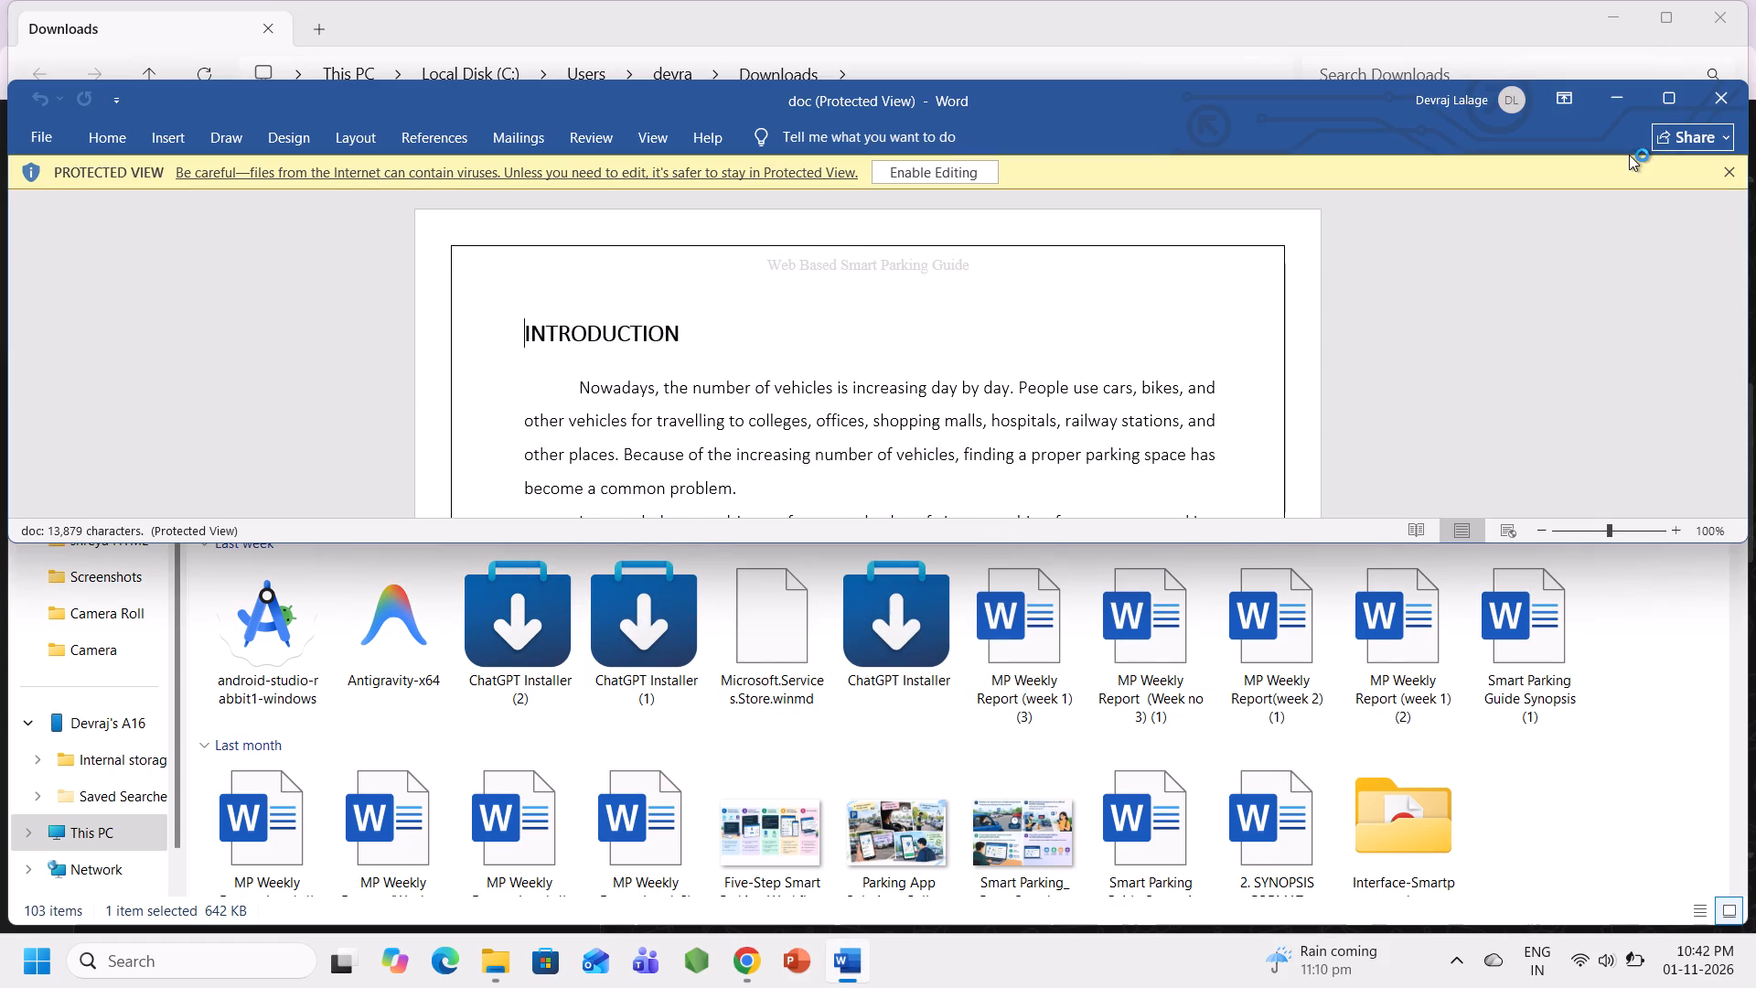
Maximize the document window and enable editing of the protected report.
{"action": "left_click", "coordinate": [1650, 92]}
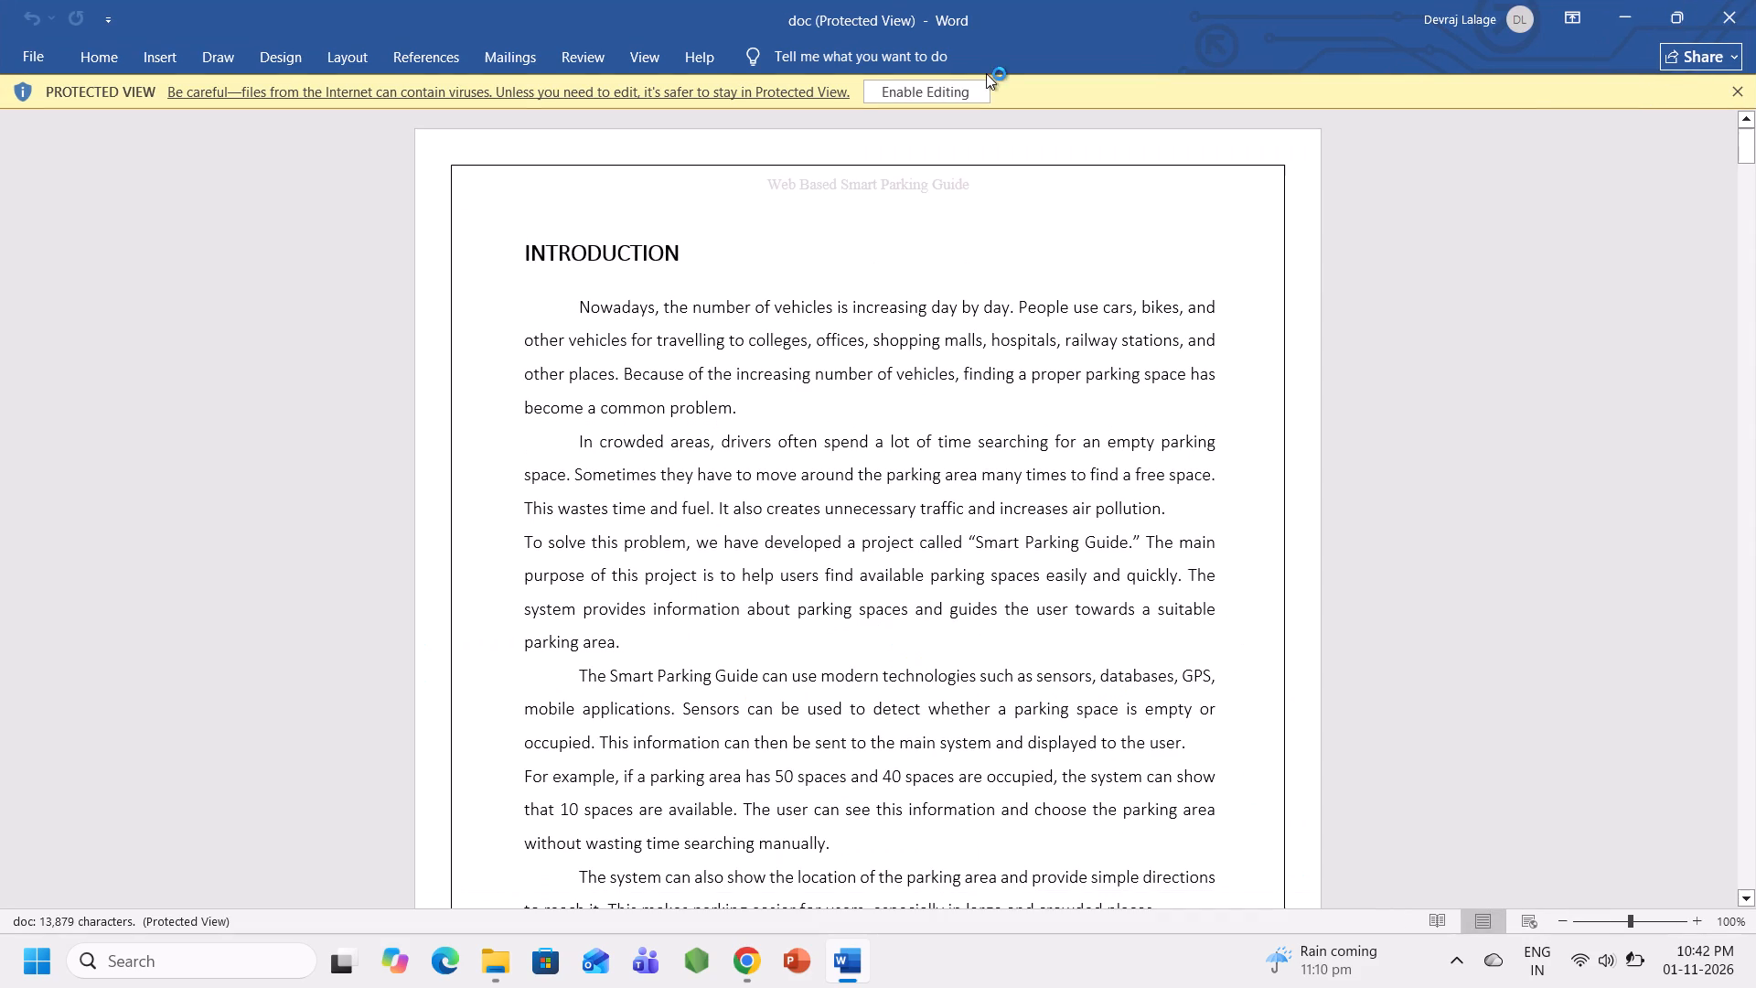
{"action": "left_click", "coordinate": [917, 81]}
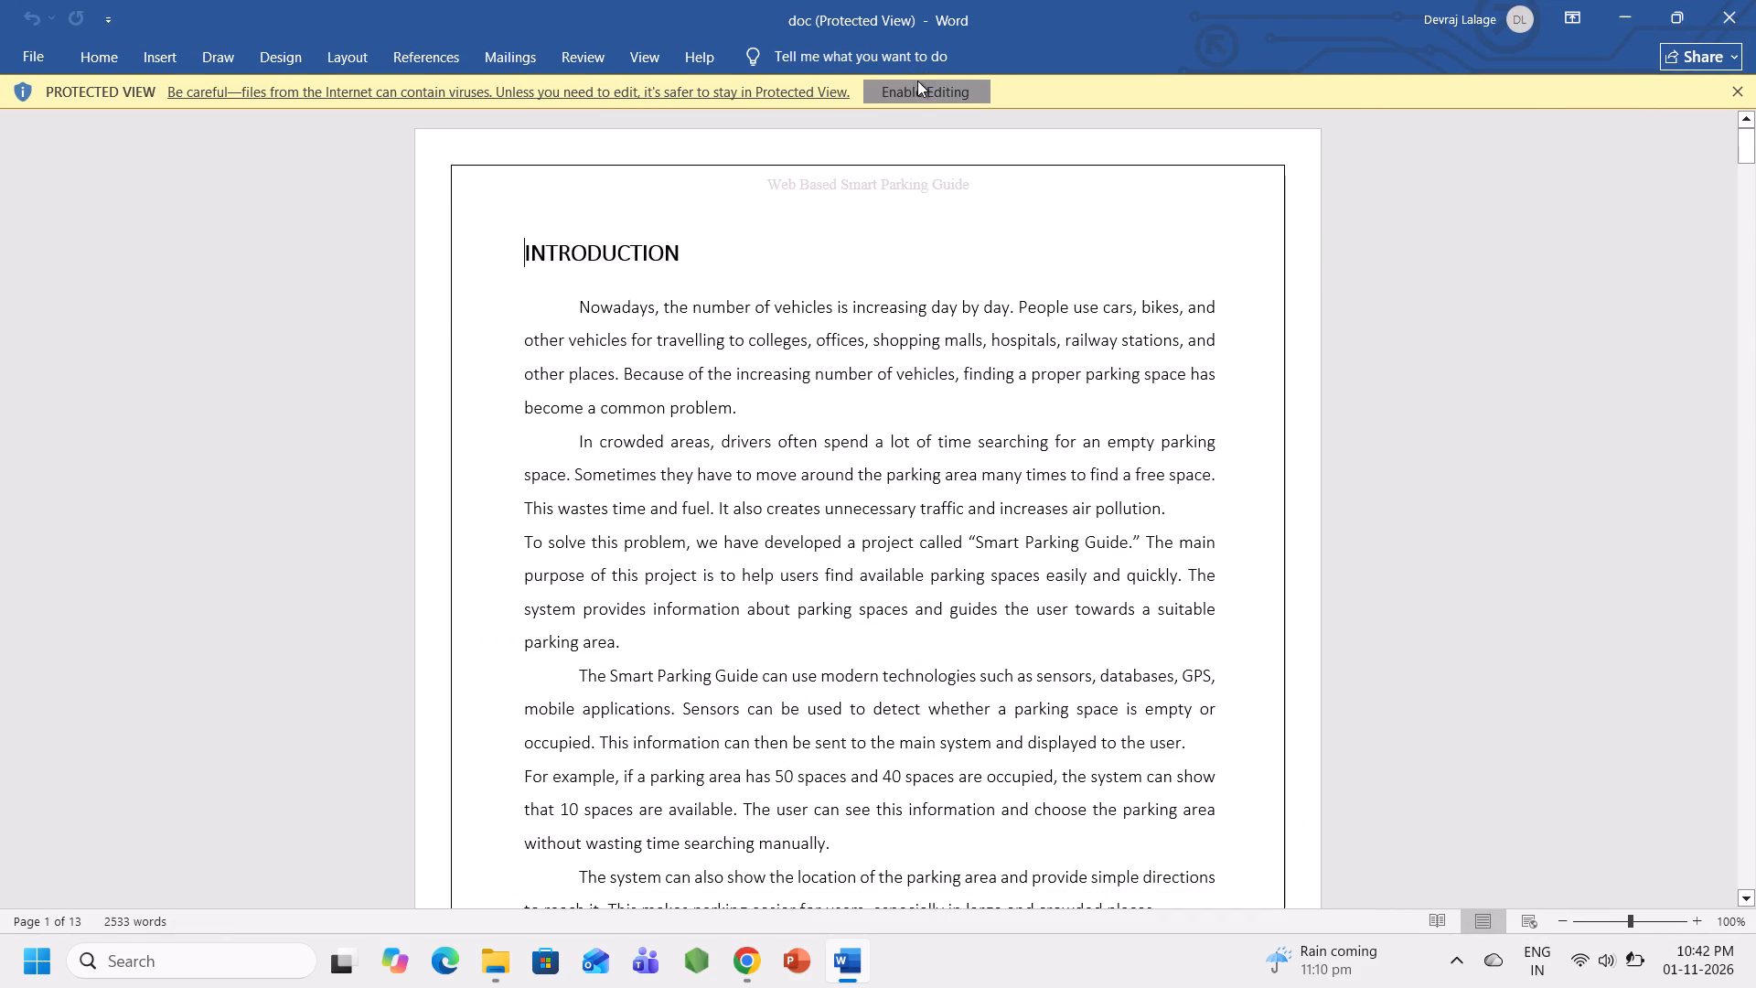
Review the Smart Parking Guide report from the Introduction through to the table in section 3, Technologies Used.
{"action": "scroll", "coordinate": [1010, 252], "scroll_direction": "down", "scroll_amount": 8}
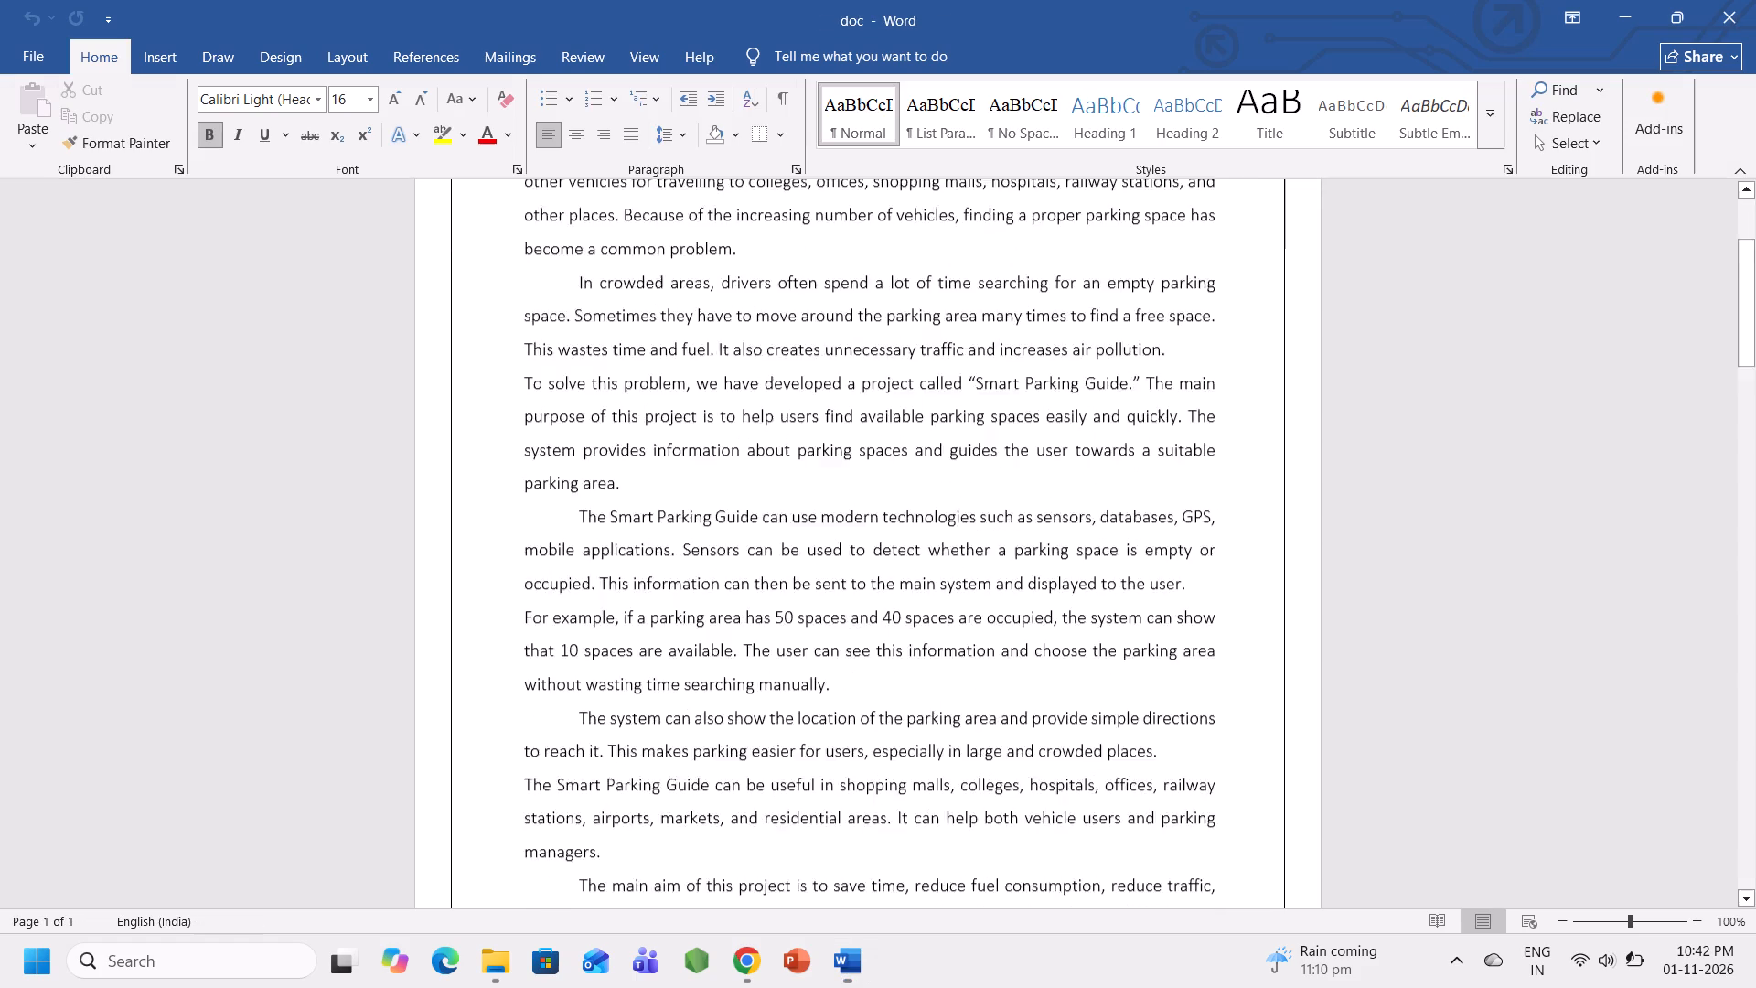
{"action": "scroll", "coordinate": [1010, 252], "scroll_direction": "down", "scroll_amount": 3}
{"action": "scroll", "coordinate": [1457, 471], "scroll_direction": "down", "scroll_amount": 3}
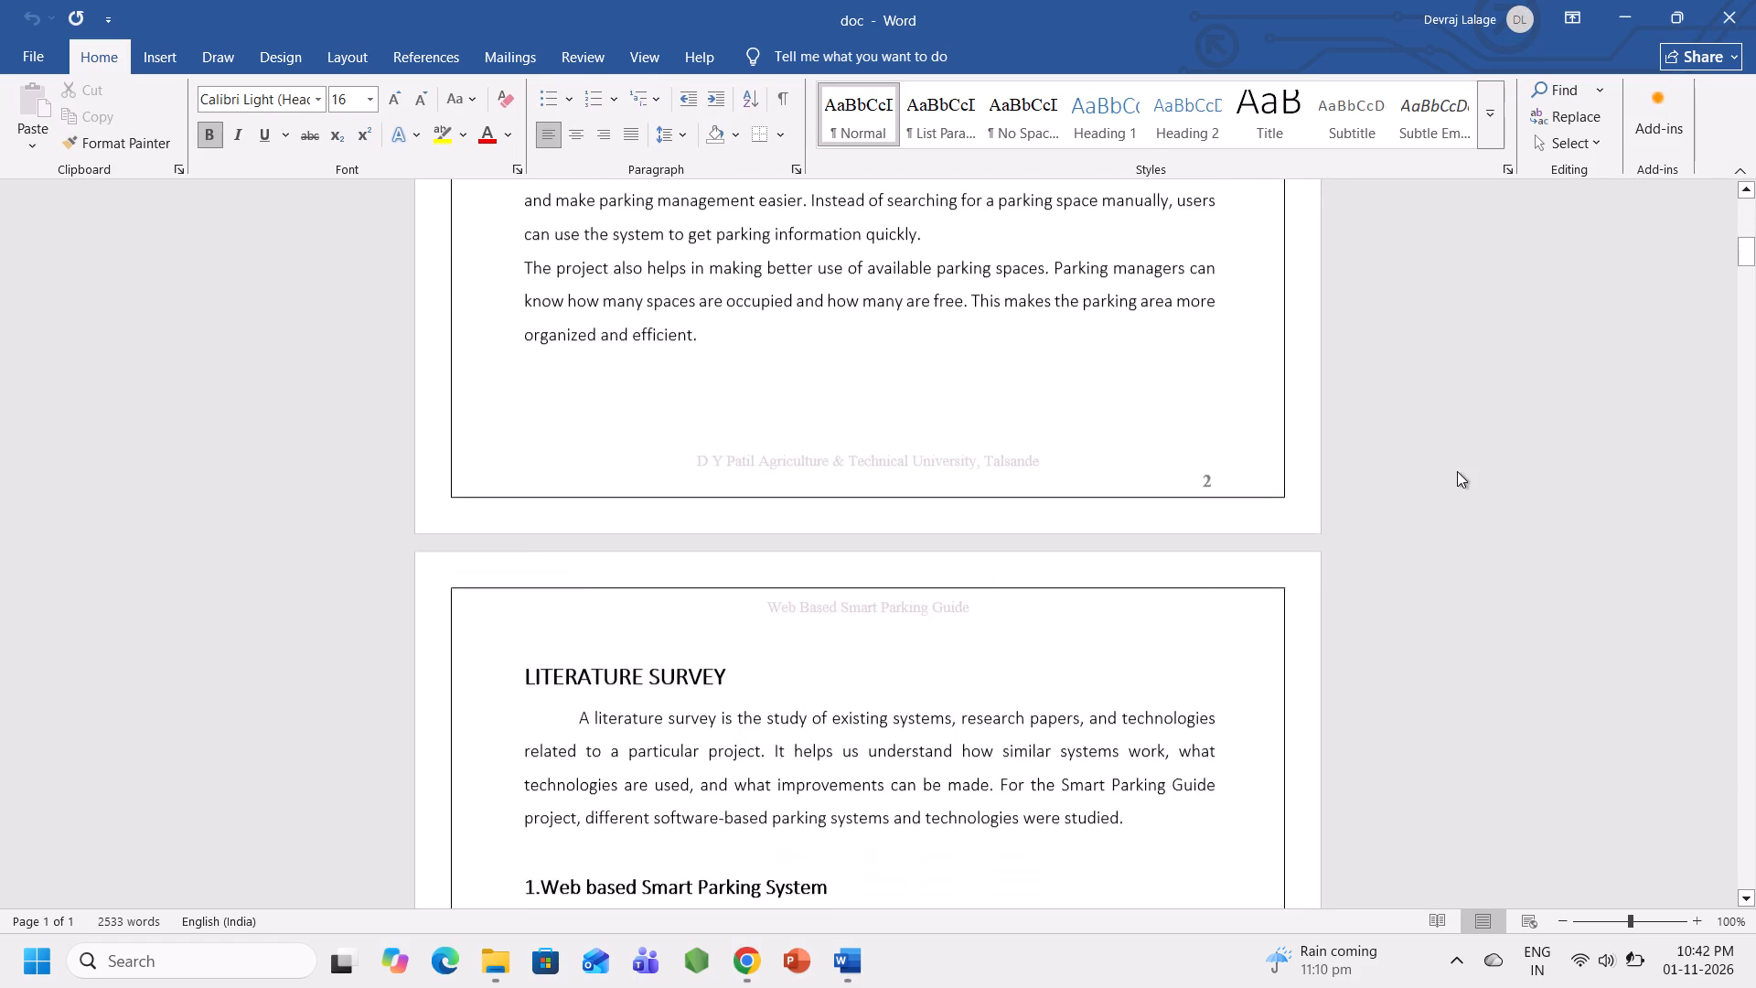
{"action": "scroll", "coordinate": [1457, 471], "scroll_direction": "down", "scroll_amount": 13}
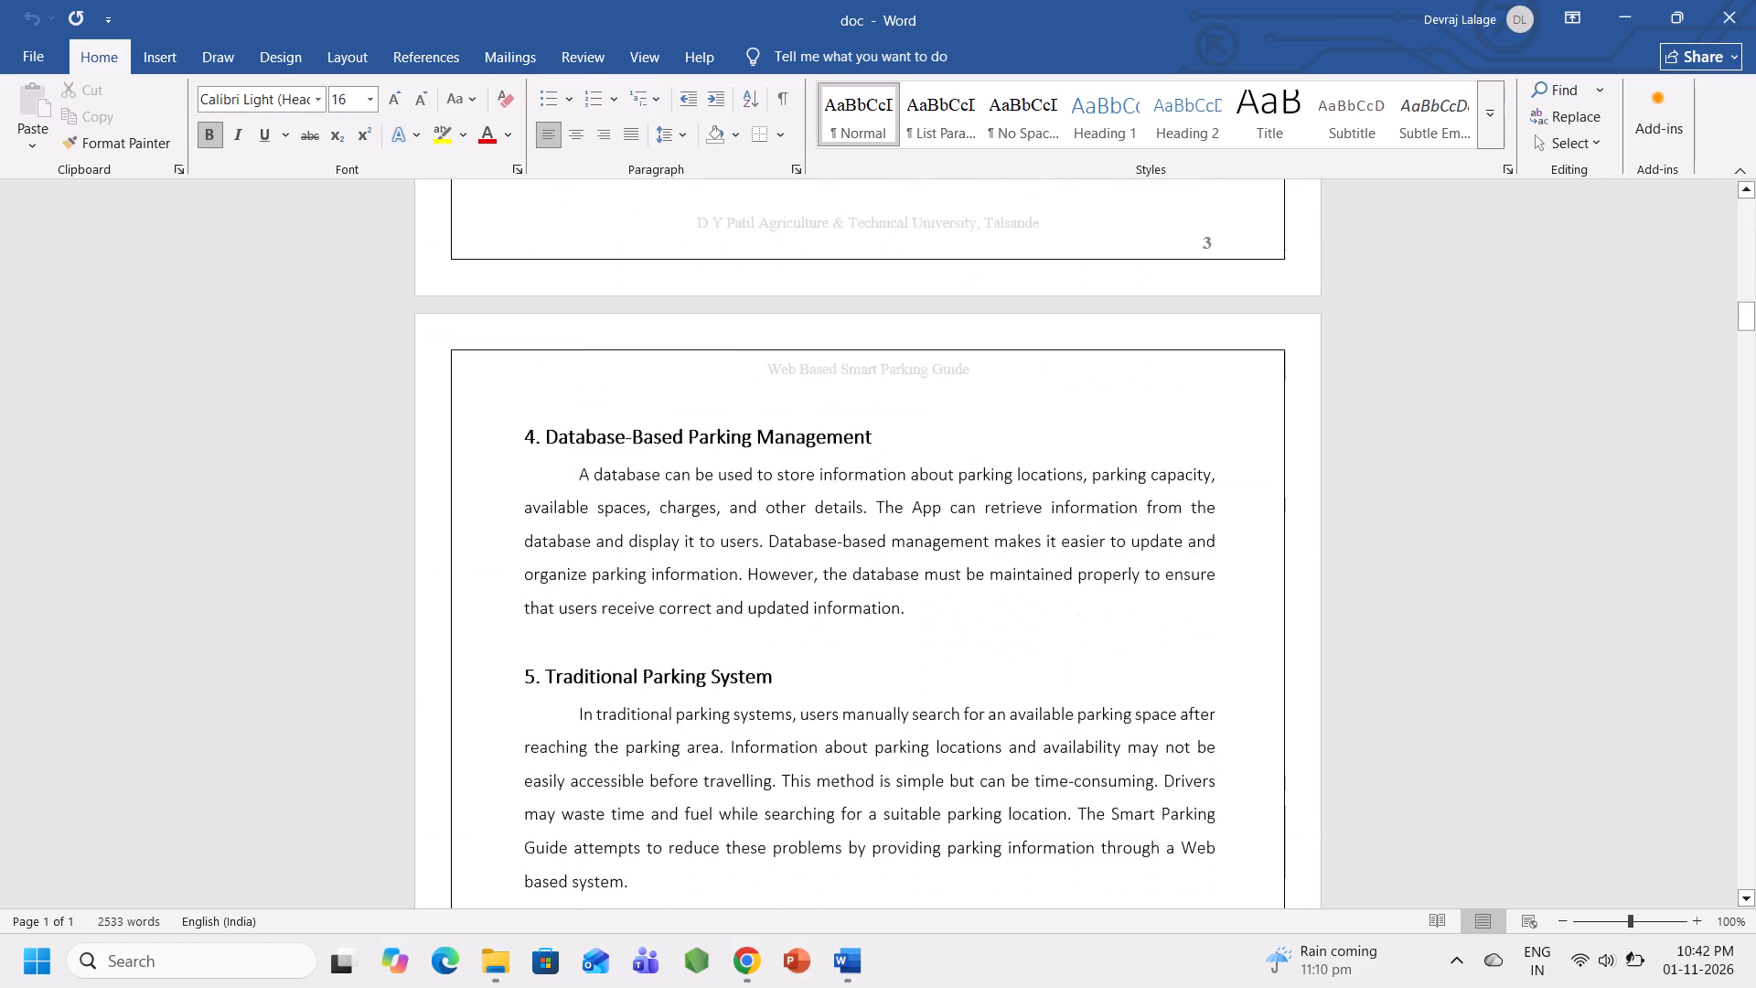
{"action": "scroll", "coordinate": [1457, 471], "scroll_direction": "down", "scroll_amount": 10}
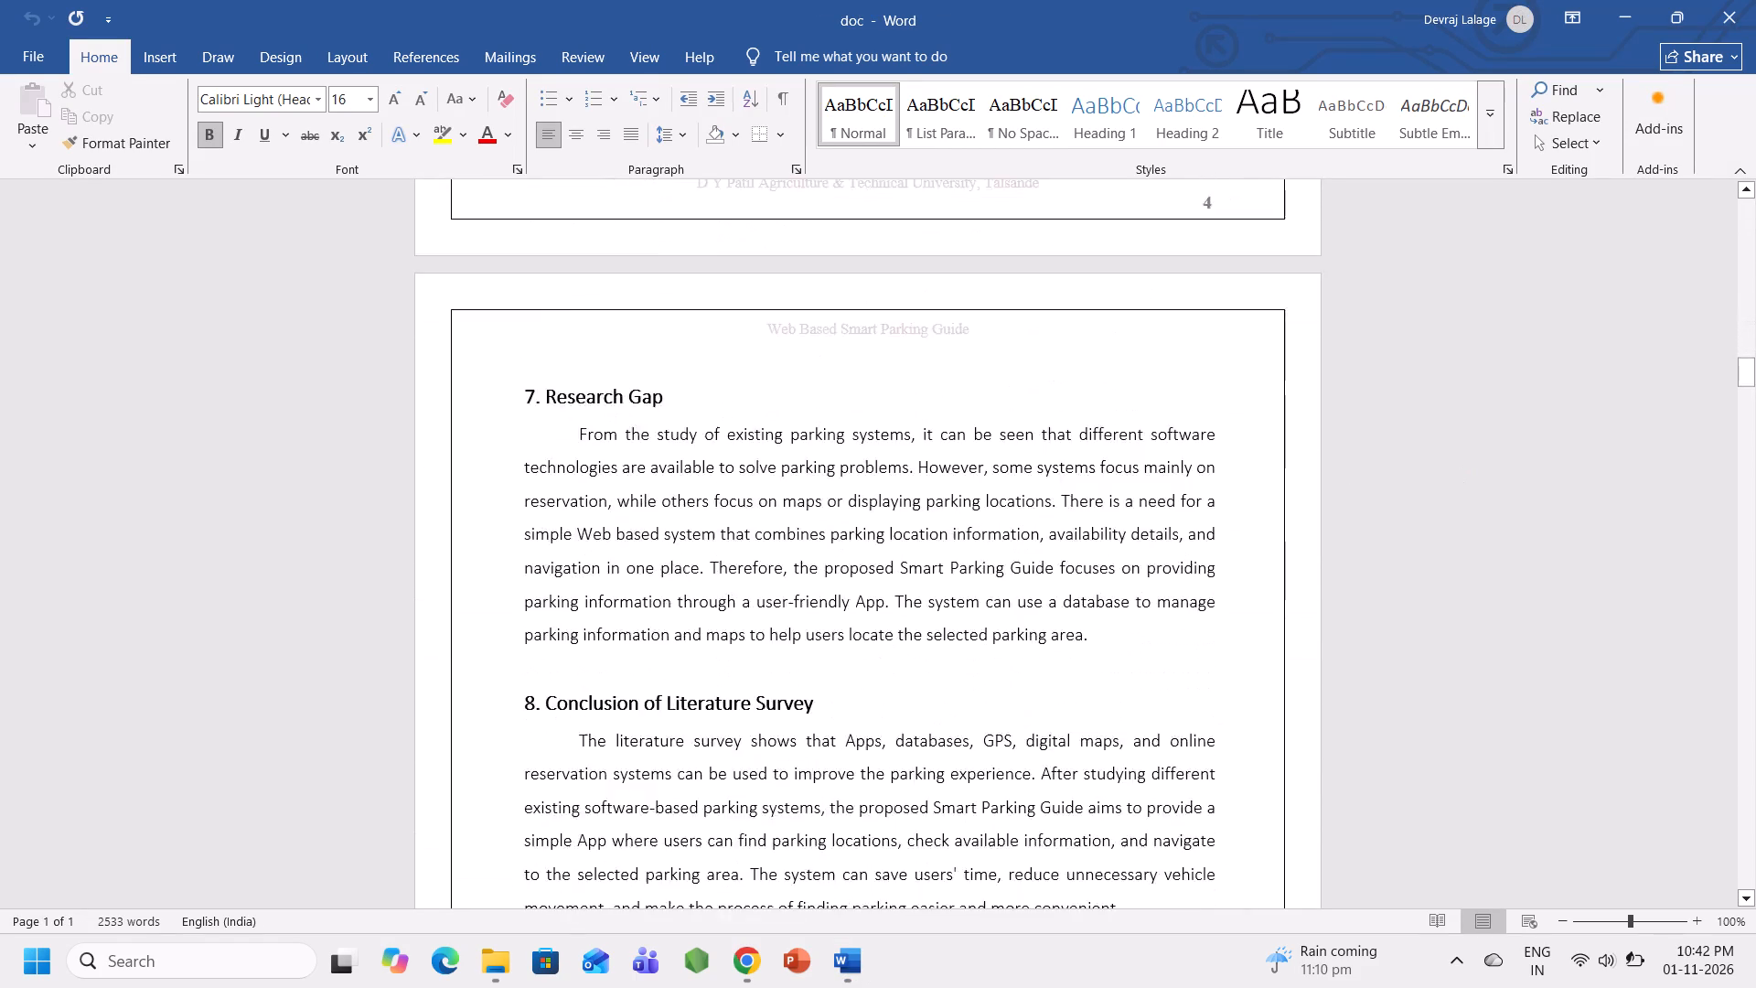
{"action": "scroll", "coordinate": [1457, 471], "scroll_direction": "down", "scroll_amount": 11}
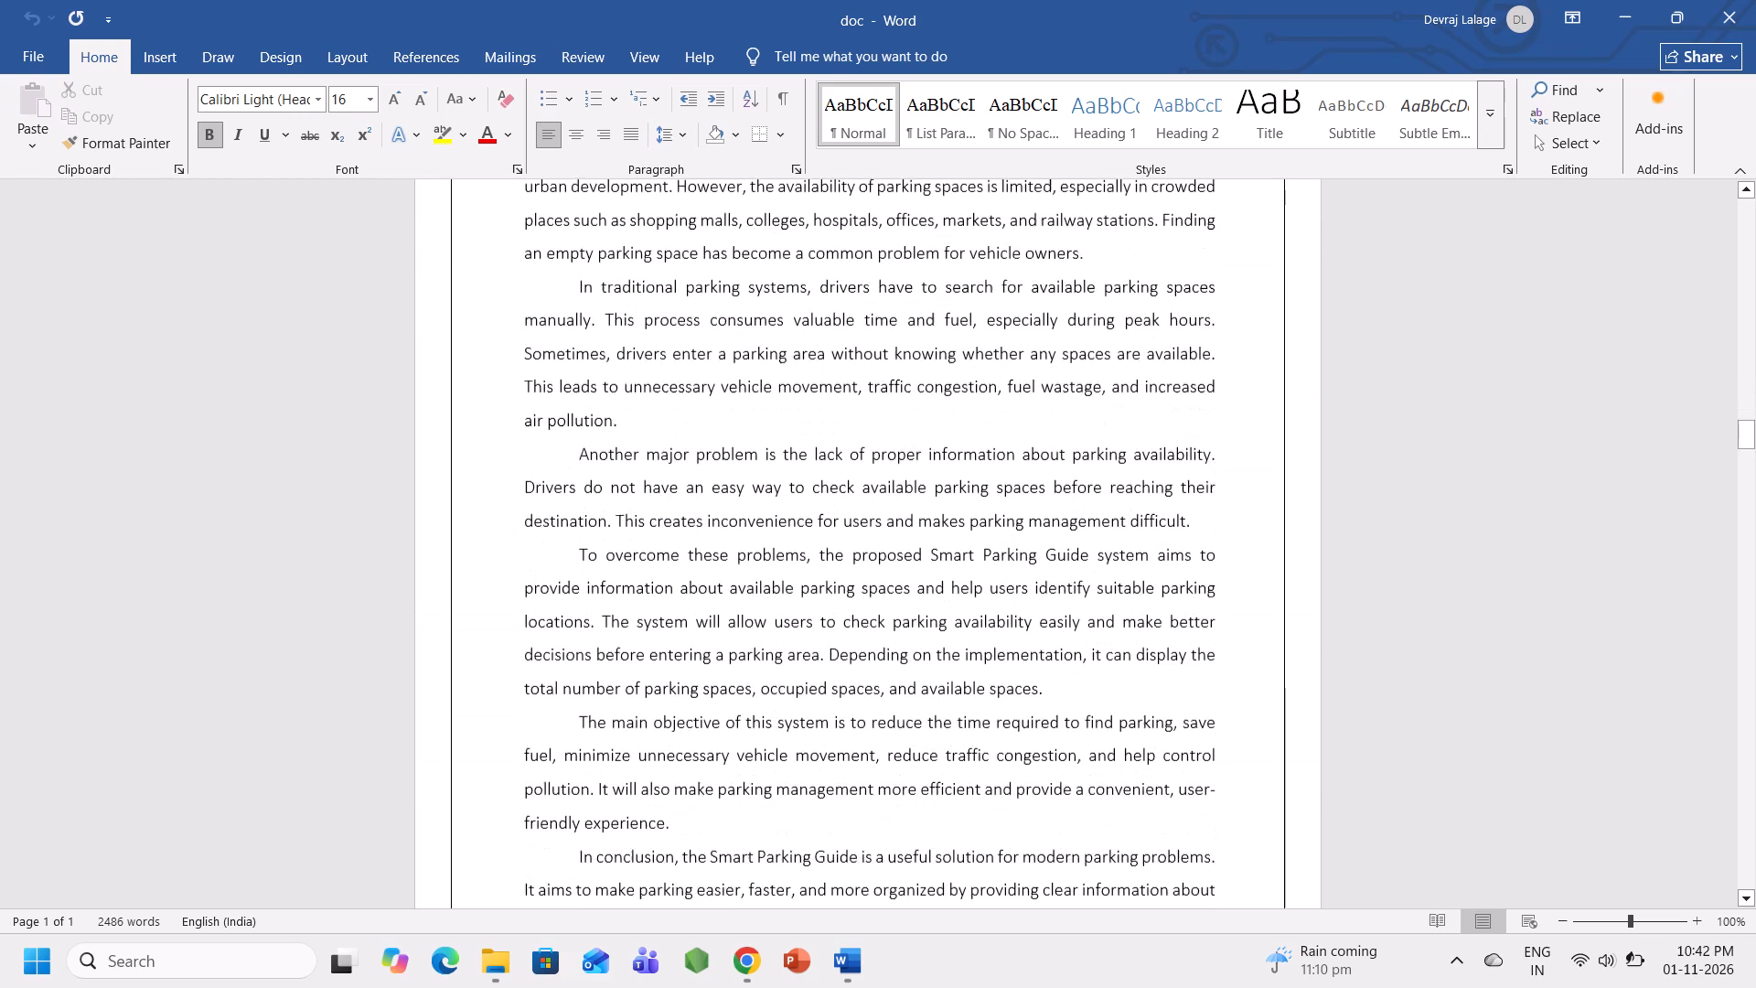
{"action": "scroll", "coordinate": [1457, 471], "scroll_direction": "down", "scroll_amount": 13}
{"action": "scroll", "coordinate": [1457, 471], "scroll_direction": "up", "scroll_amount": 1}
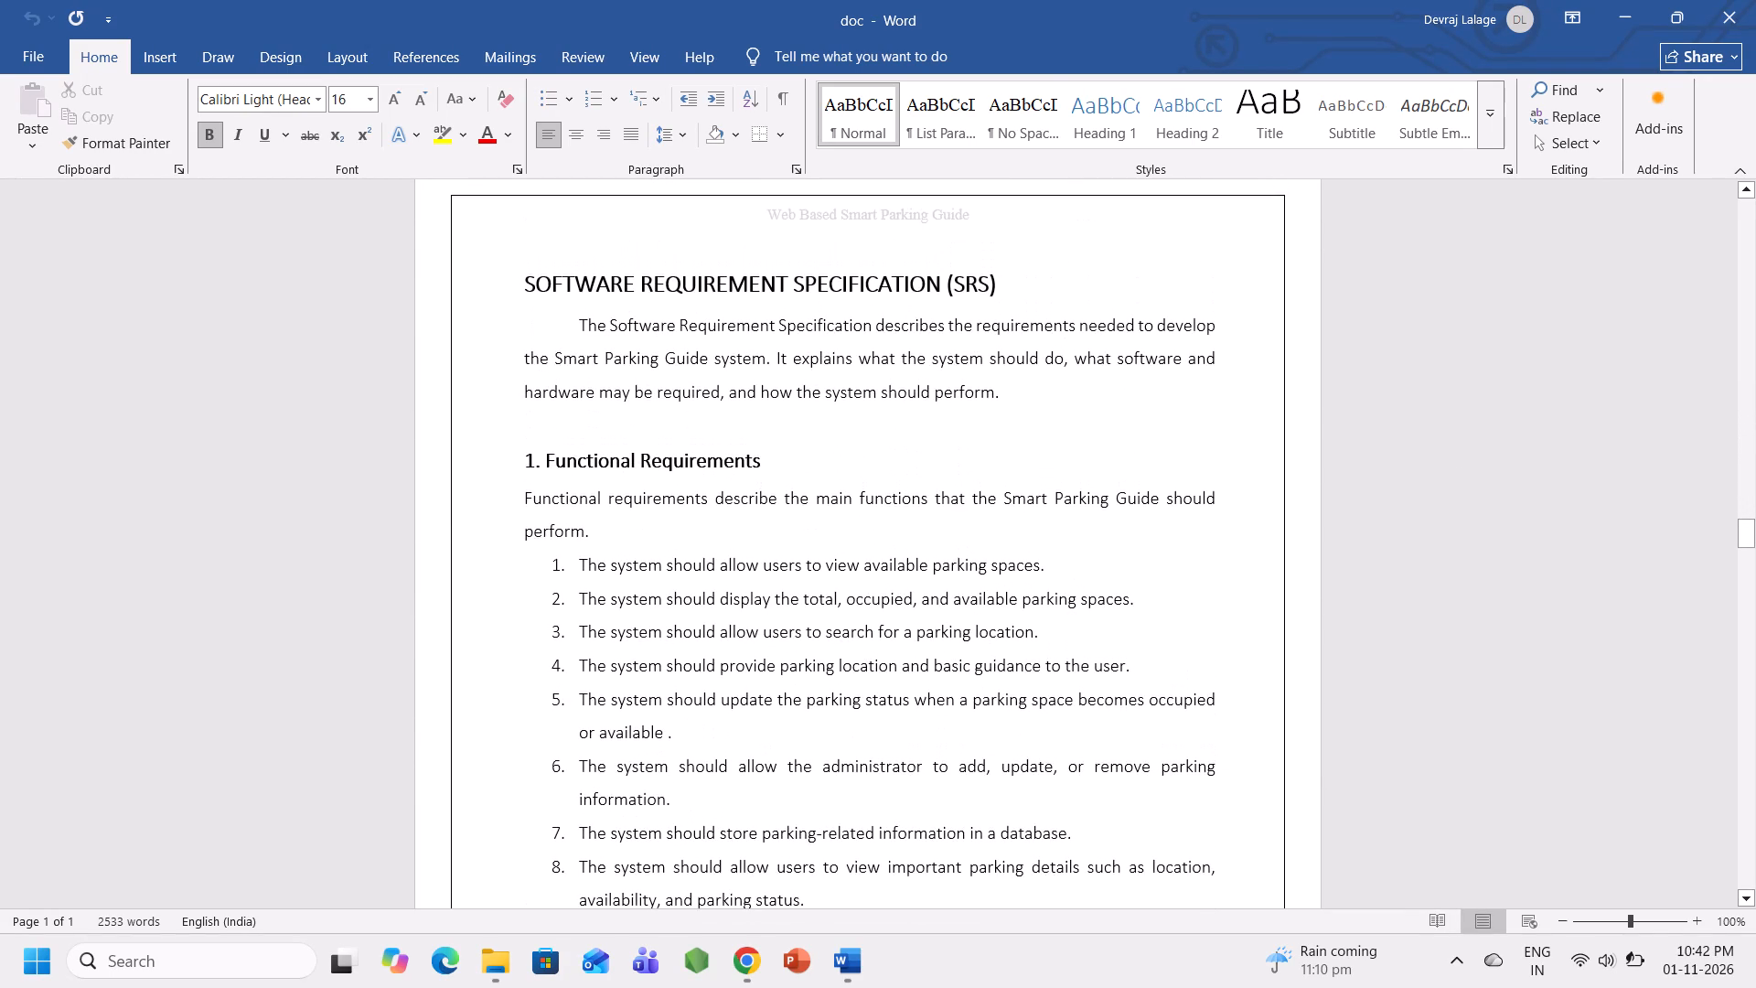
{"action": "scroll", "coordinate": [1457, 471], "scroll_direction": "down", "scroll_amount": 3}
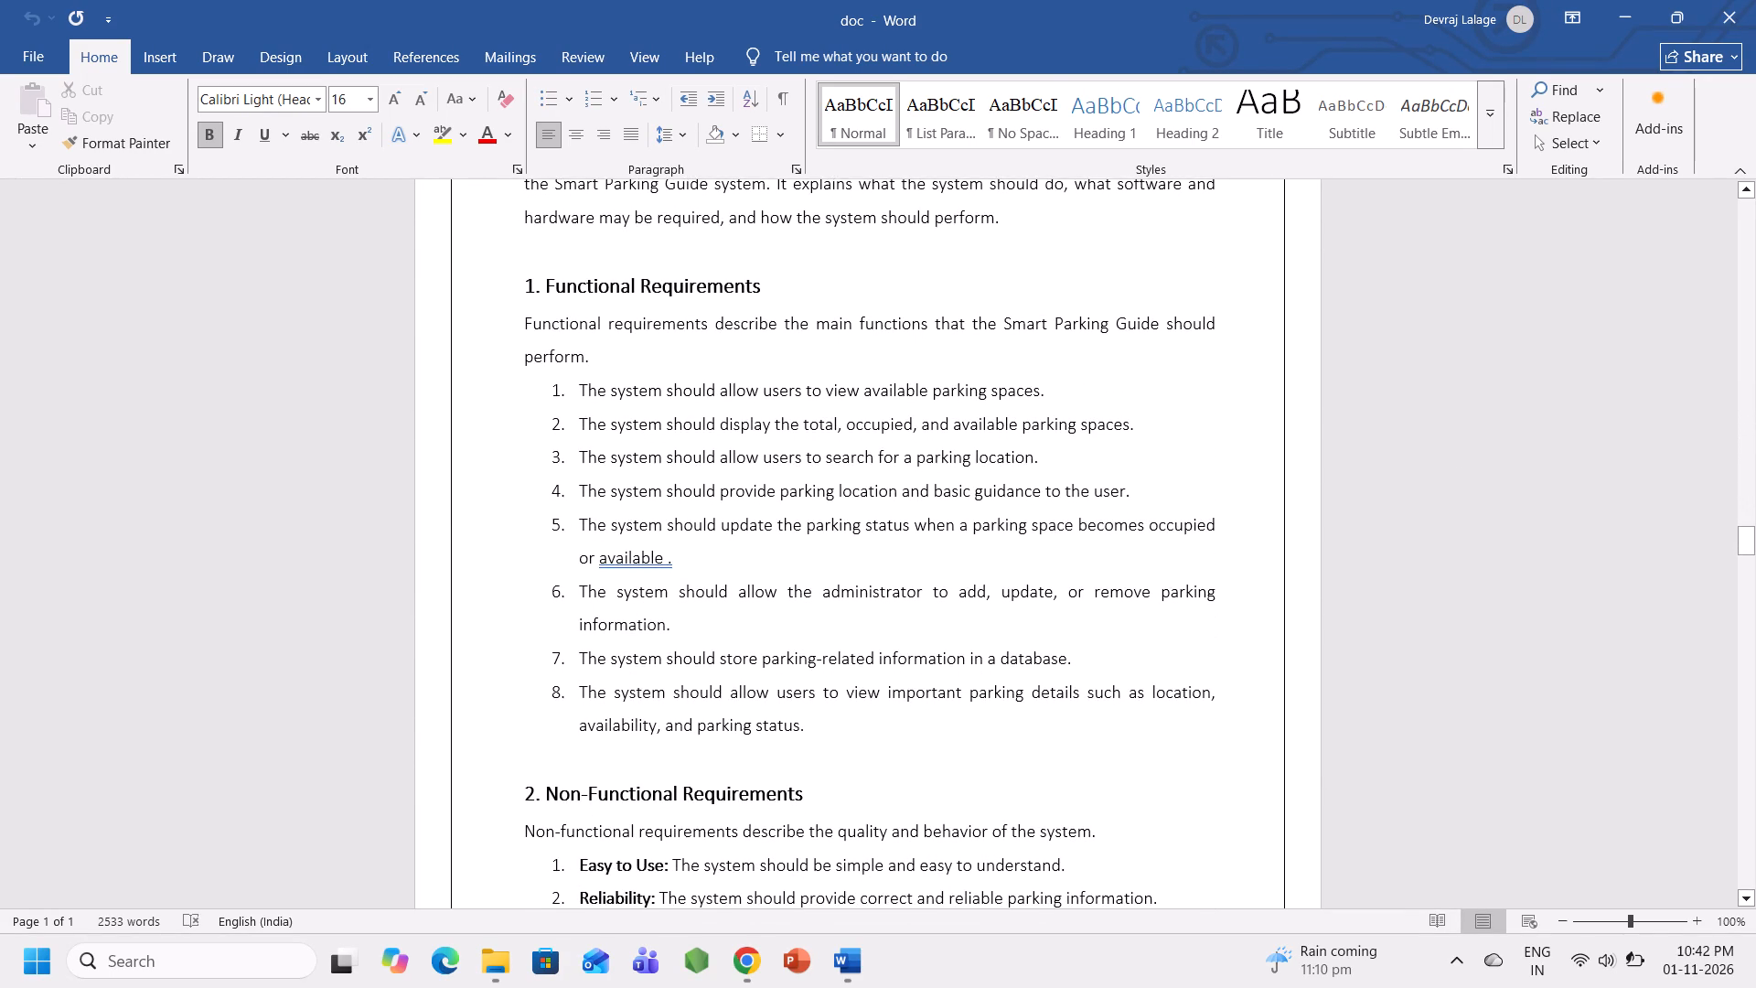
{"action": "scroll", "coordinate": [1457, 471], "scroll_direction": "down", "scroll_amount": 4}
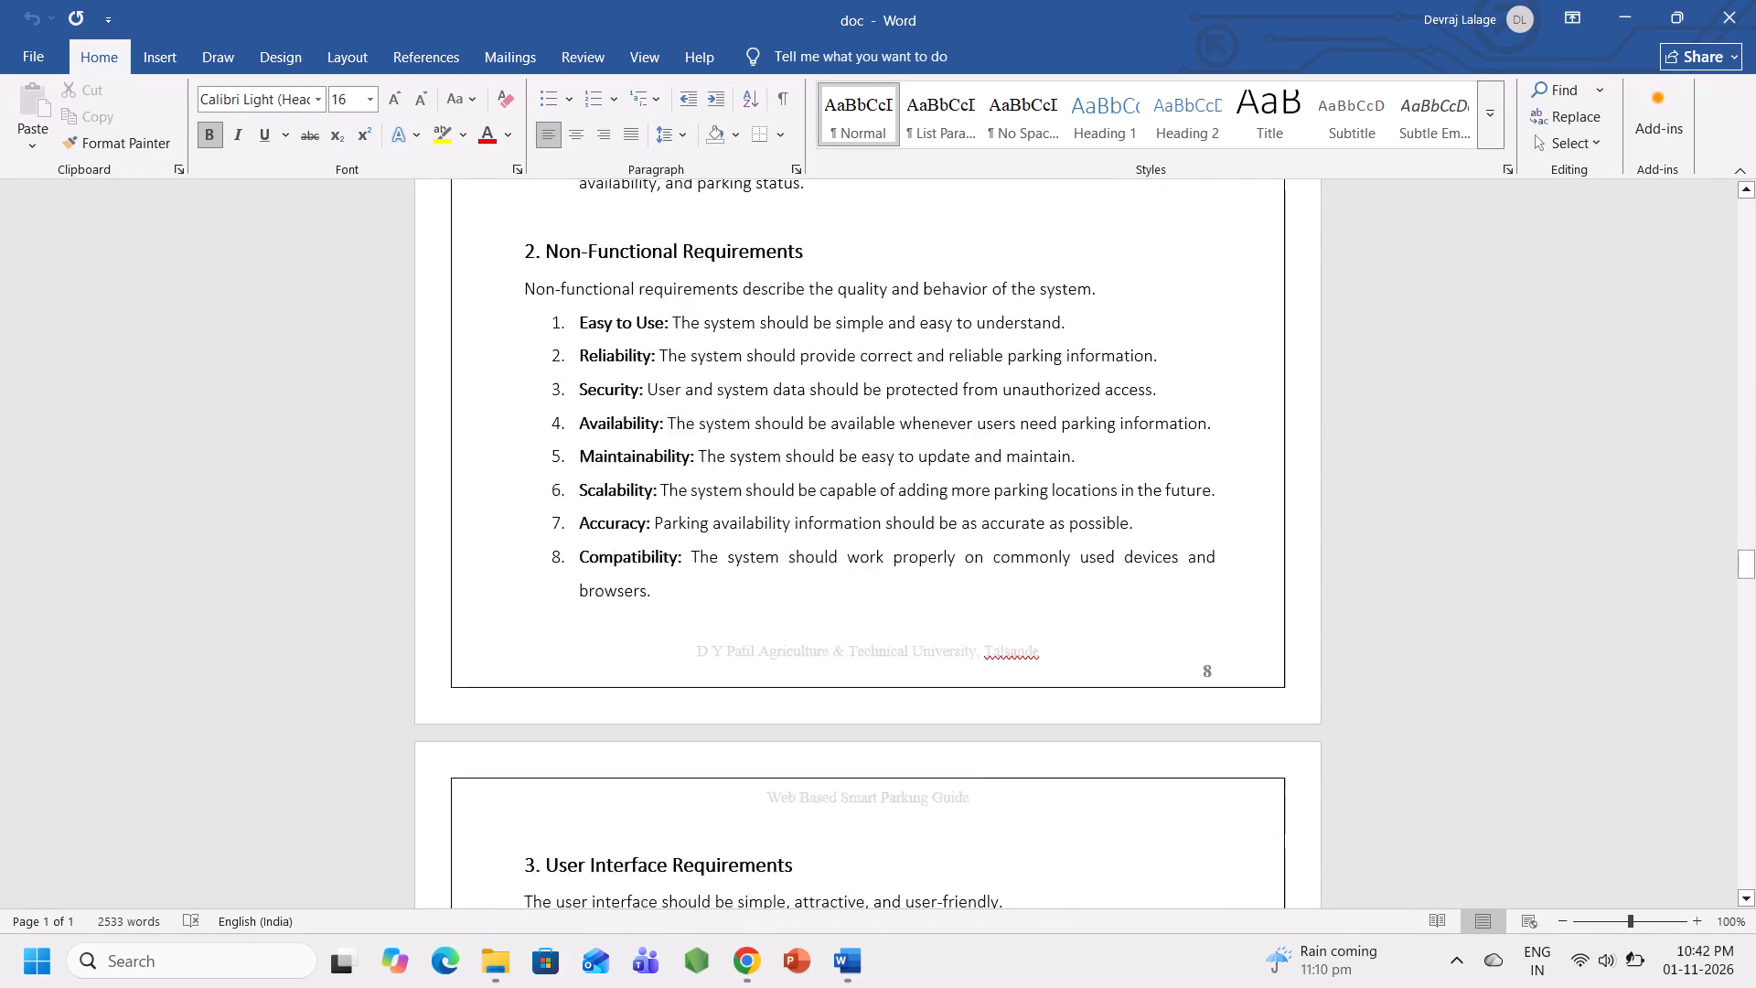
{"action": "scroll", "coordinate": [1457, 471], "scroll_direction": "down", "scroll_amount": 7}
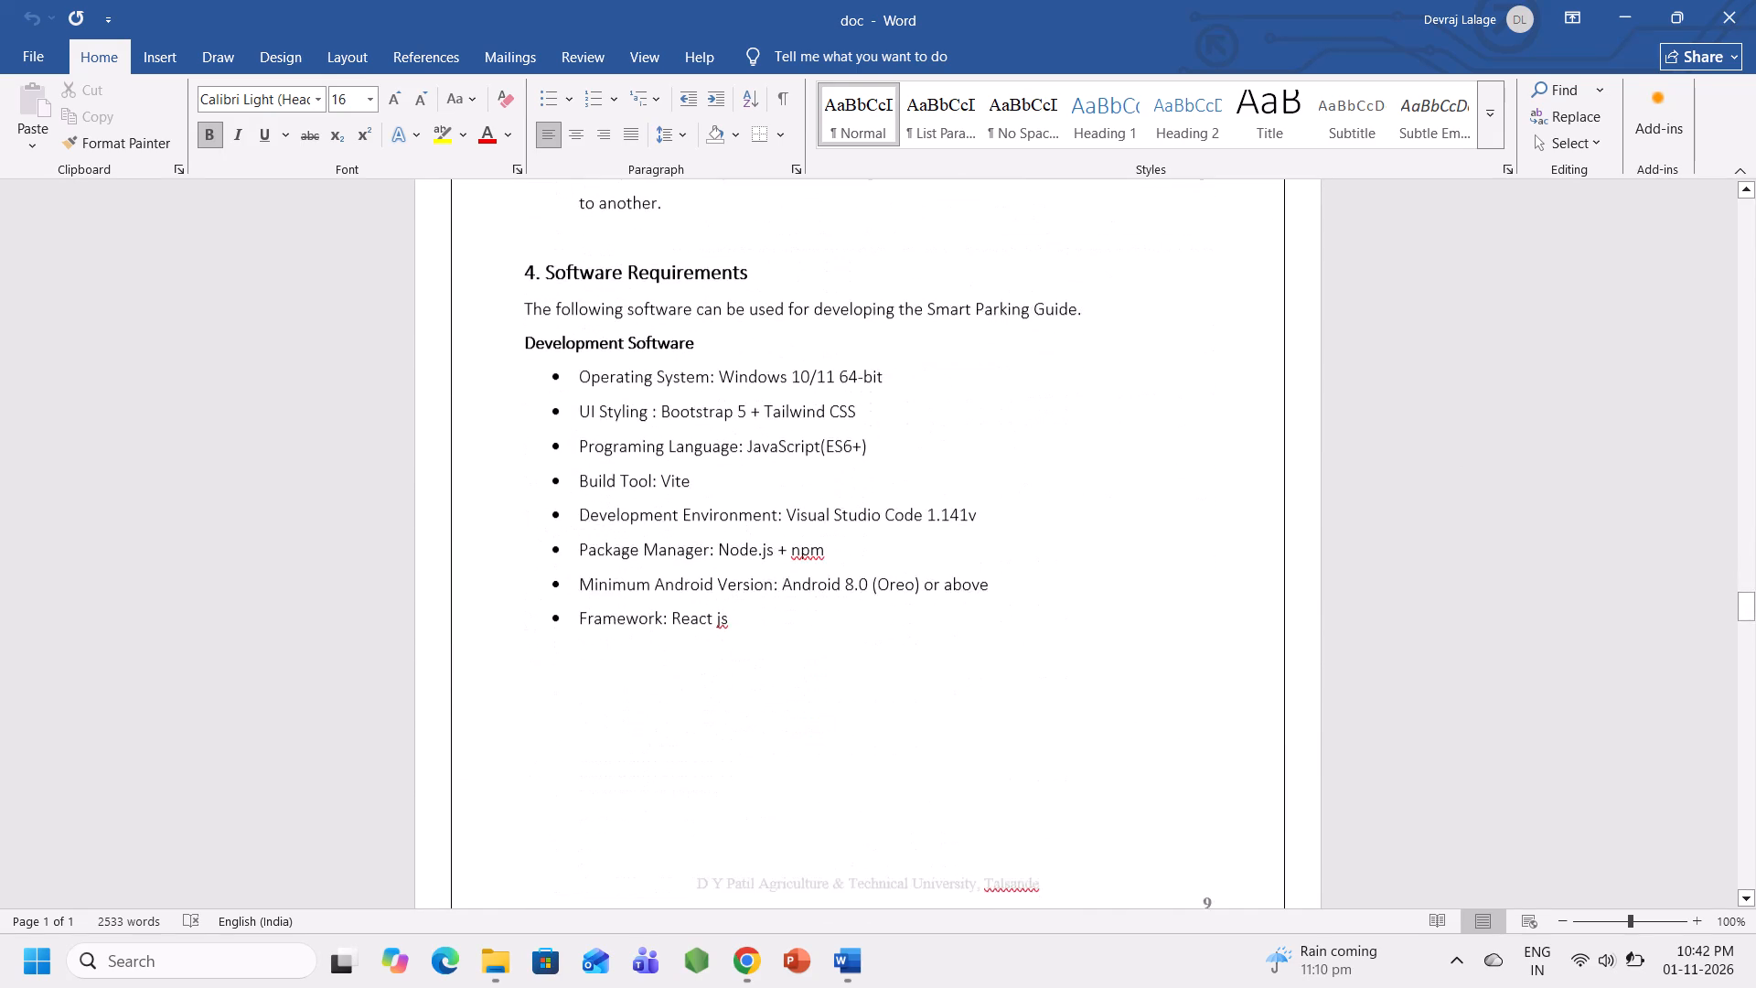
{"action": "scroll", "coordinate": [1457, 471], "scroll_direction": "down", "scroll_amount": 10}
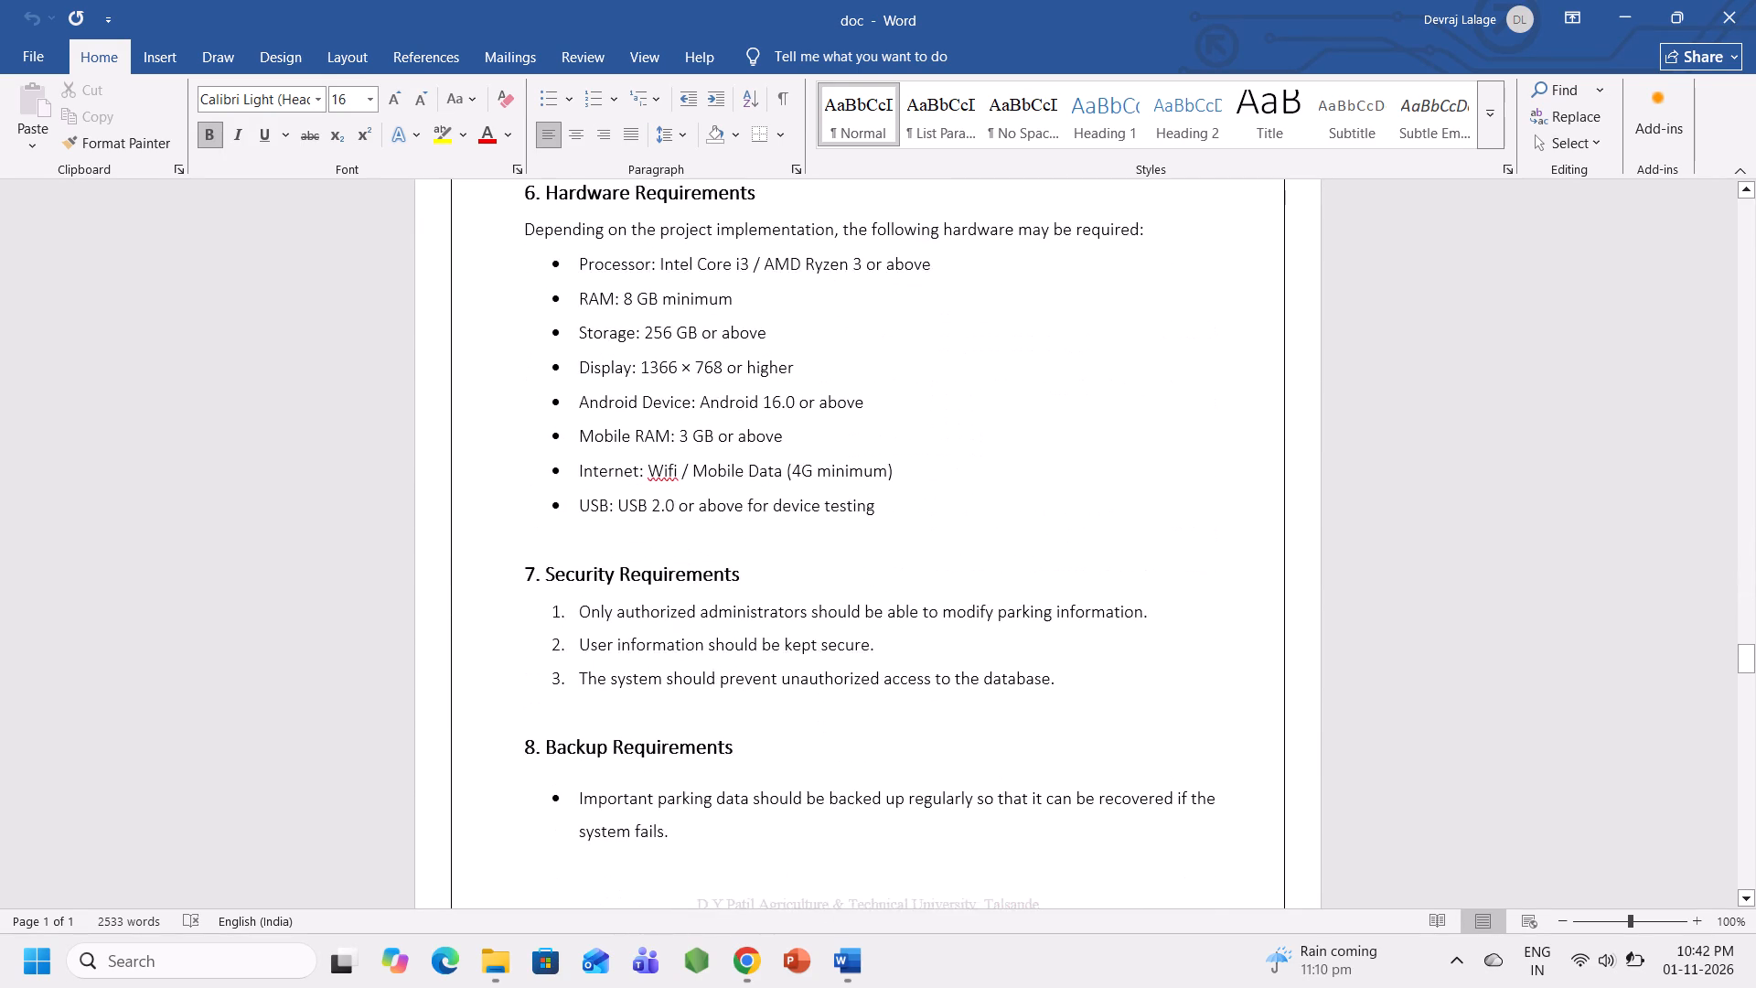
{"action": "scroll", "coordinate": [1457, 471], "scroll_direction": "down", "scroll_amount": 7}
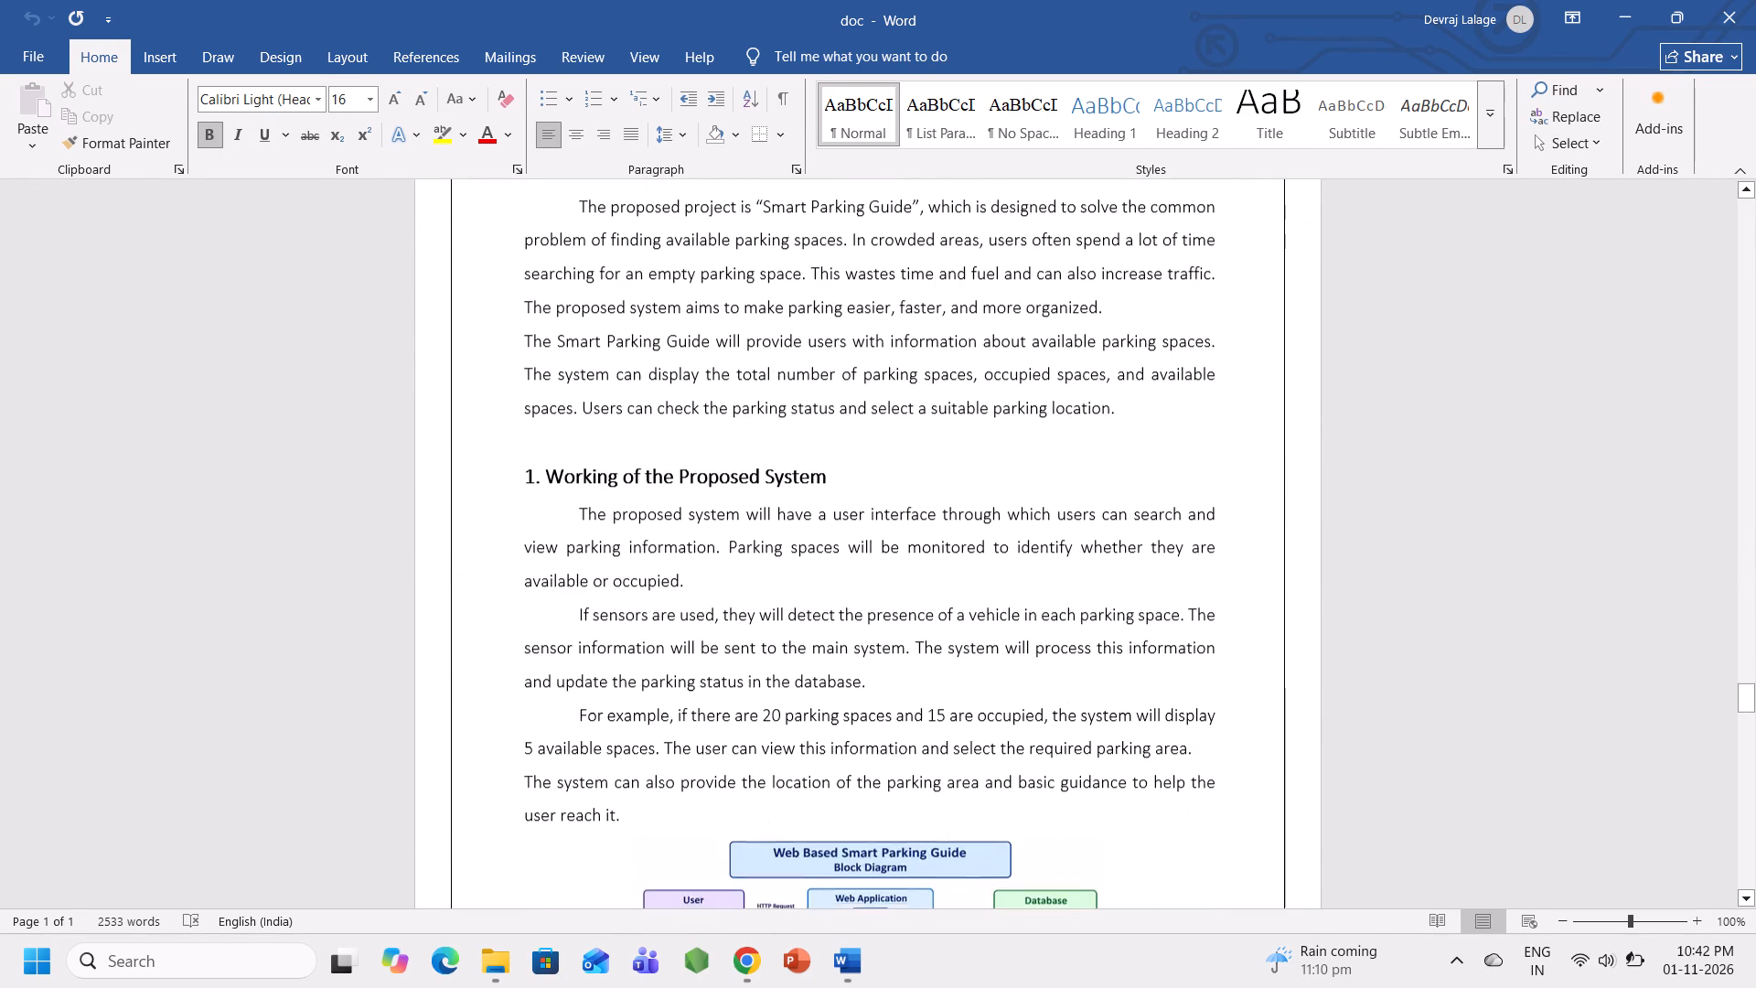
{"action": "scroll", "coordinate": [1457, 471], "scroll_direction": "up", "scroll_amount": 3}
{"action": "scroll", "coordinate": [1457, 471], "scroll_direction": "down", "scroll_amount": 4}
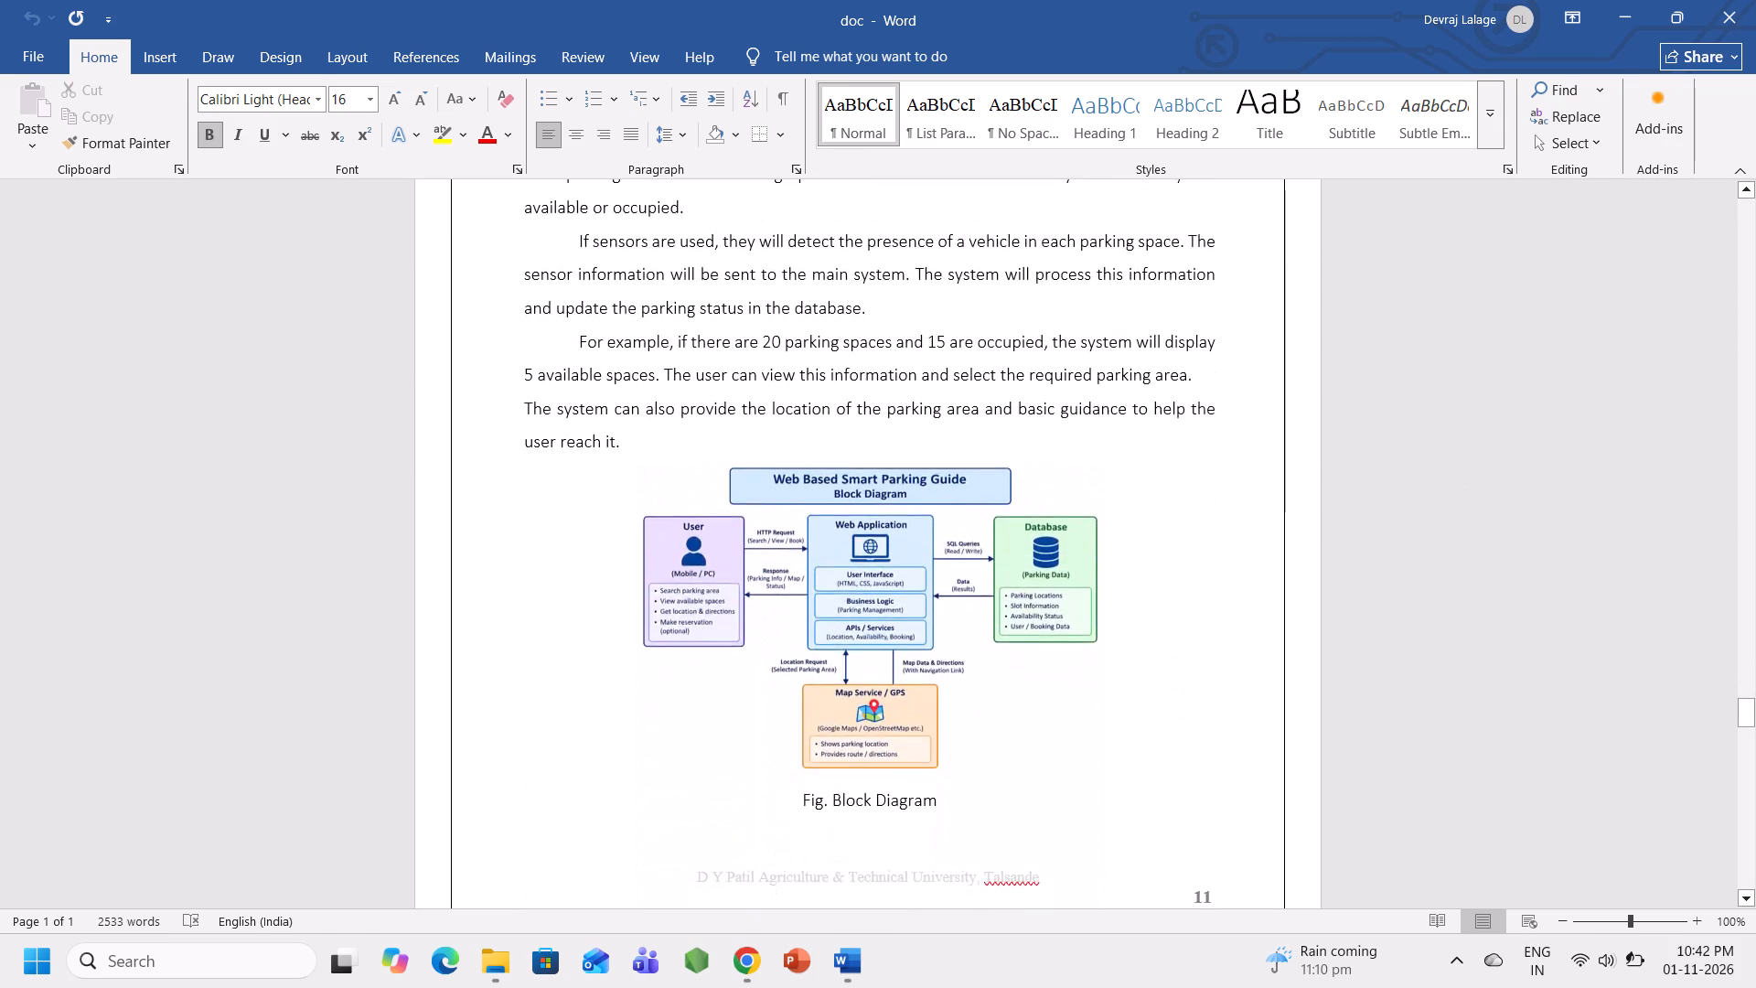
{"action": "scroll", "coordinate": [1457, 471], "scroll_direction": "down", "scroll_amount": 12}
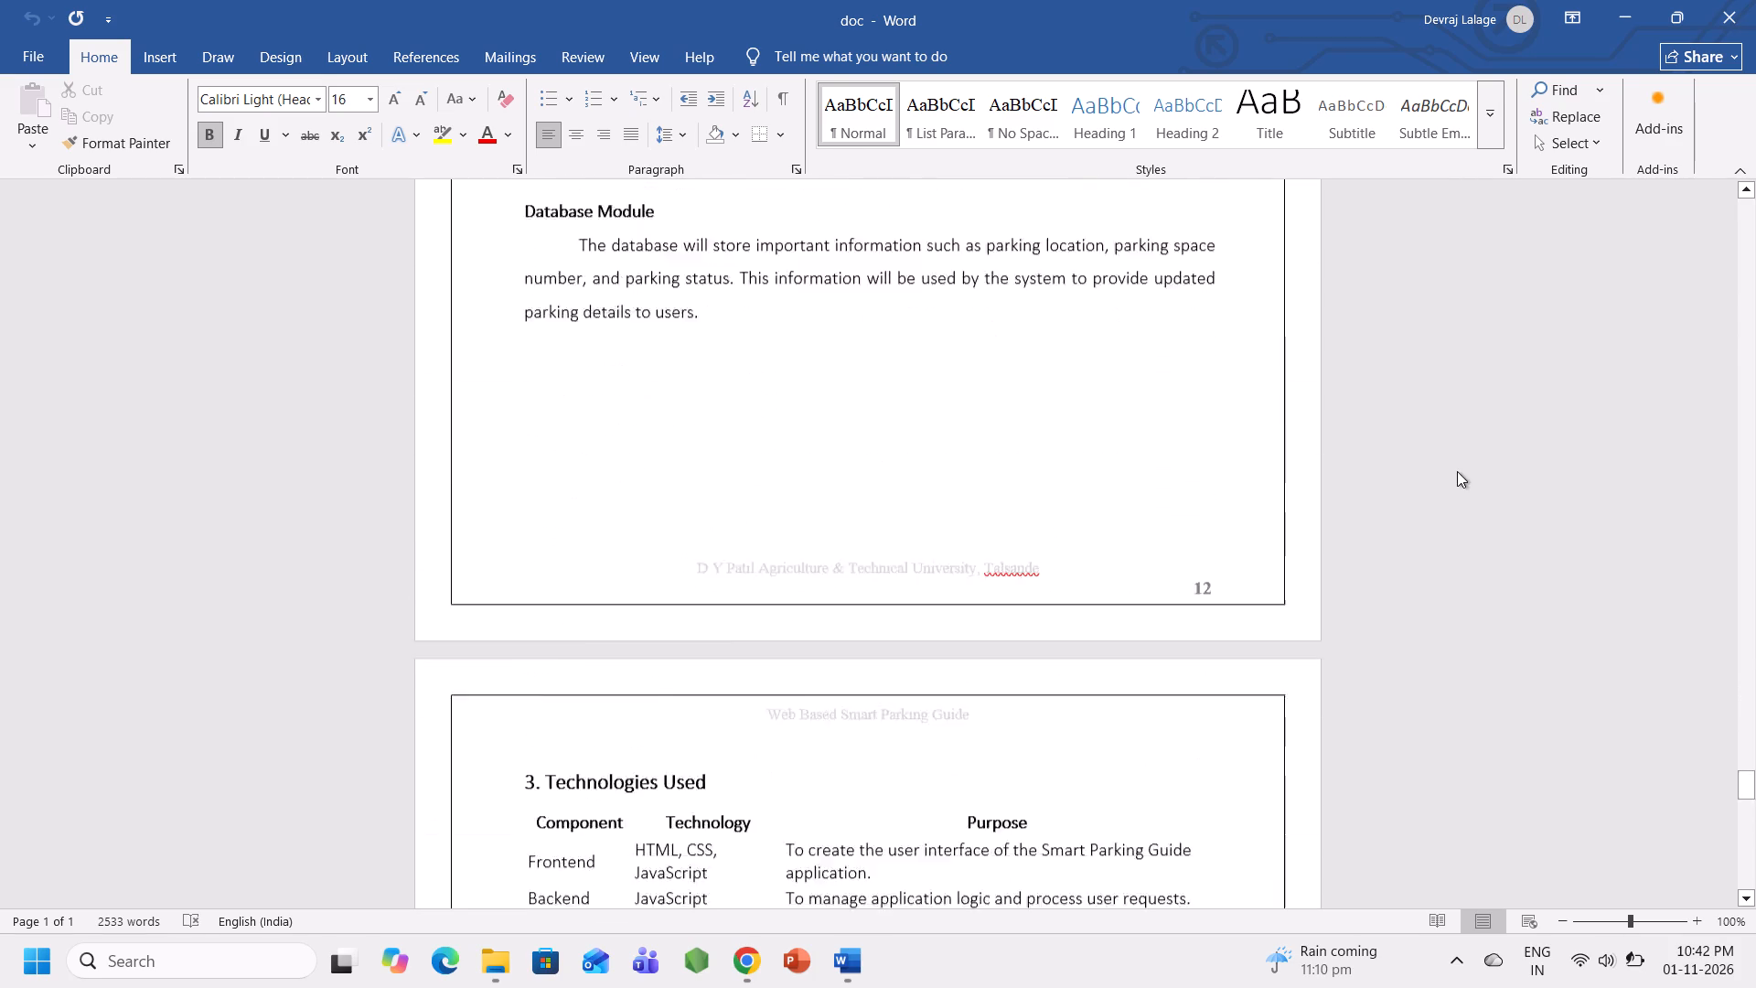
{"action": "scroll", "coordinate": [1457, 471], "scroll_direction": "down", "scroll_amount": 3}
{"action": "scroll", "coordinate": [1457, 471], "scroll_direction": "up", "scroll_amount": 3}
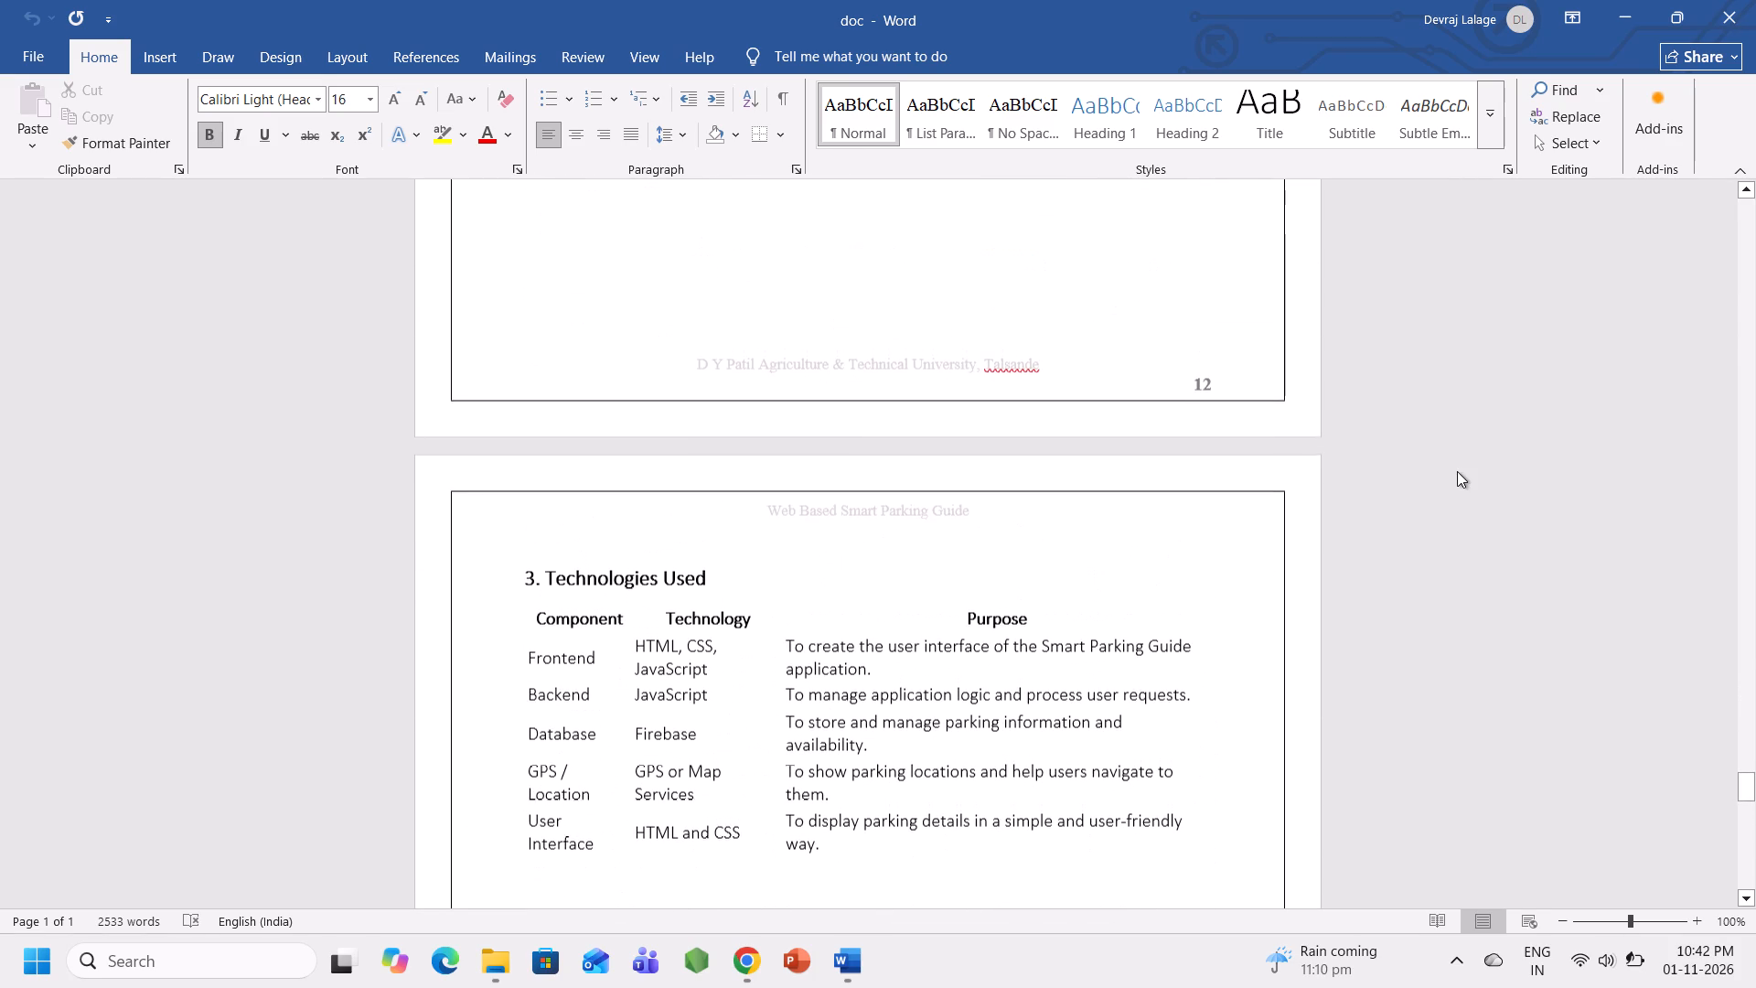
Paint a single solid ½ pt border along the top of the Component header cell in the Technologies Used table.
{"action": "left_click", "coordinate": [752, 699]}
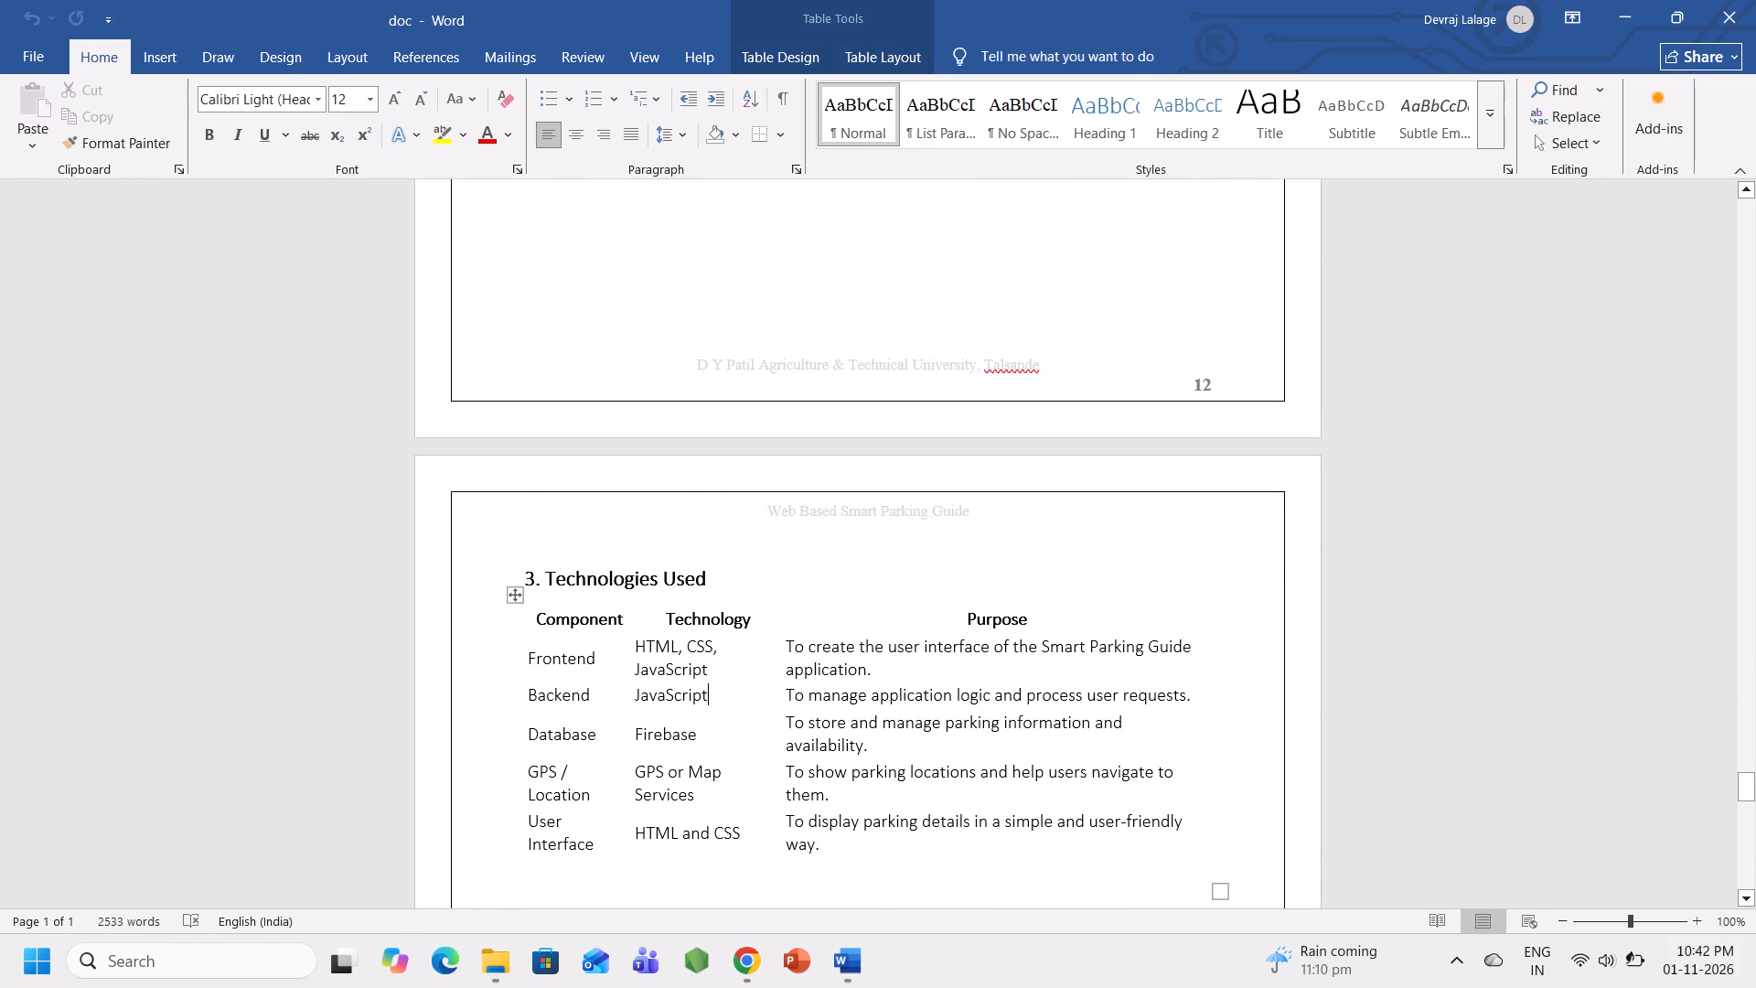
{"action": "left_click", "coordinate": [511, 596]}
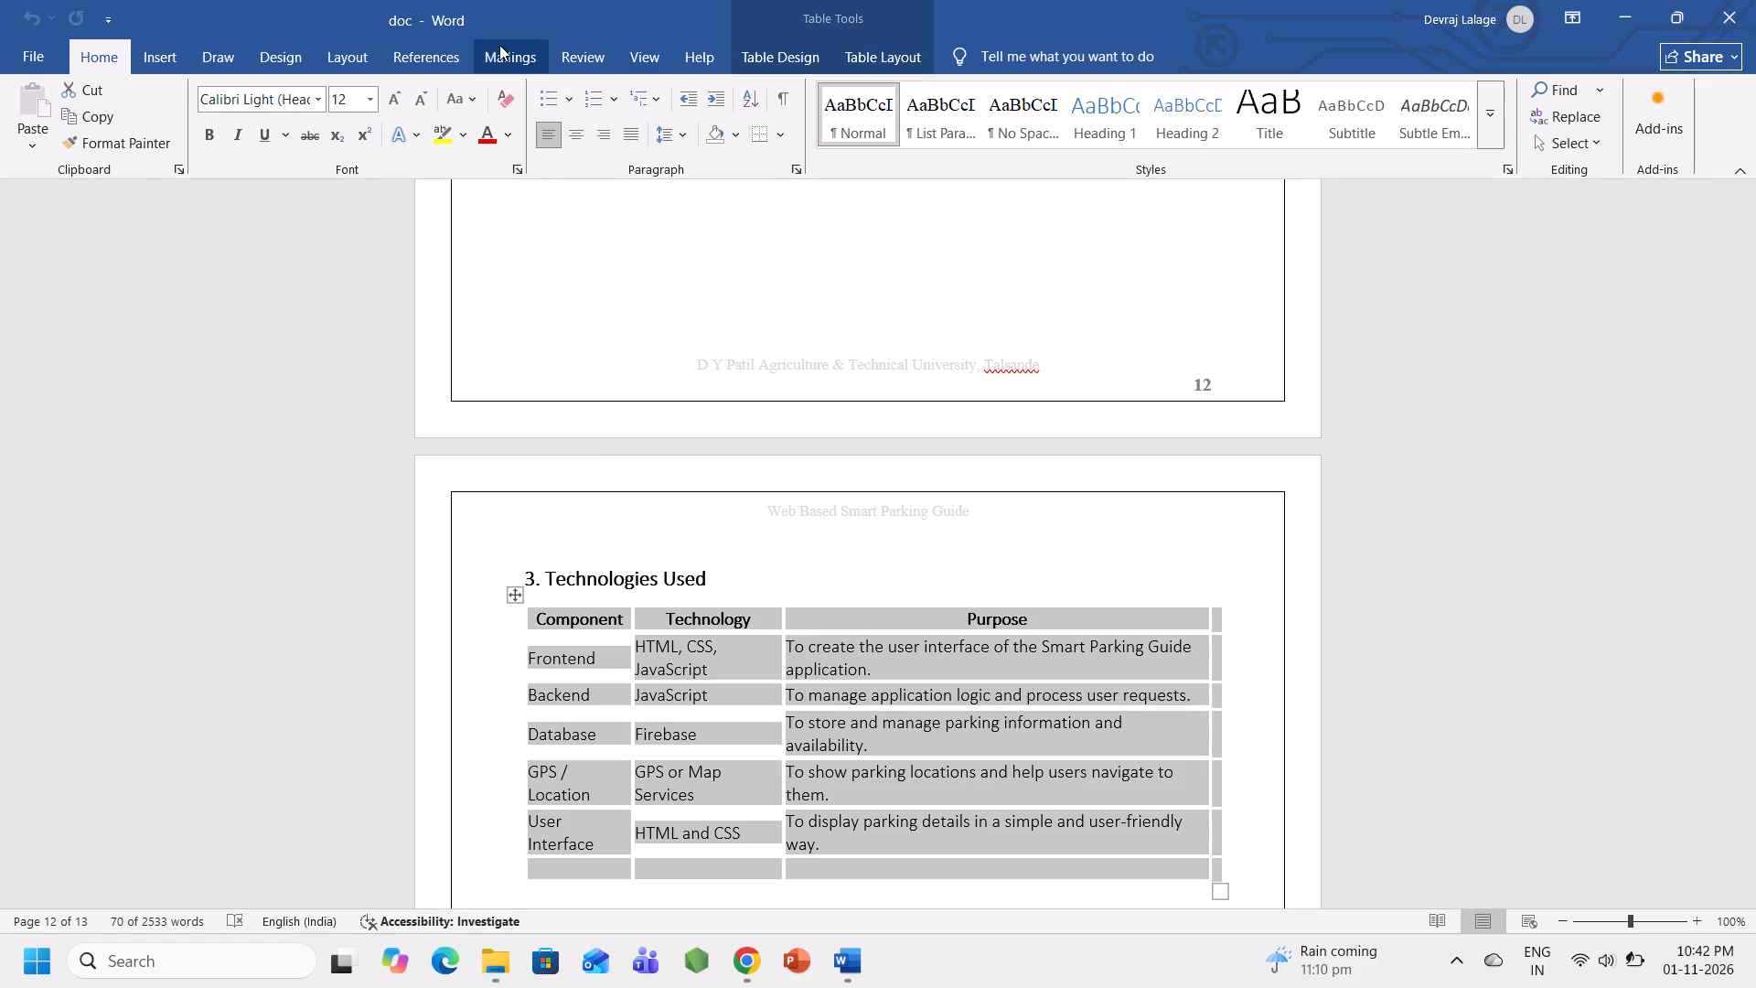
{"action": "left_click", "coordinate": [771, 45]}
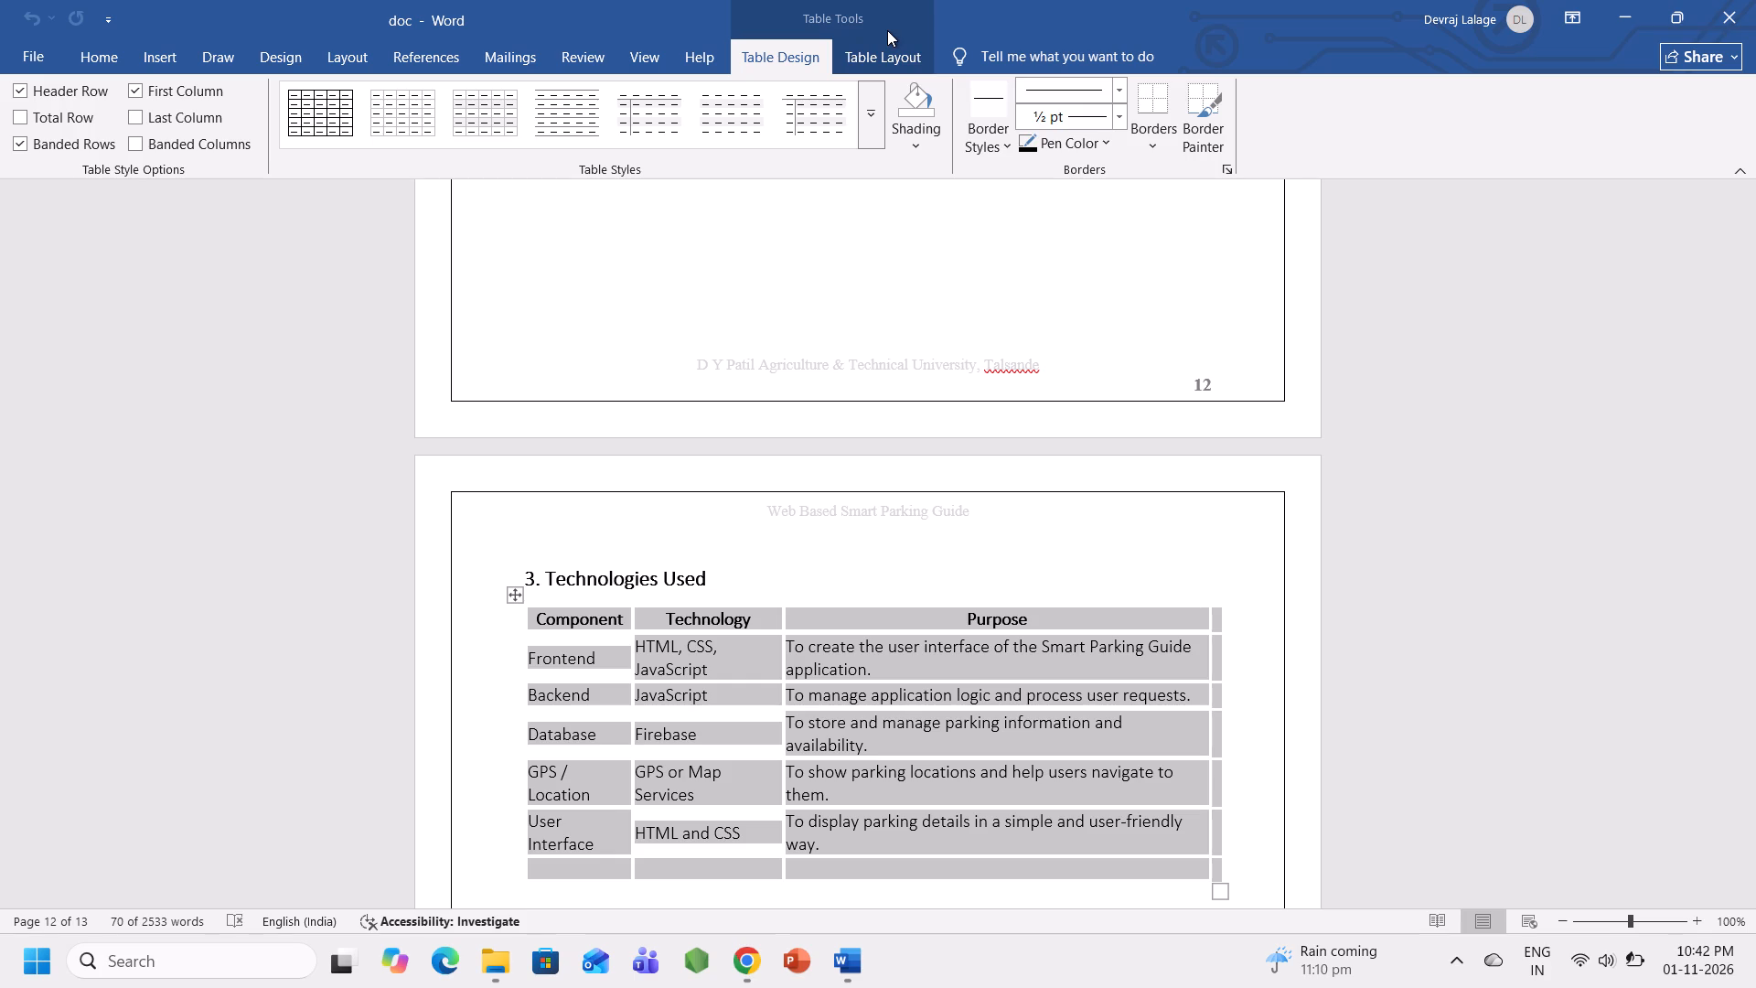
{"action": "left_click", "coordinate": [1001, 137]}
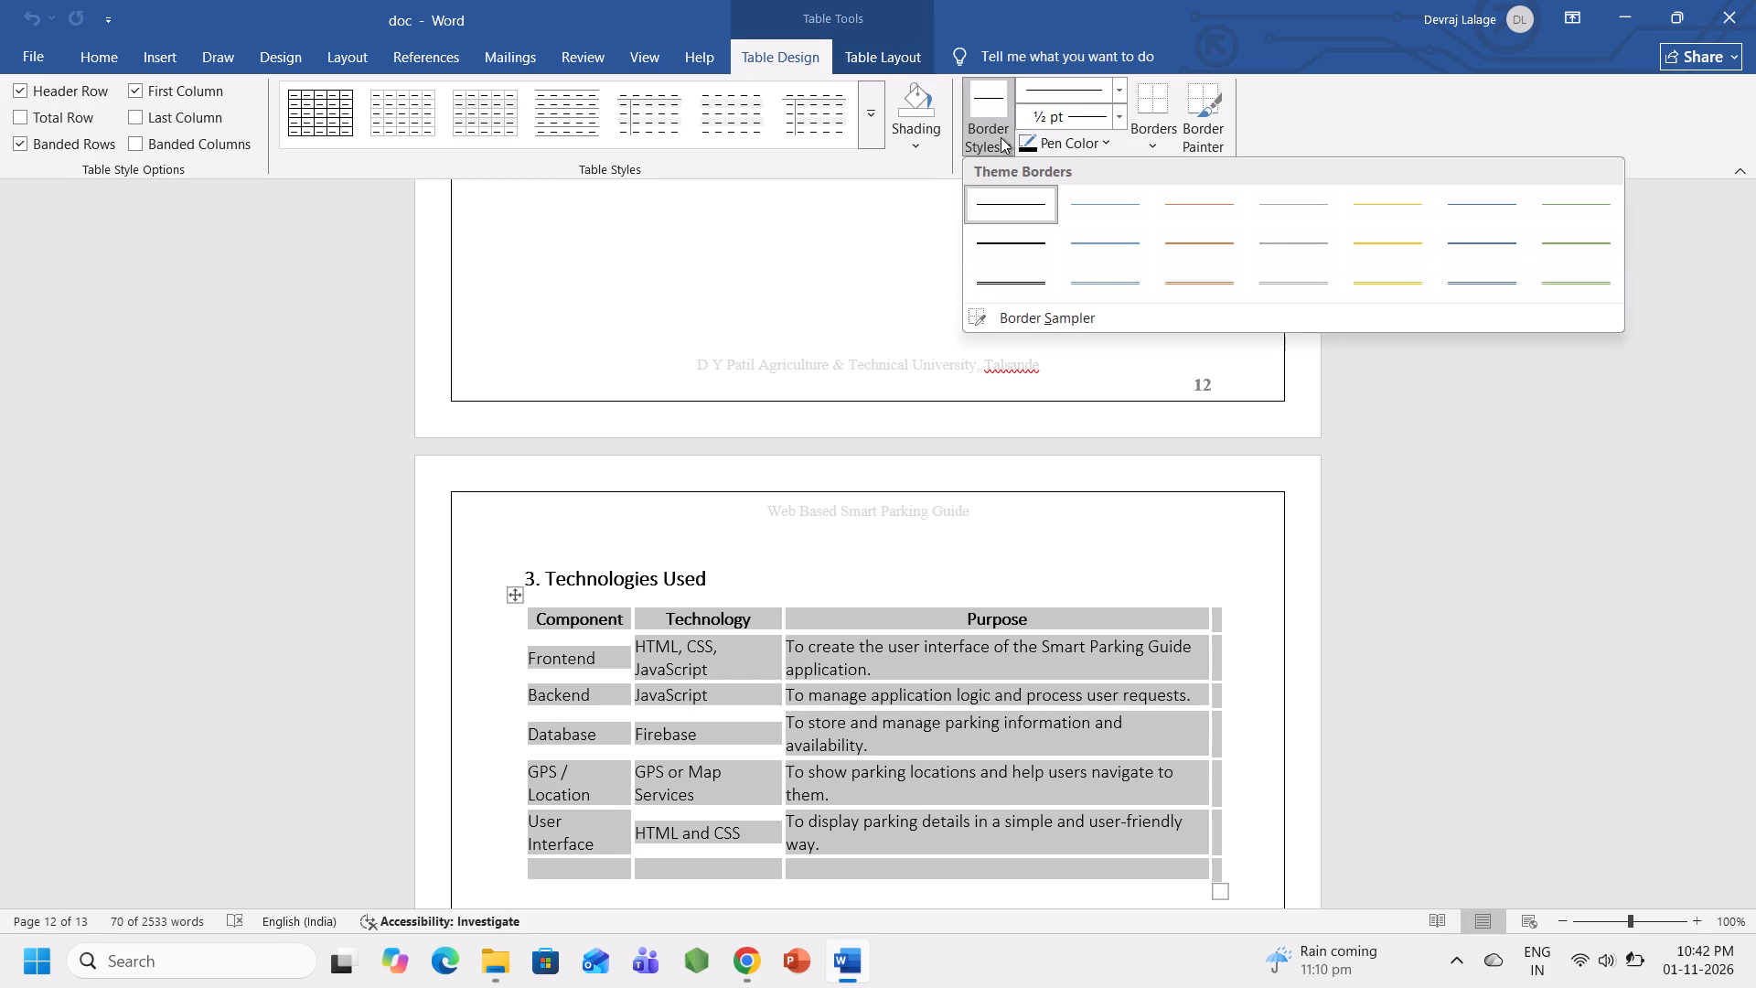
{"action": "left_click", "coordinate": [1016, 198]}
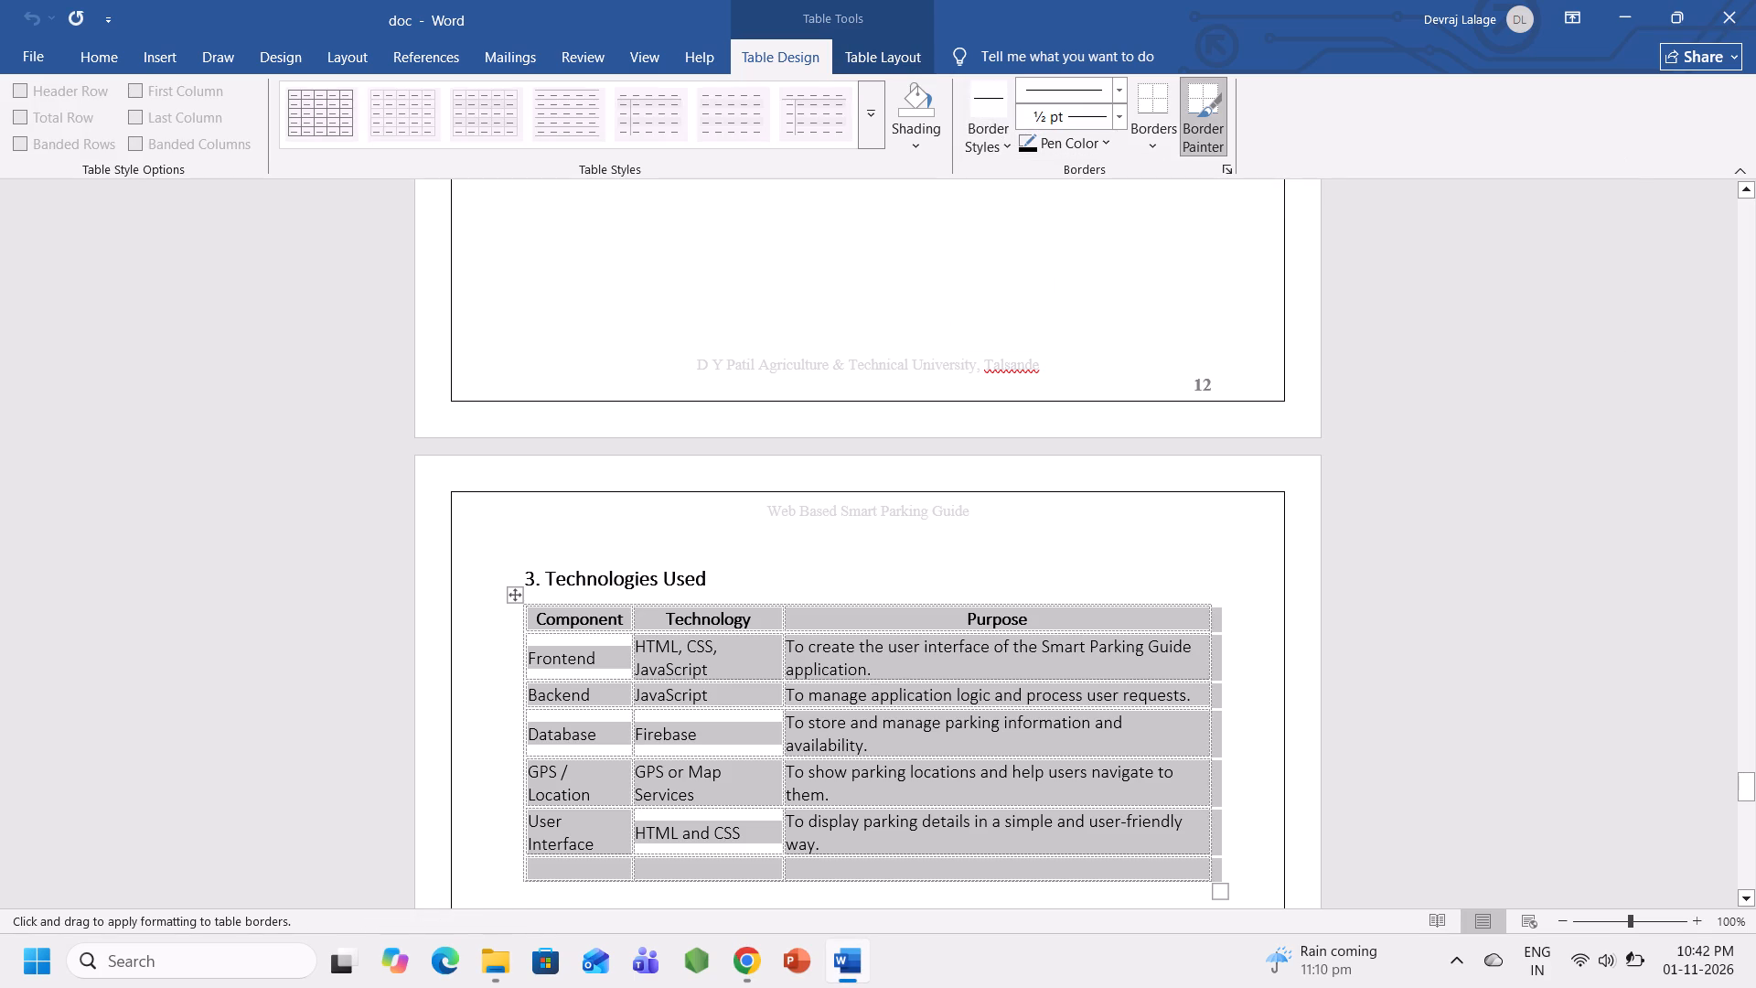
{"action": "left_click", "coordinate": [1414, 479]}
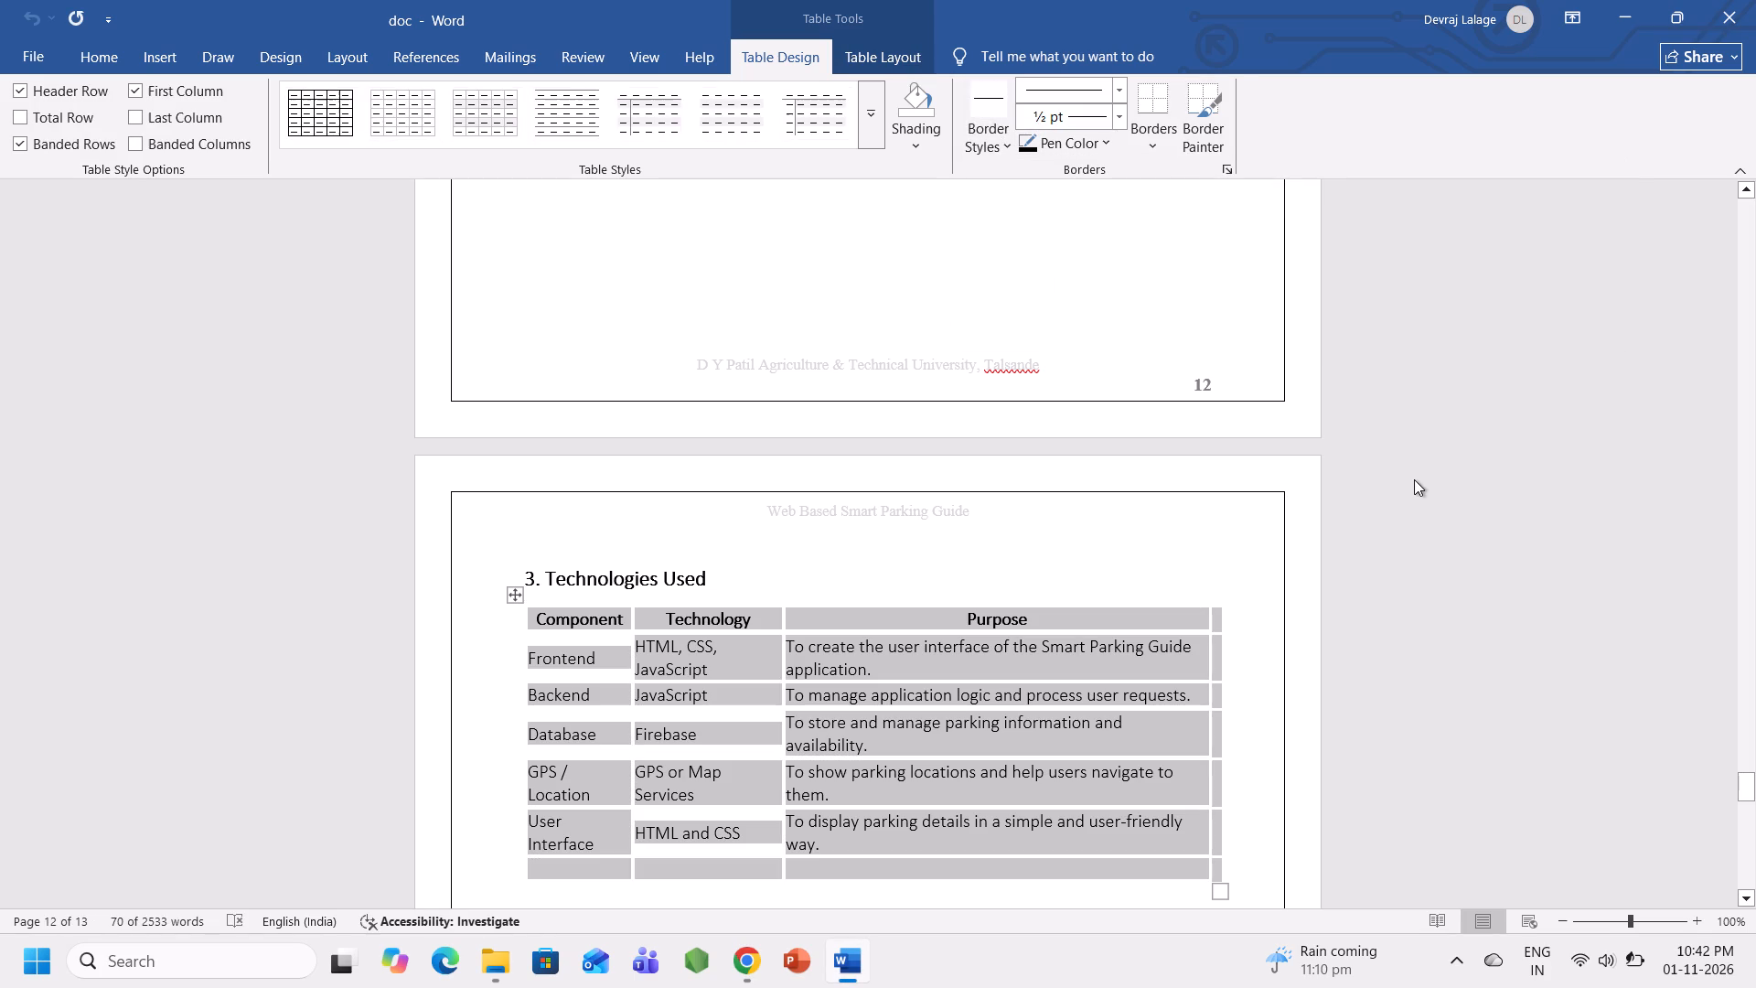
{"action": "left_click", "coordinate": [512, 592]}
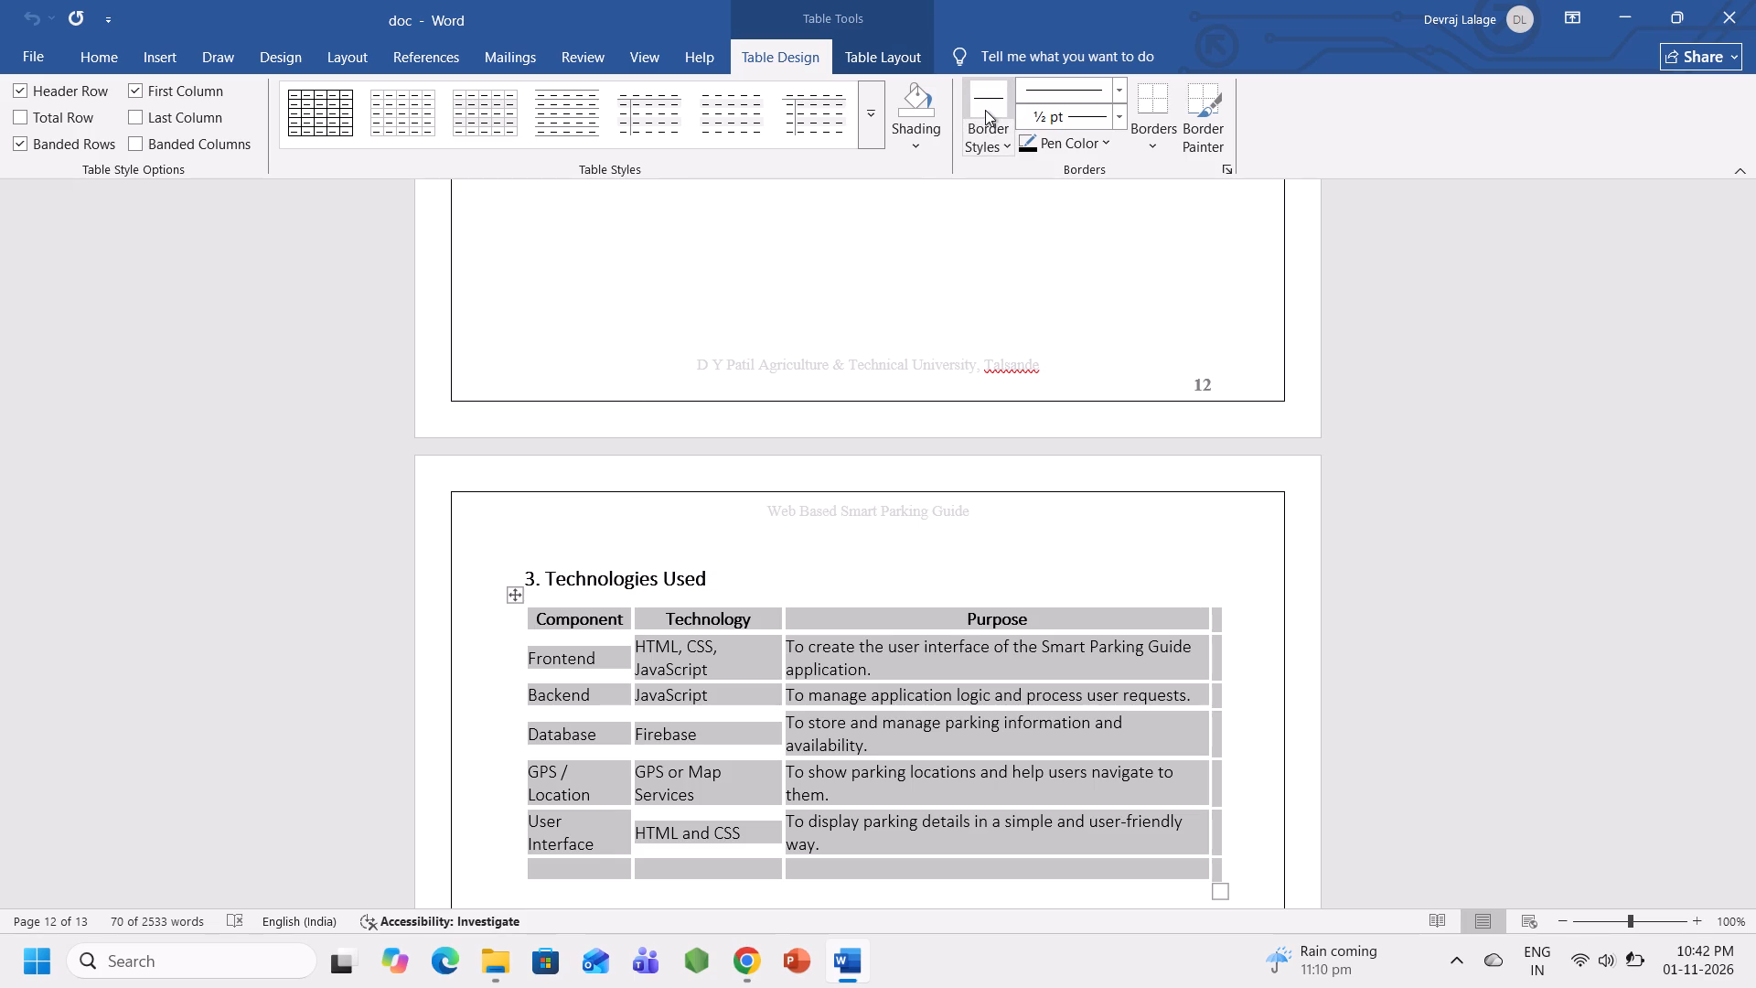
{"action": "left_click", "coordinate": [985, 110]}
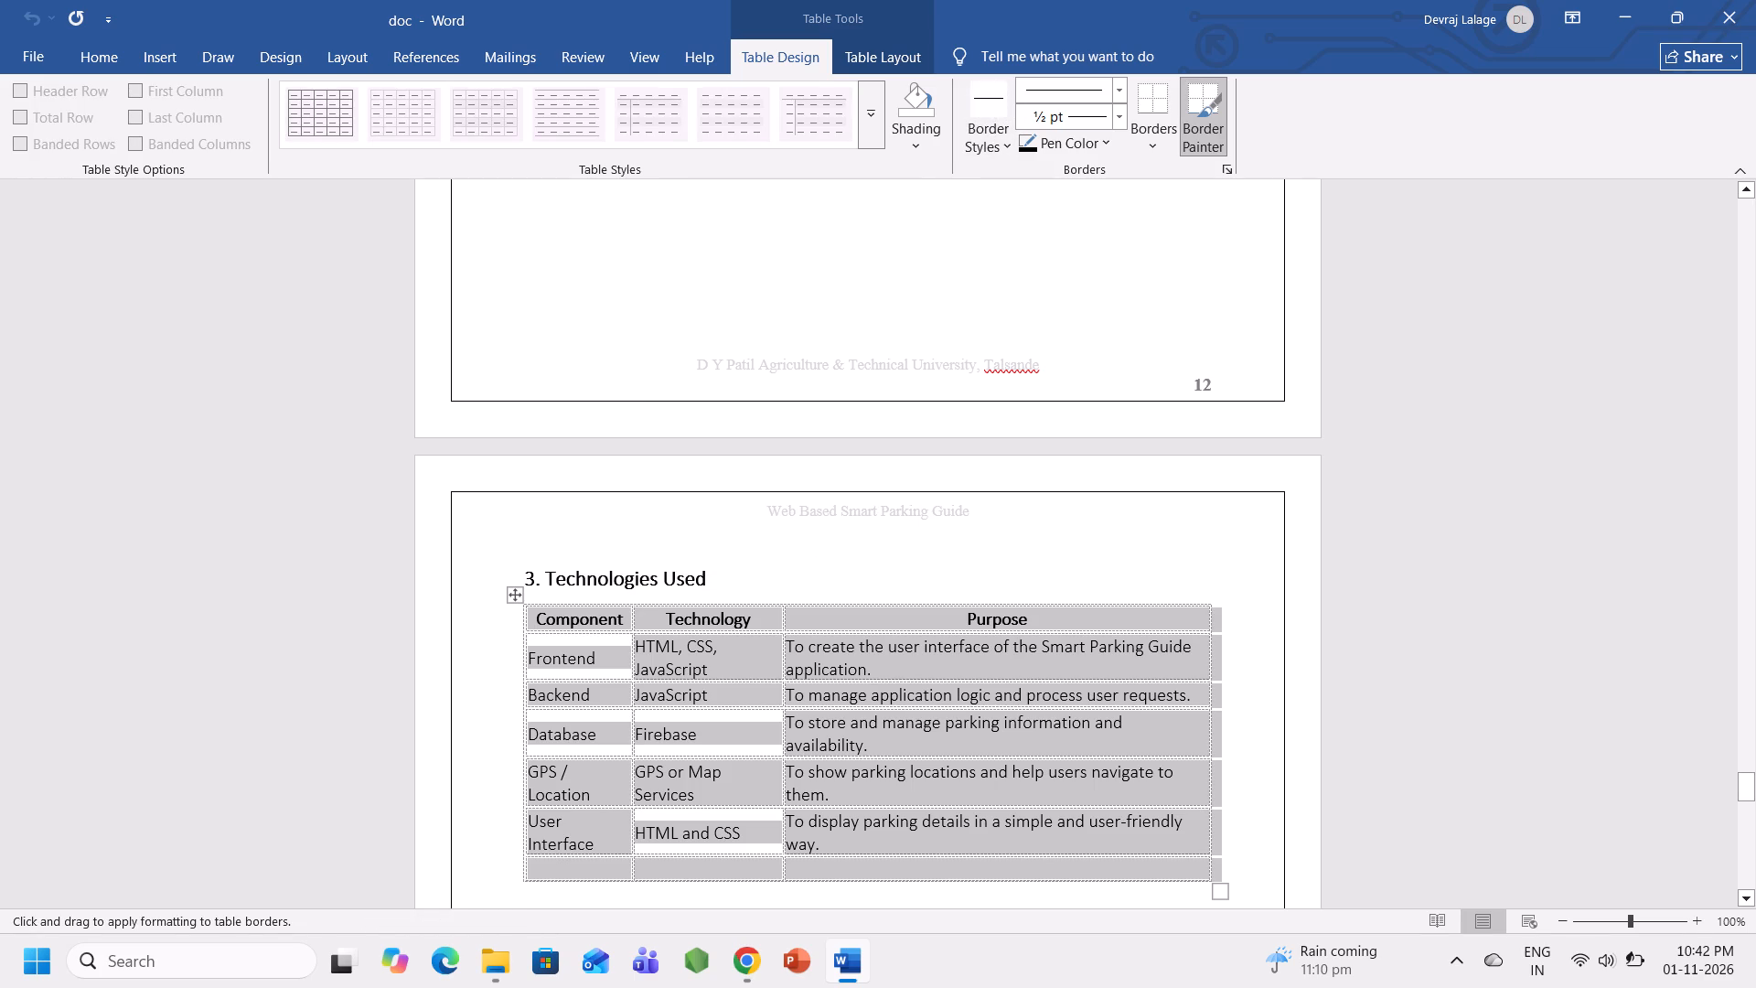
{"action": "left_click", "coordinate": [538, 607]}
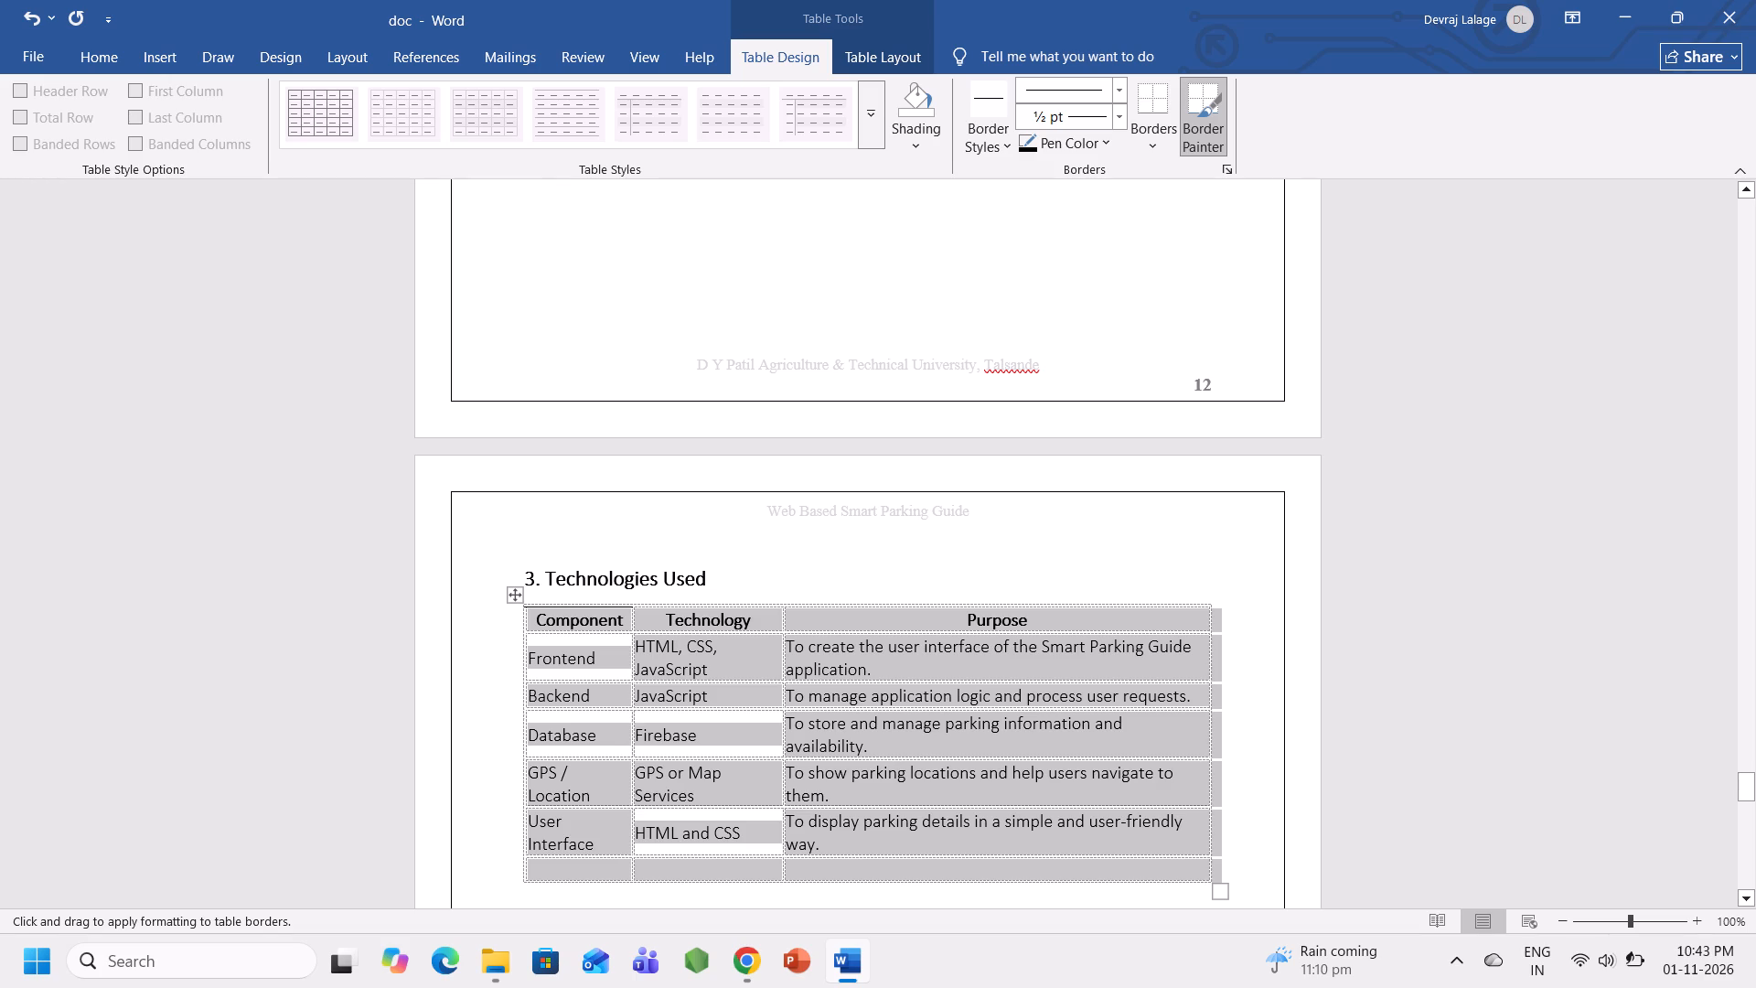
{"action": "left_click", "coordinate": [1221, 892]}
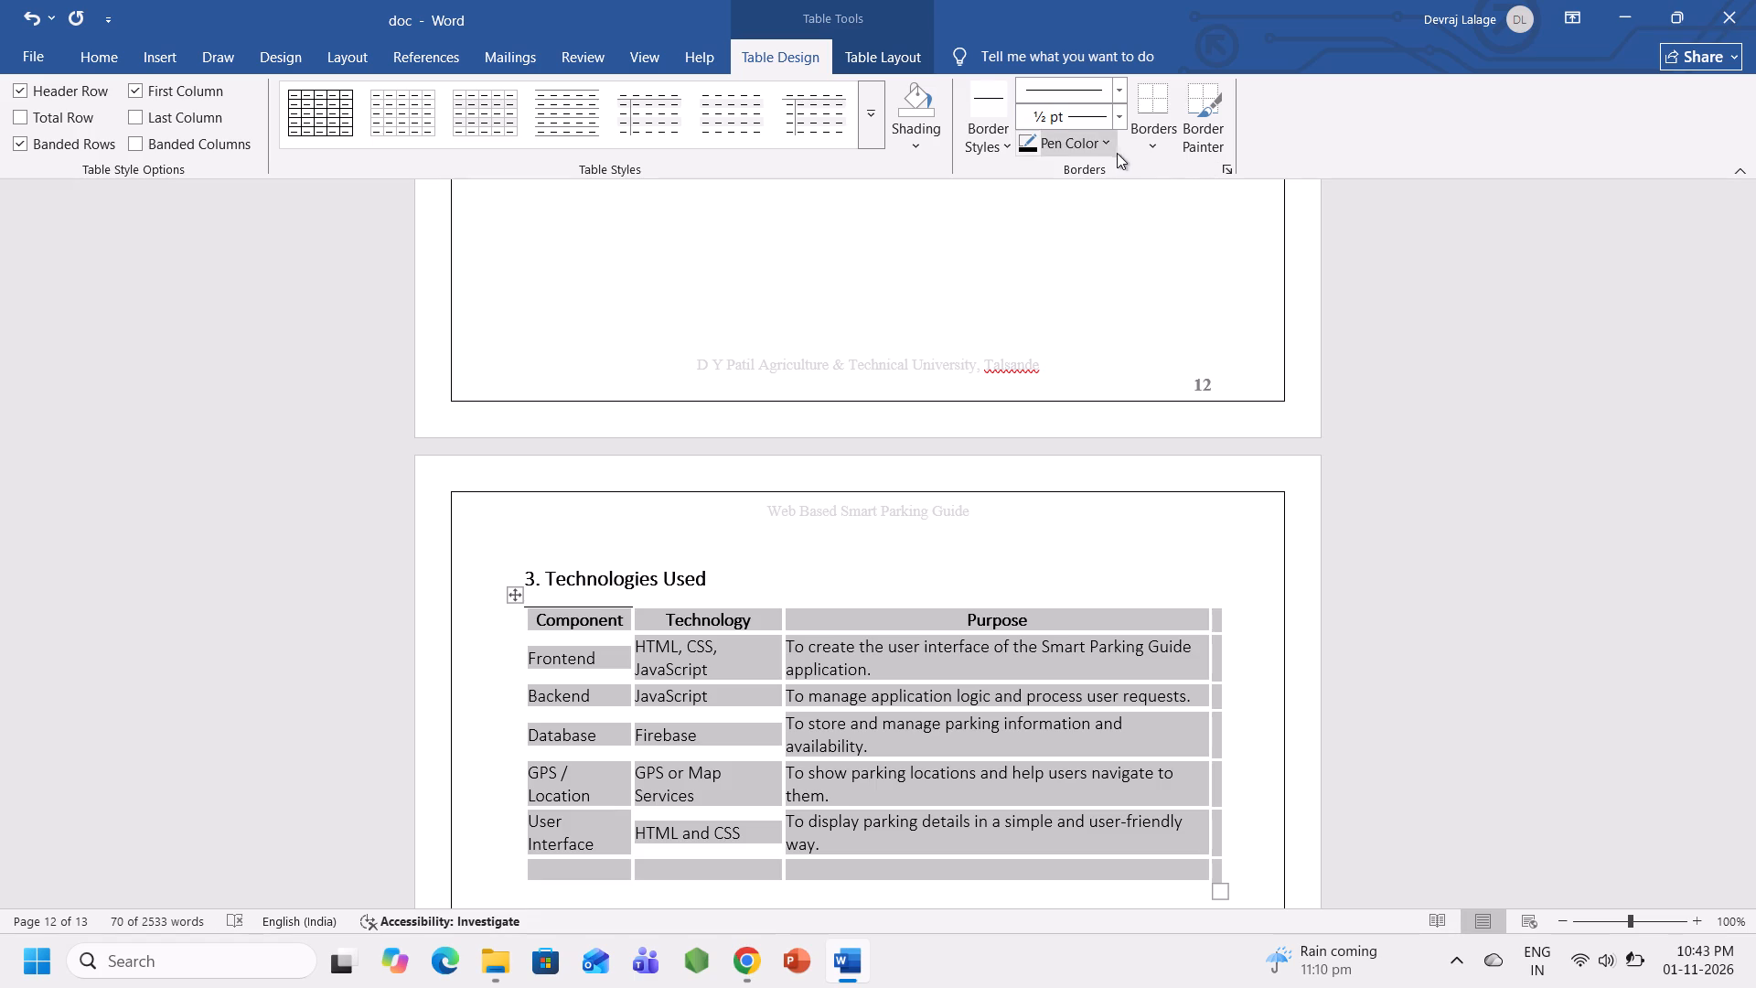
Use Draw Table to add top borders to the Technology and Purpose header cells.
{"action": "left_click", "coordinate": [1147, 151]}
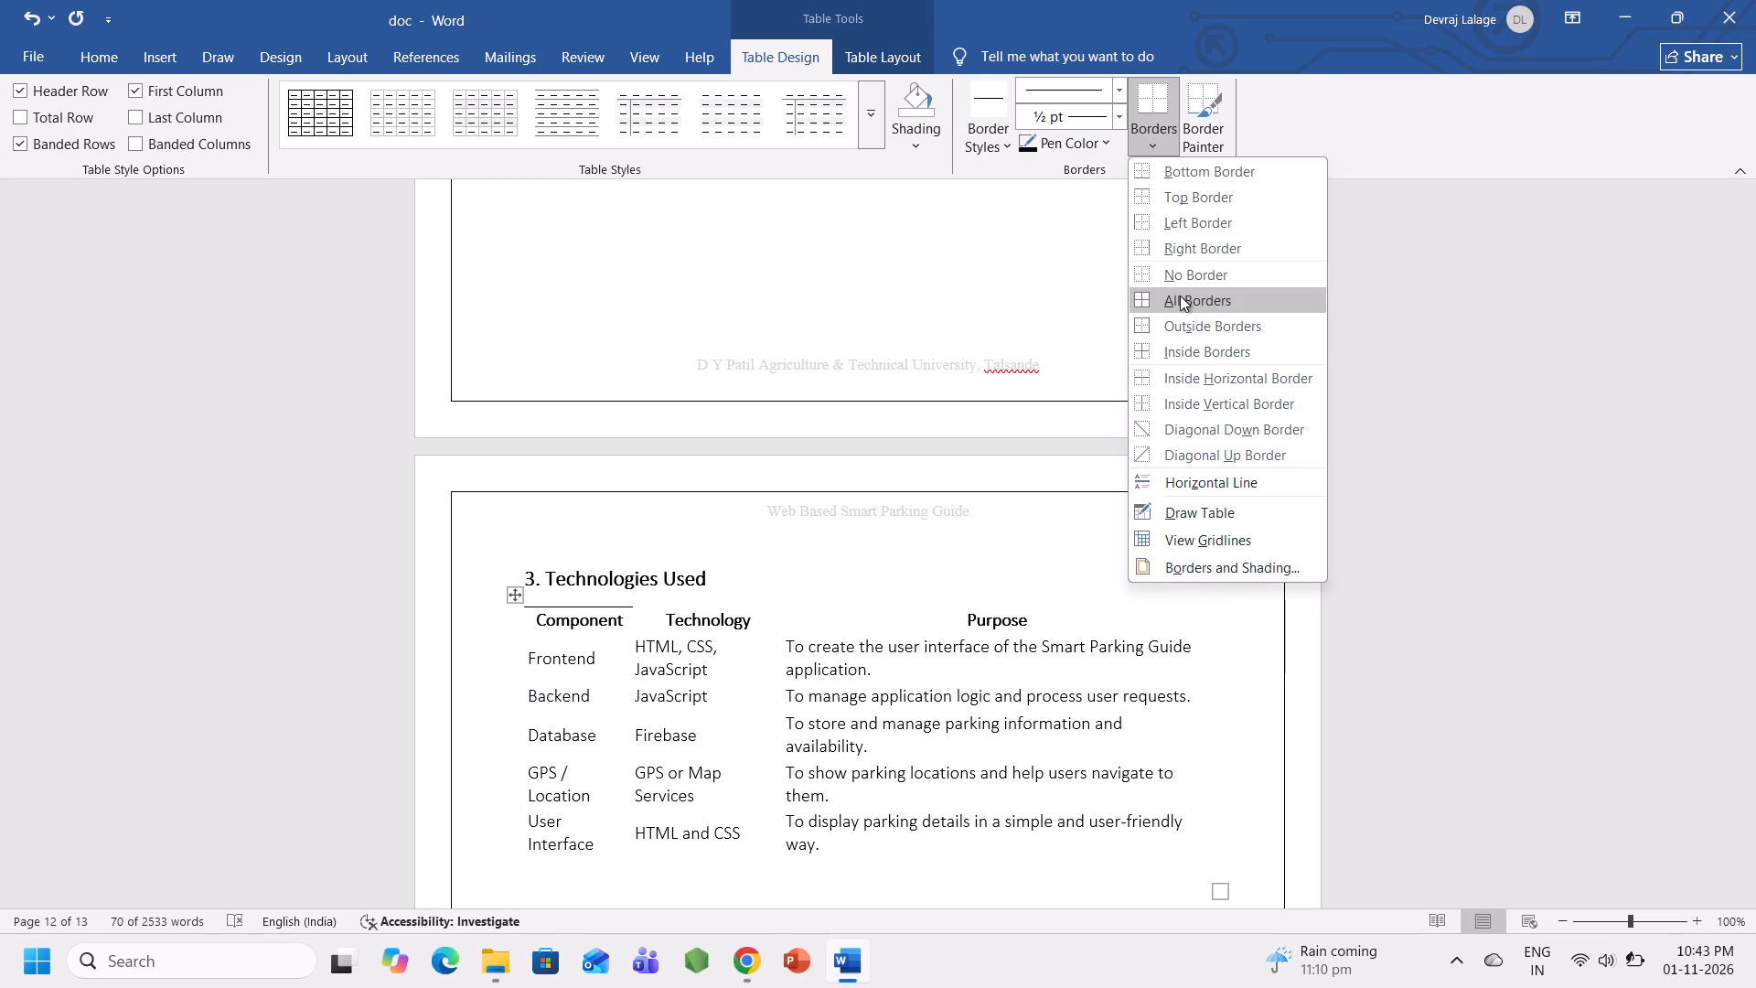
{"action": "left_click", "coordinate": [1208, 507]}
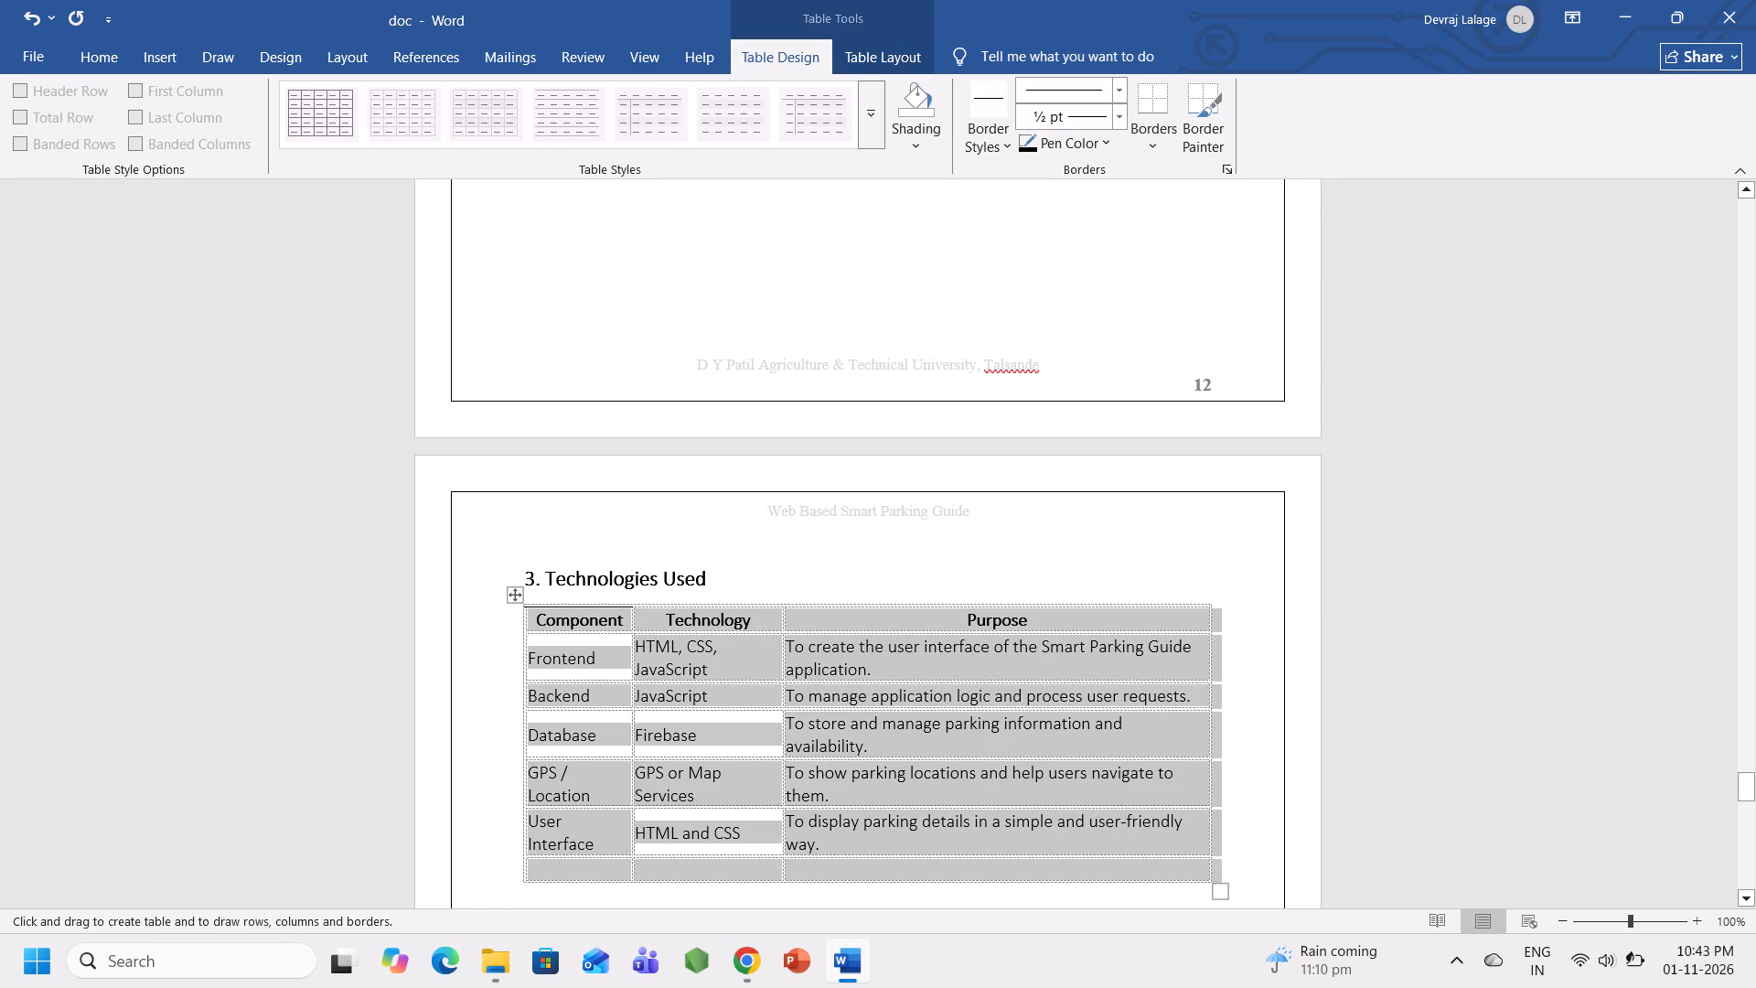
{"action": "left_click", "coordinate": [749, 605]}
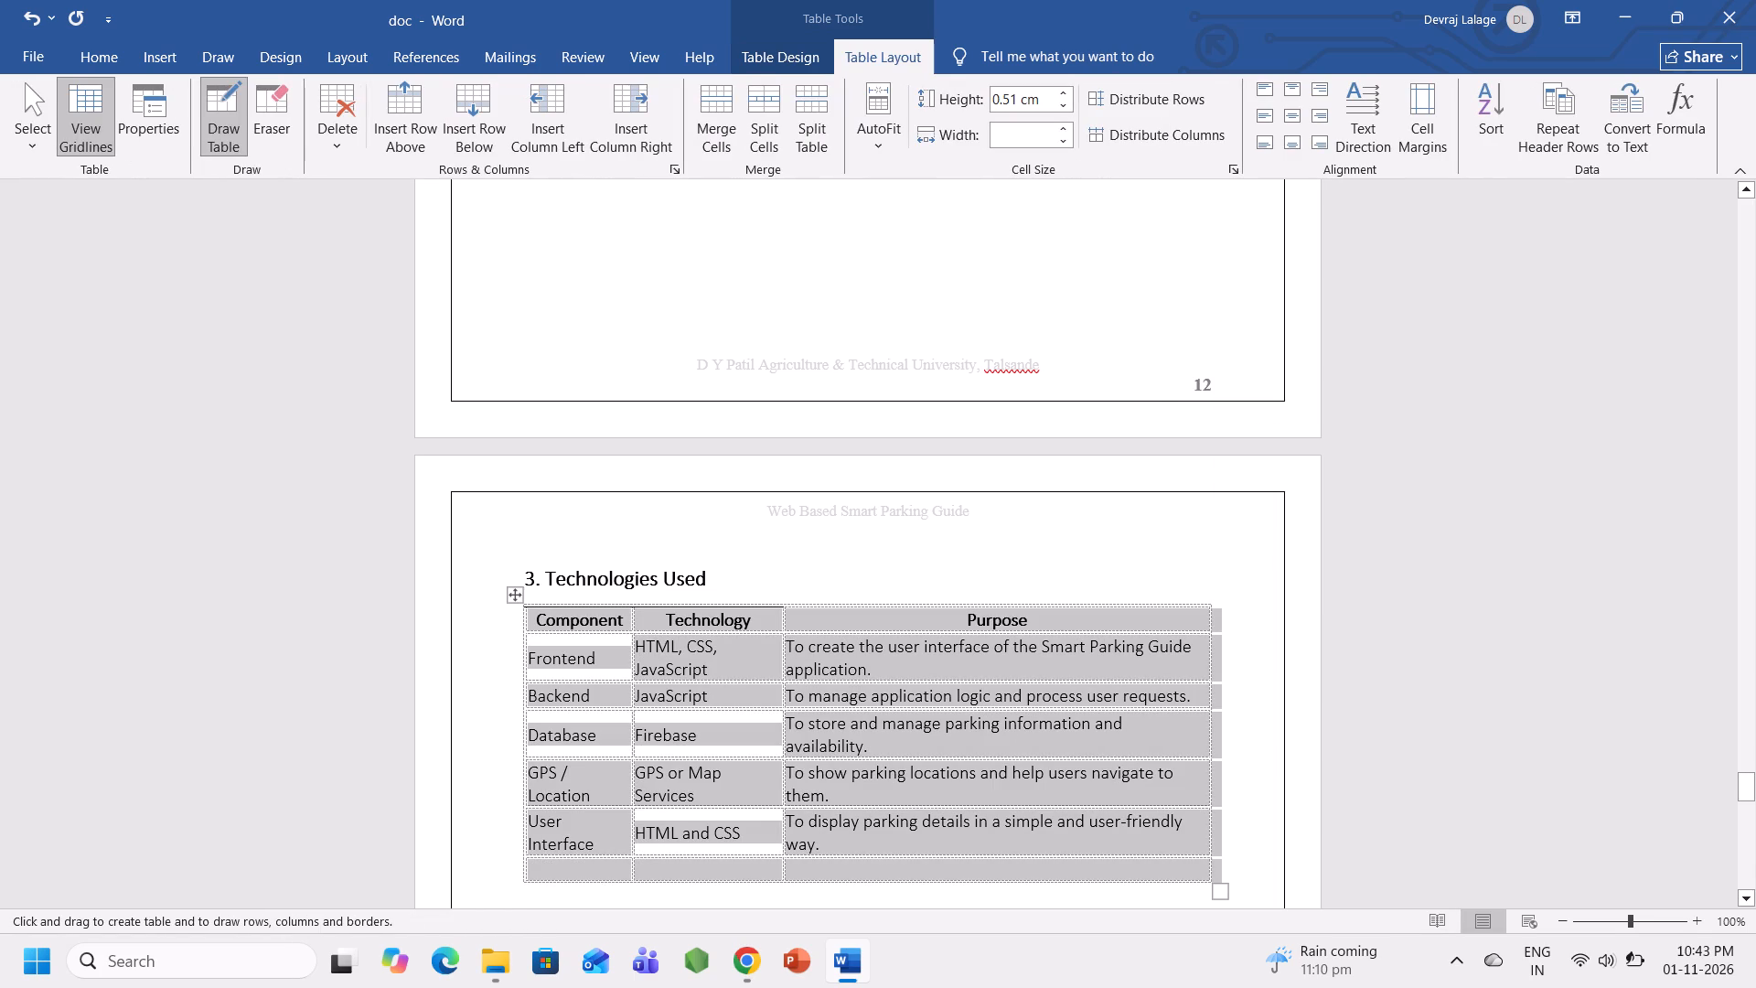
{"action": "left_click", "coordinate": [819, 608]}
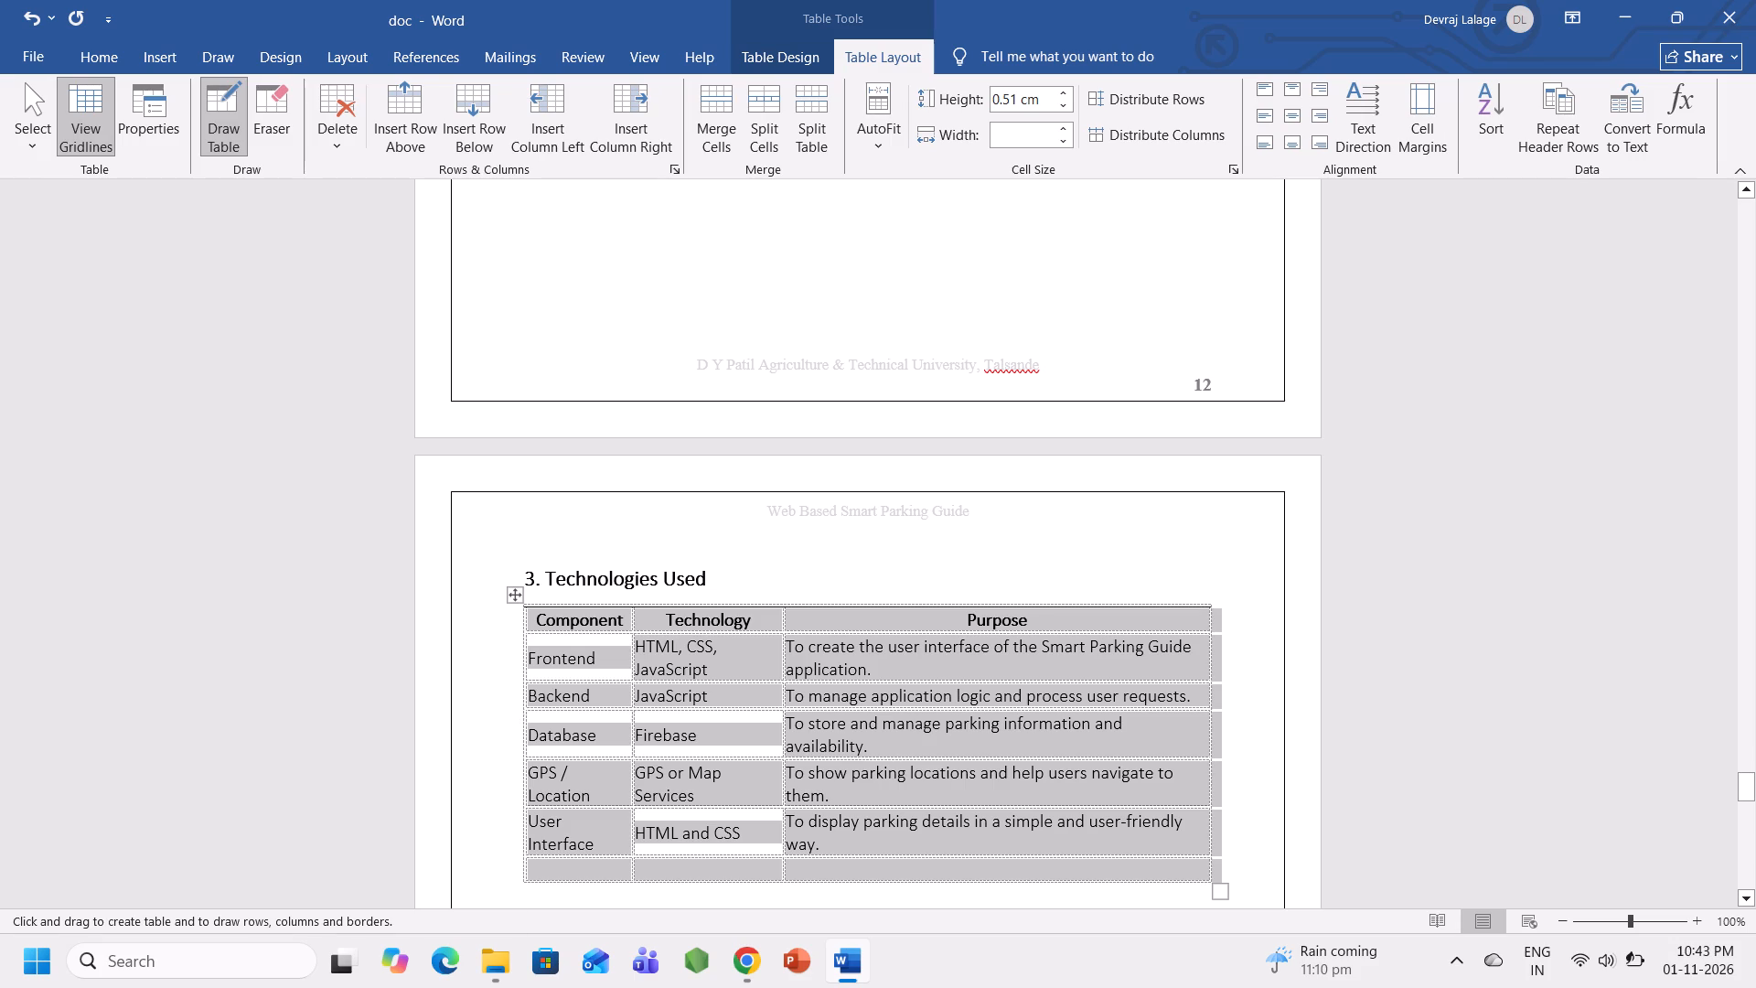
Draw a vertical border between the Technology and Purpose columns from the header row through the User Interface row.
{"action": "left_click", "coordinate": [783, 628]}
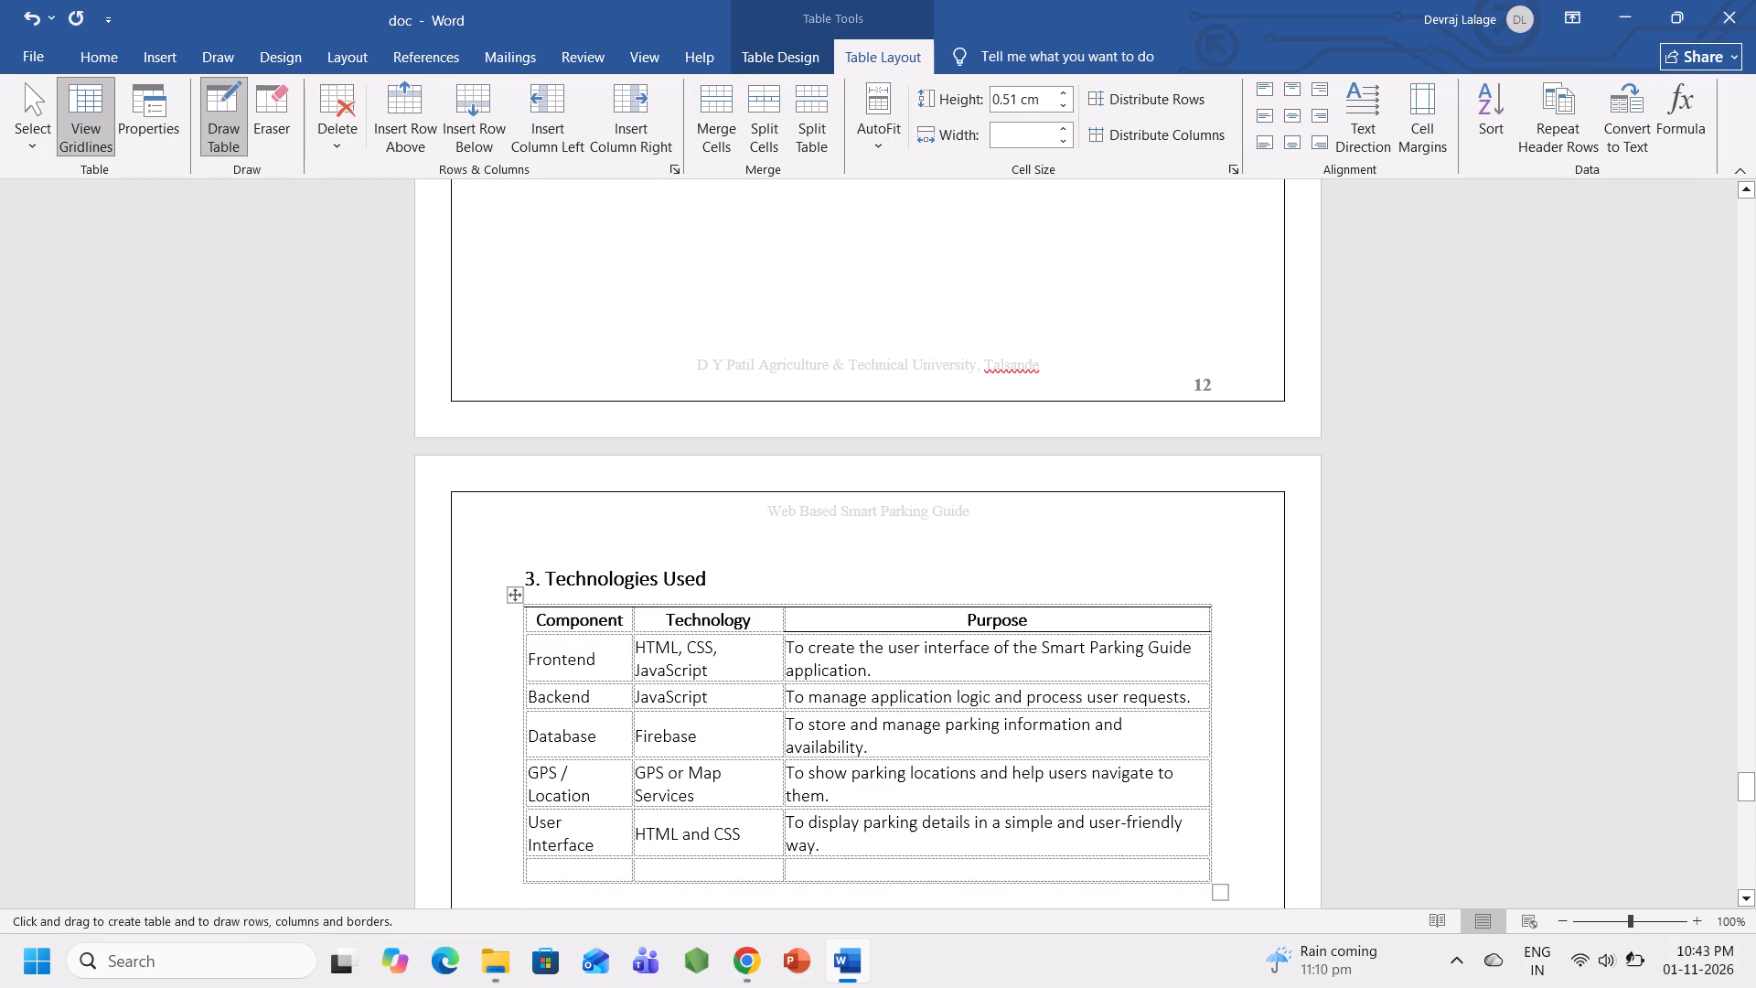
{"action": "left_click", "coordinate": [781, 647]}
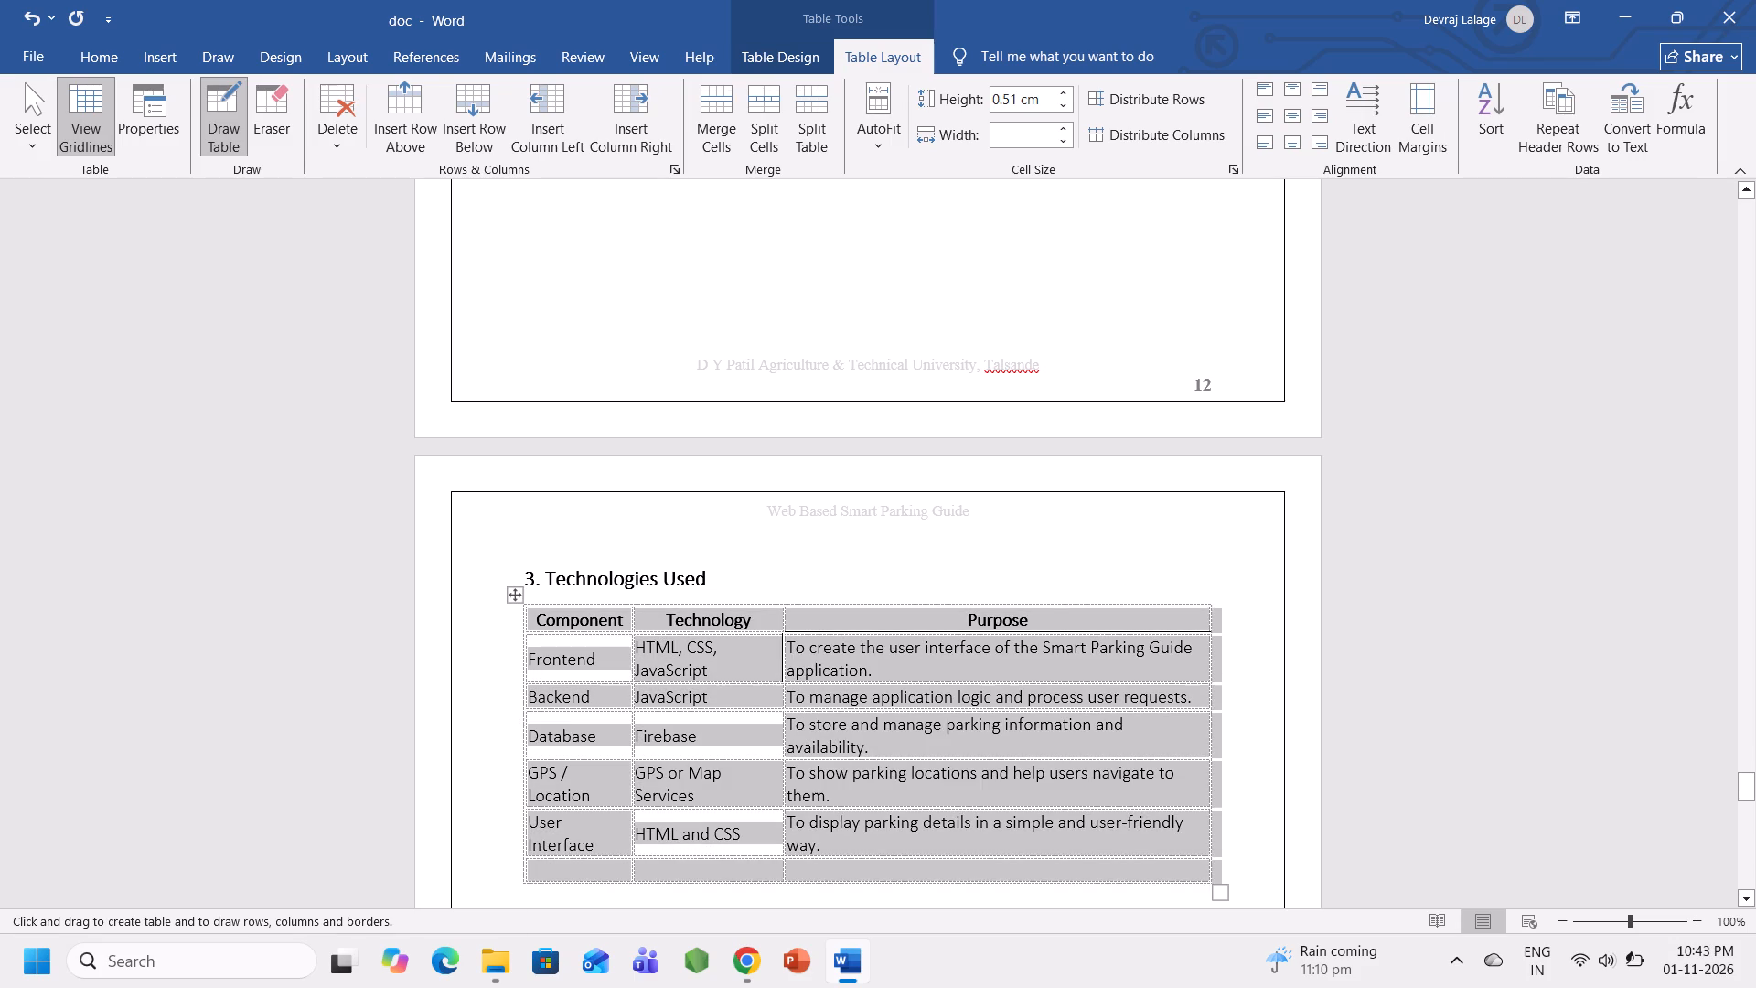
{"action": "left_click_drag", "start_coordinate": [784, 626], "coordinate": [782, 661]}
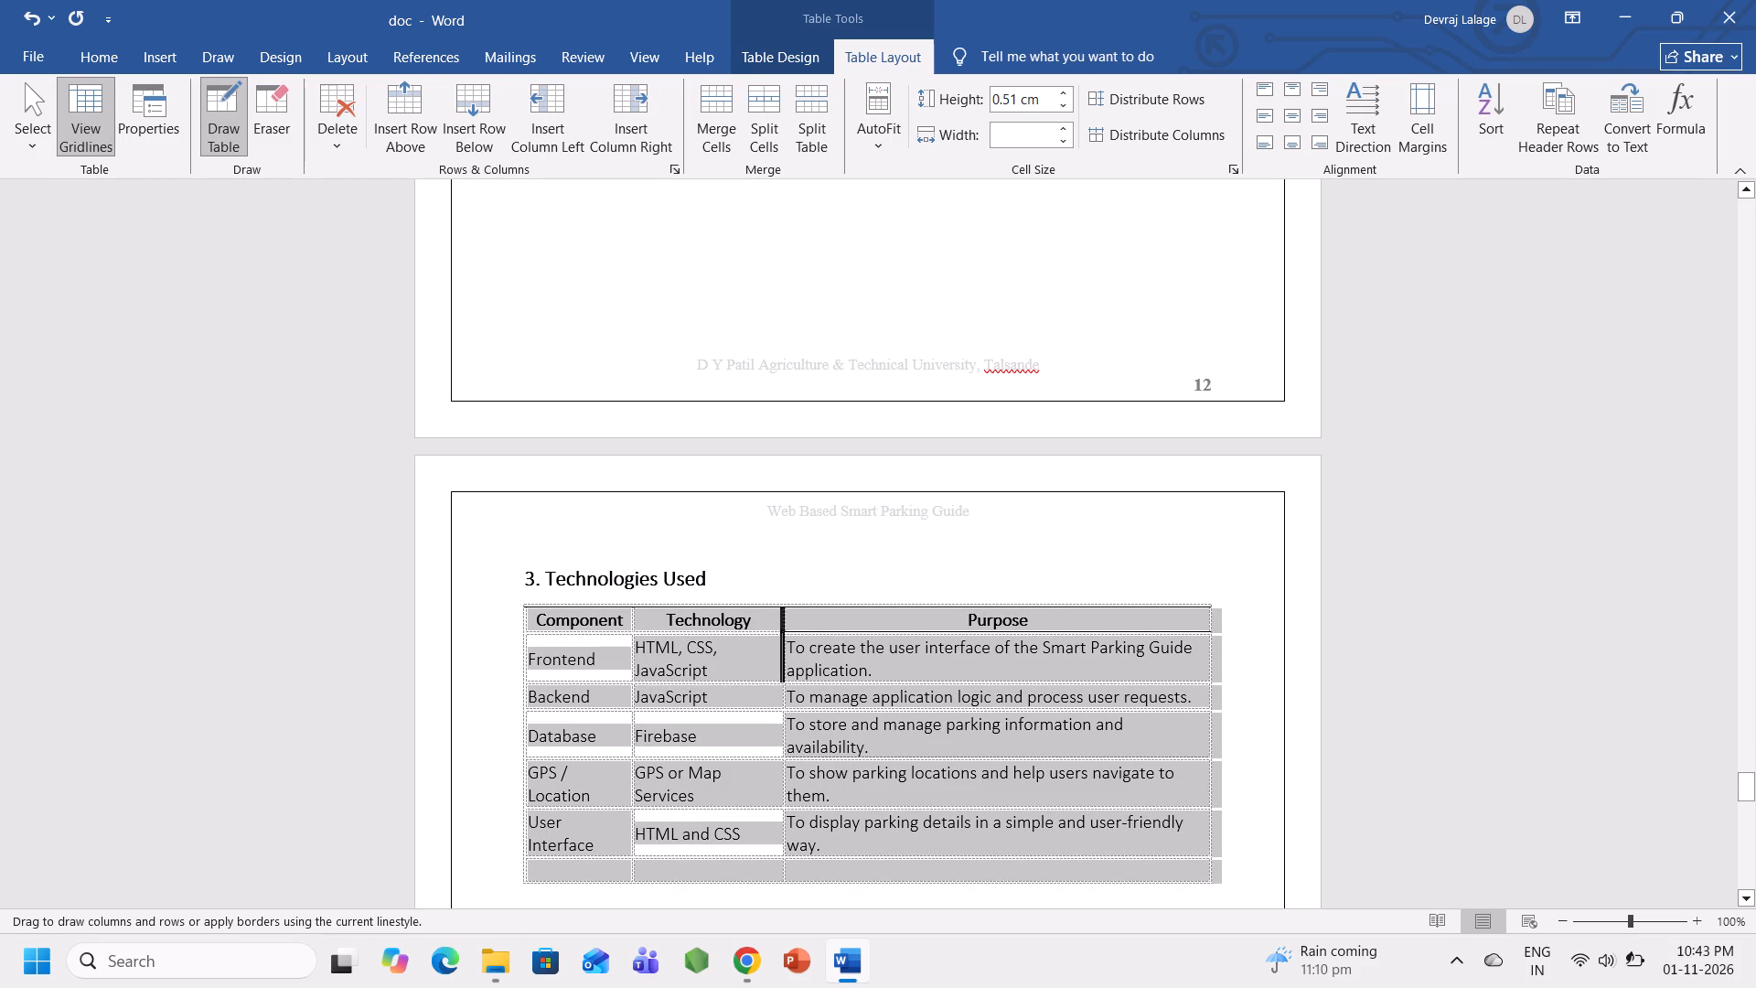
{"action": "left_click_drag", "start_coordinate": [782, 661], "coordinate": [786, 892]}
{"action": "left_click_drag", "start_coordinate": [786, 892], "coordinate": [780, 521]}
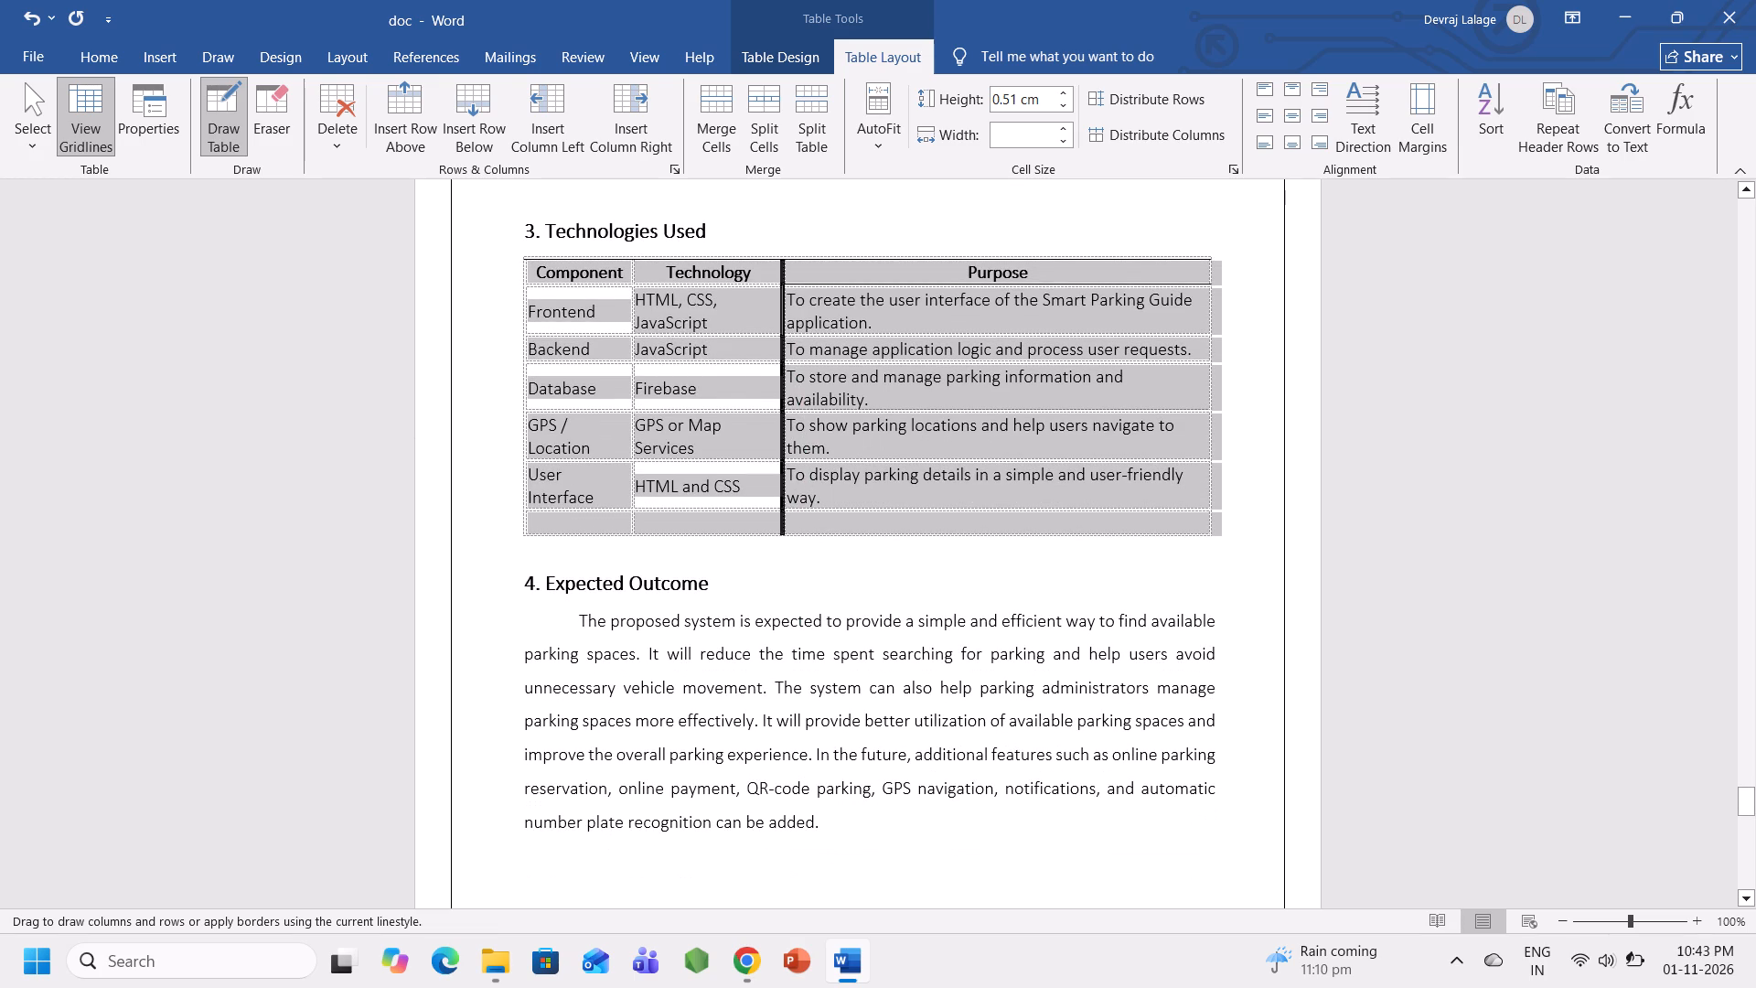
{"action": "left_click_drag", "start_coordinate": [780, 521], "coordinate": [781, 507]}
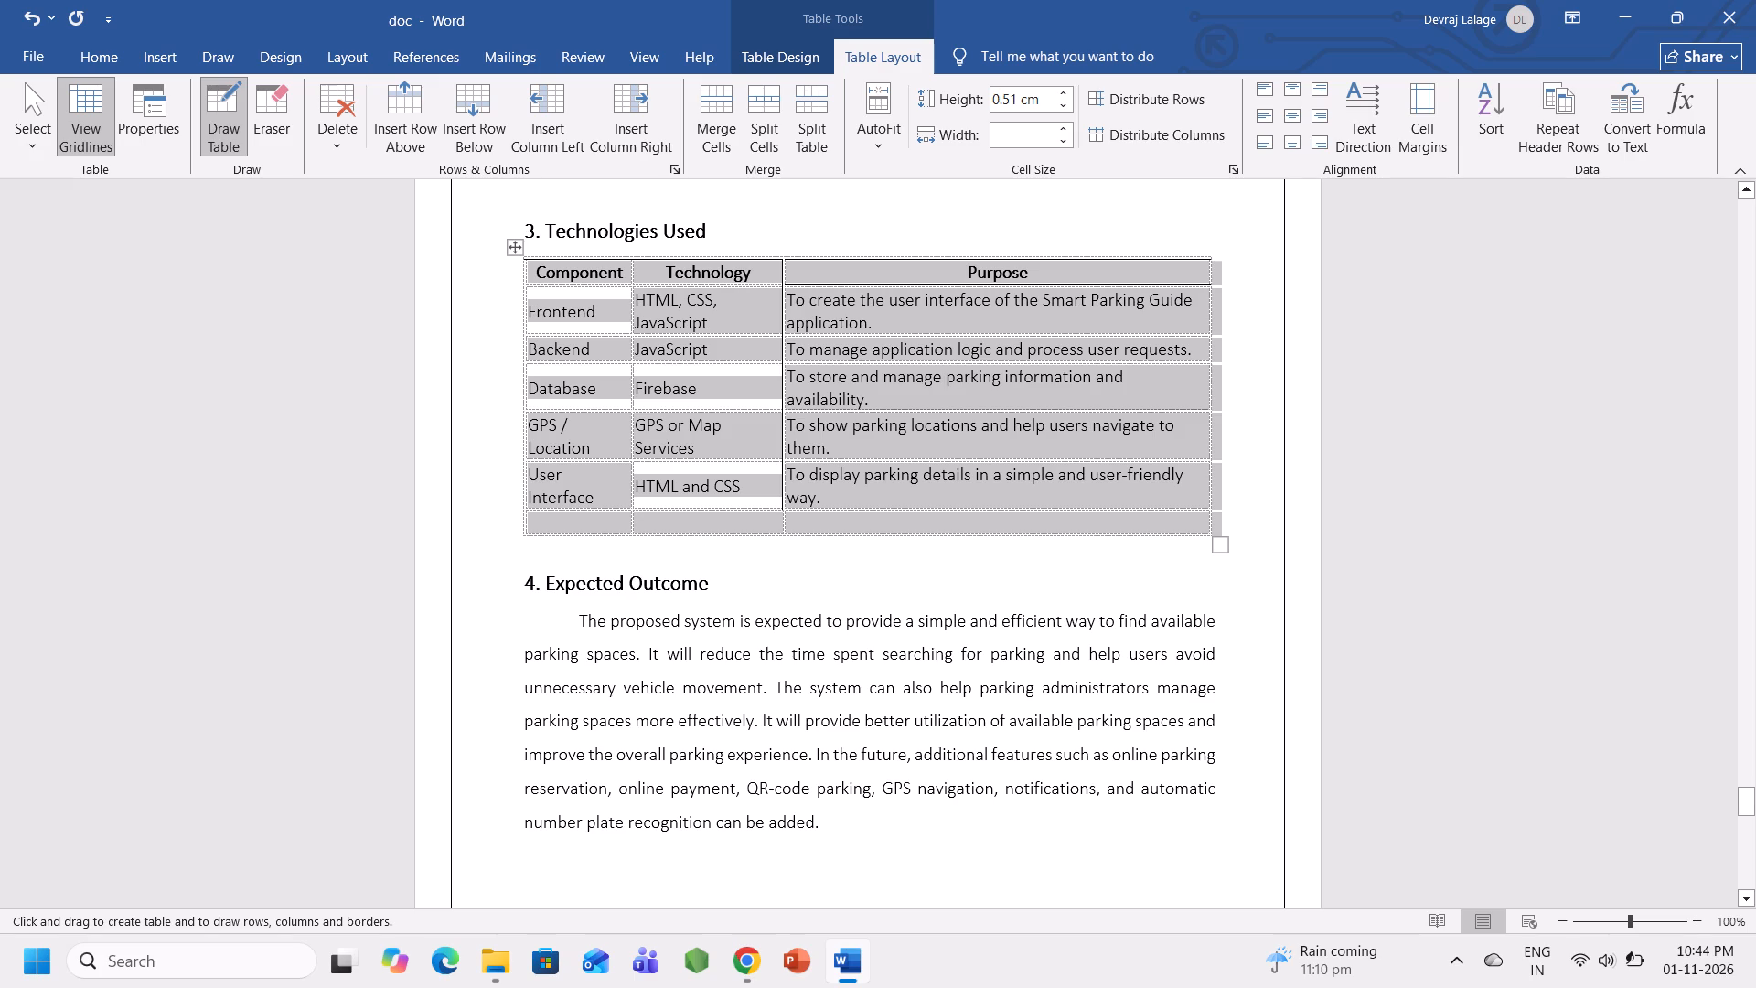
Draw full-width horizontal borders beneath the User Interface, GPS / Location and Database rows of the Technologies Used table.
{"action": "left_click_drag", "start_coordinate": [714, 508], "coordinate": [858, 500]}
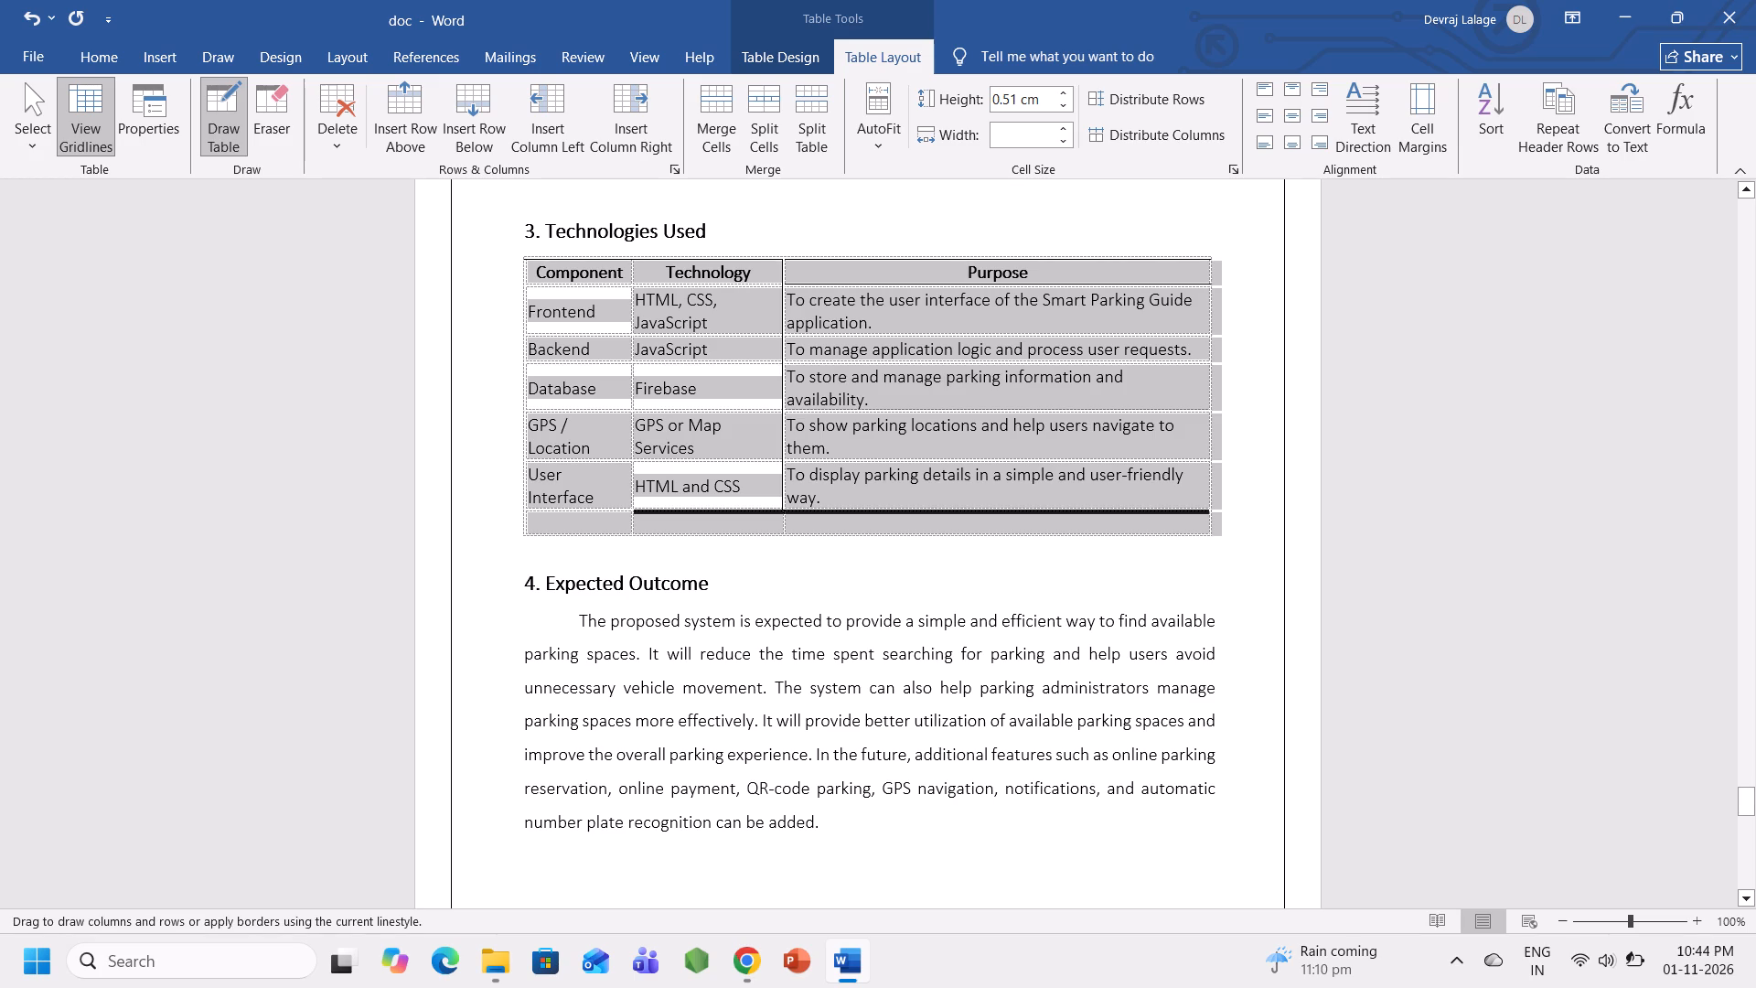
{"action": "left_click", "coordinate": [588, 509]}
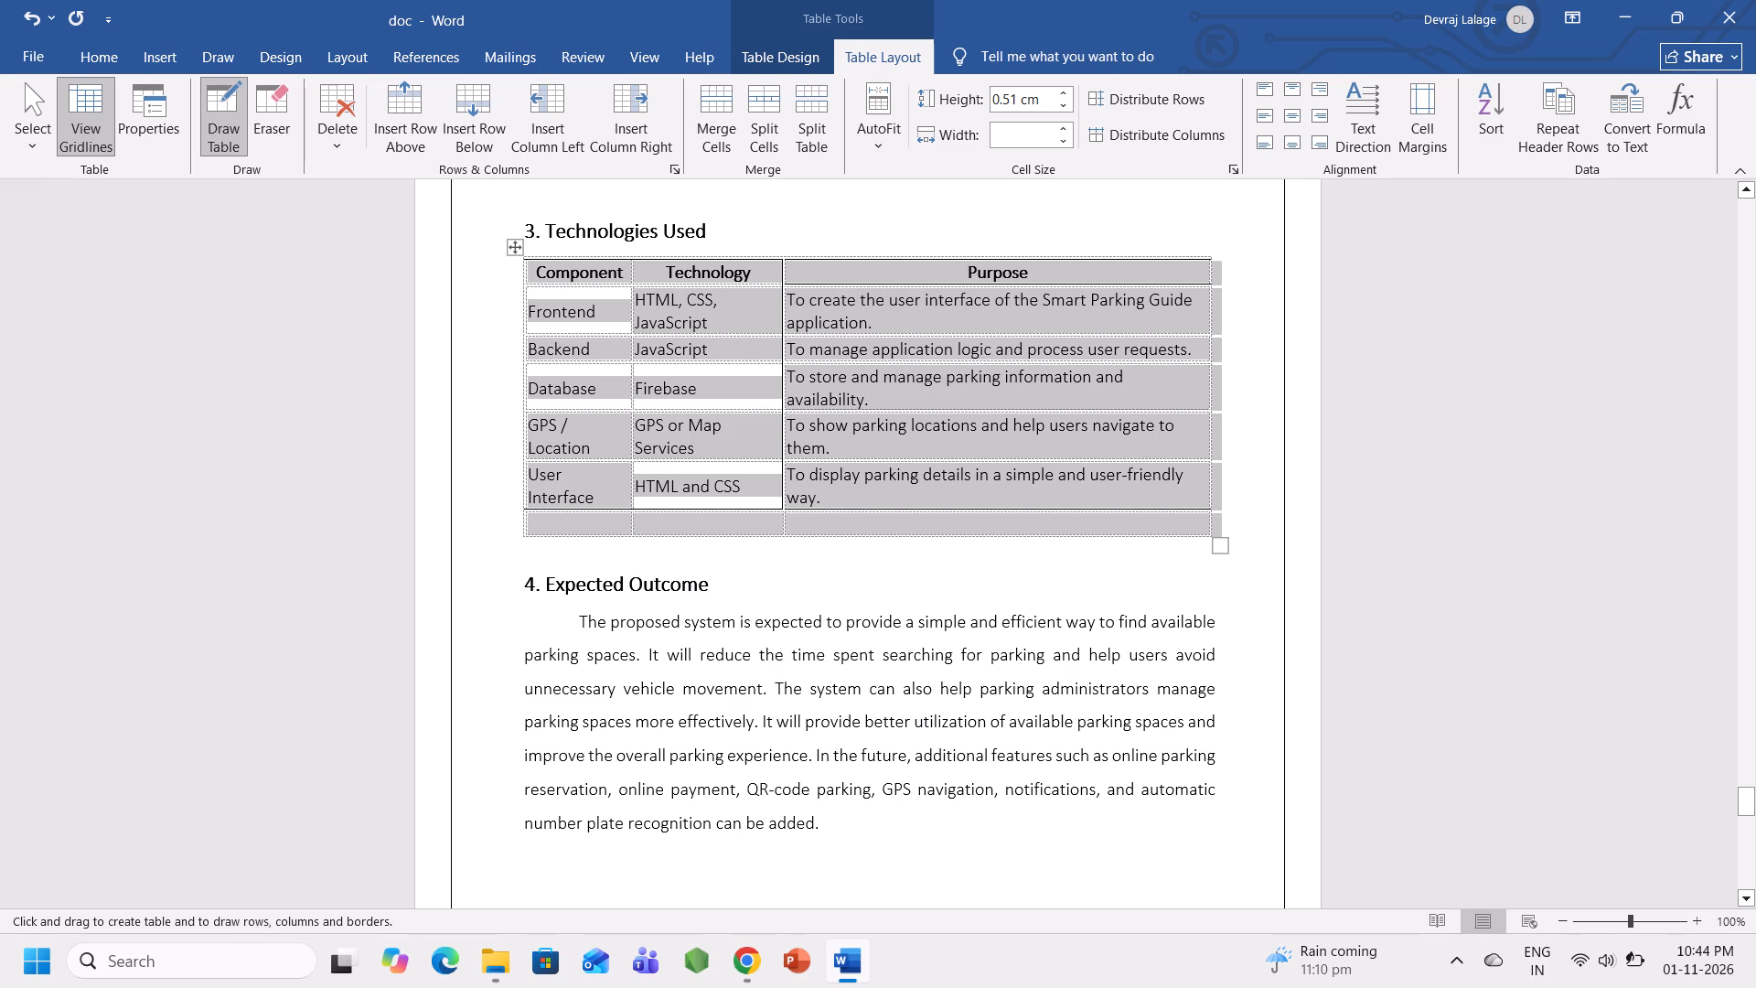
{"action": "left_click_drag", "start_coordinate": [588, 460], "coordinate": [819, 462]}
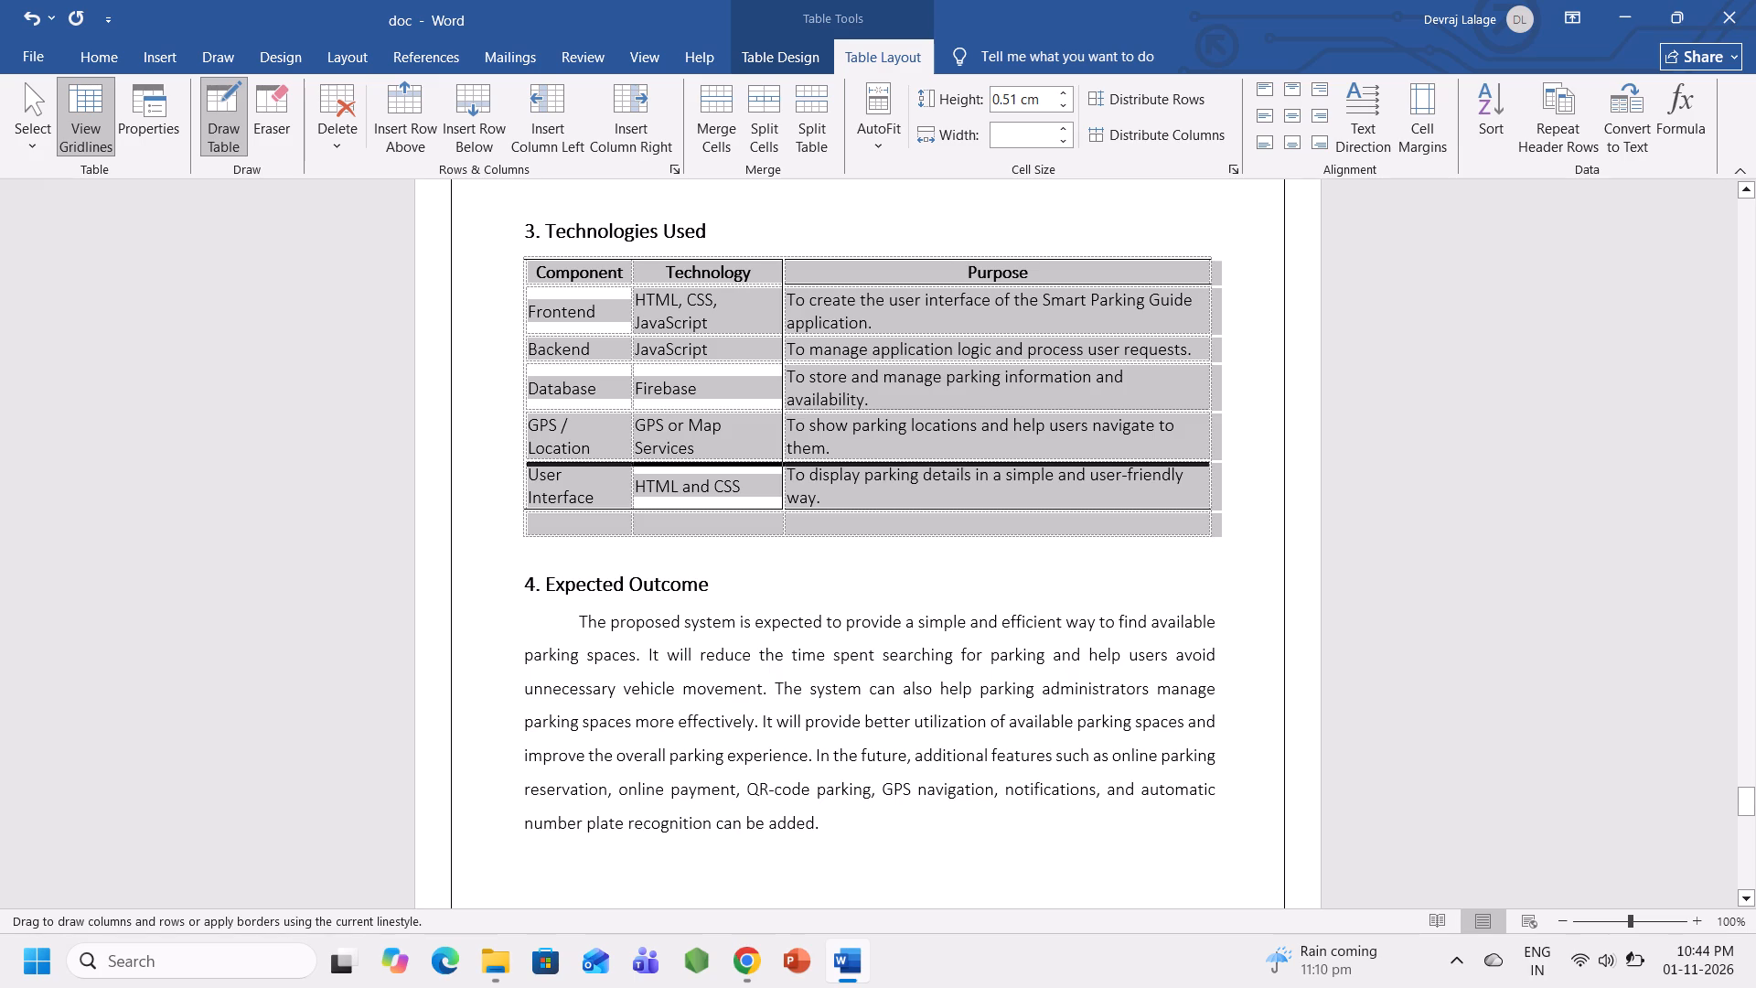
{"action": "left_click_drag", "start_coordinate": [819, 462], "coordinate": [824, 462]}
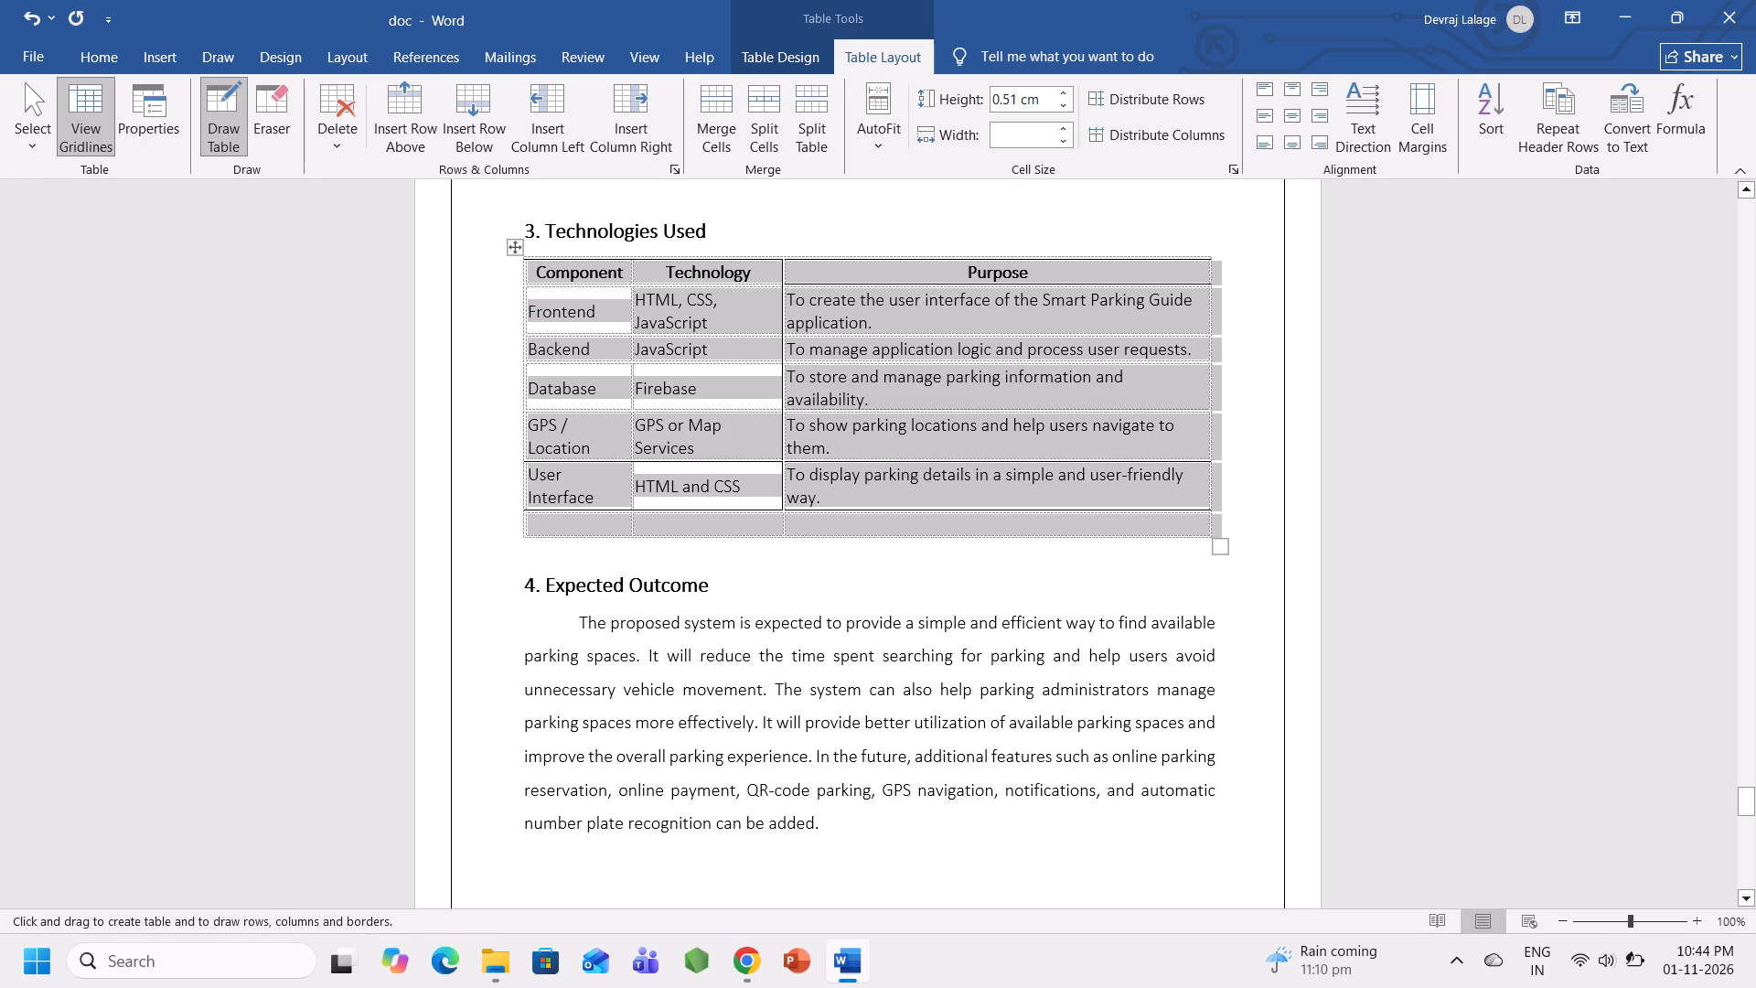
{"action": "left_click_drag", "start_coordinate": [692, 409], "coordinate": [723, 412]}
{"action": "left_click_drag", "start_coordinate": [723, 412], "coordinate": [819, 406]}
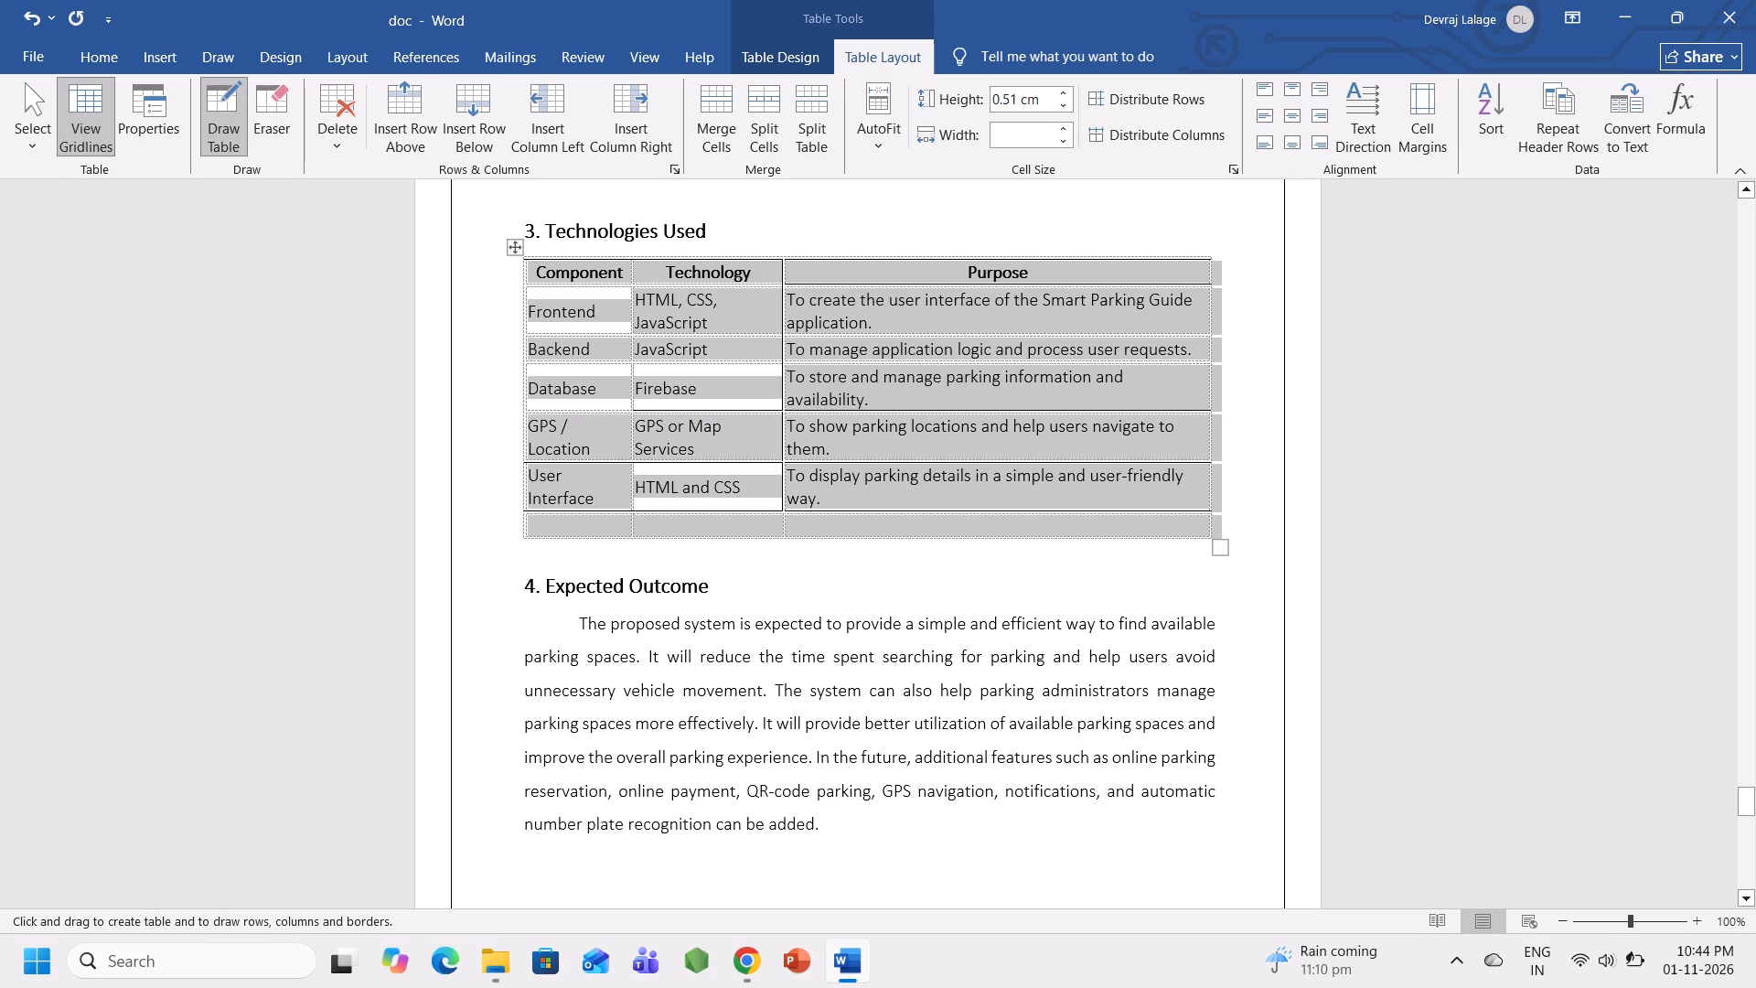
{"action": "left_click", "coordinate": [597, 411]}
Draw full-width horizontal borders beneath the Backend, Frontend and header rows of the Technologies Used table.
{"action": "left_click_drag", "start_coordinate": [592, 360], "coordinate": [597, 360]}
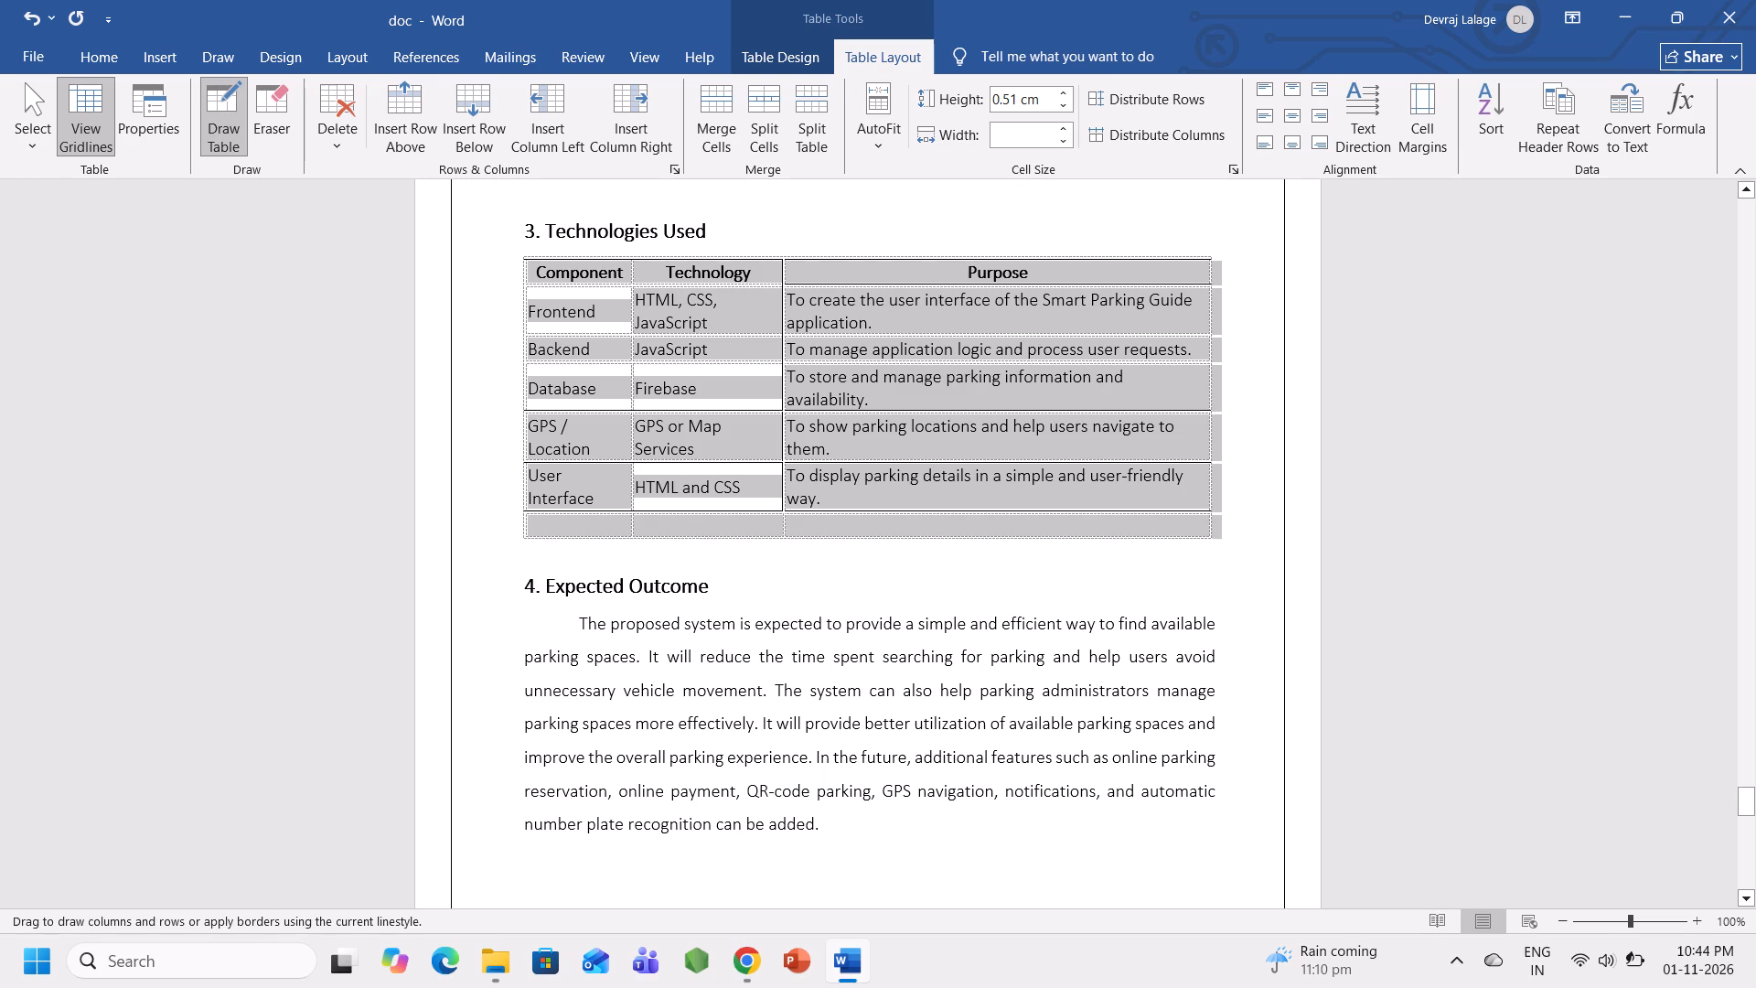
{"action": "left_click_drag", "start_coordinate": [597, 360], "coordinate": [821, 356]}
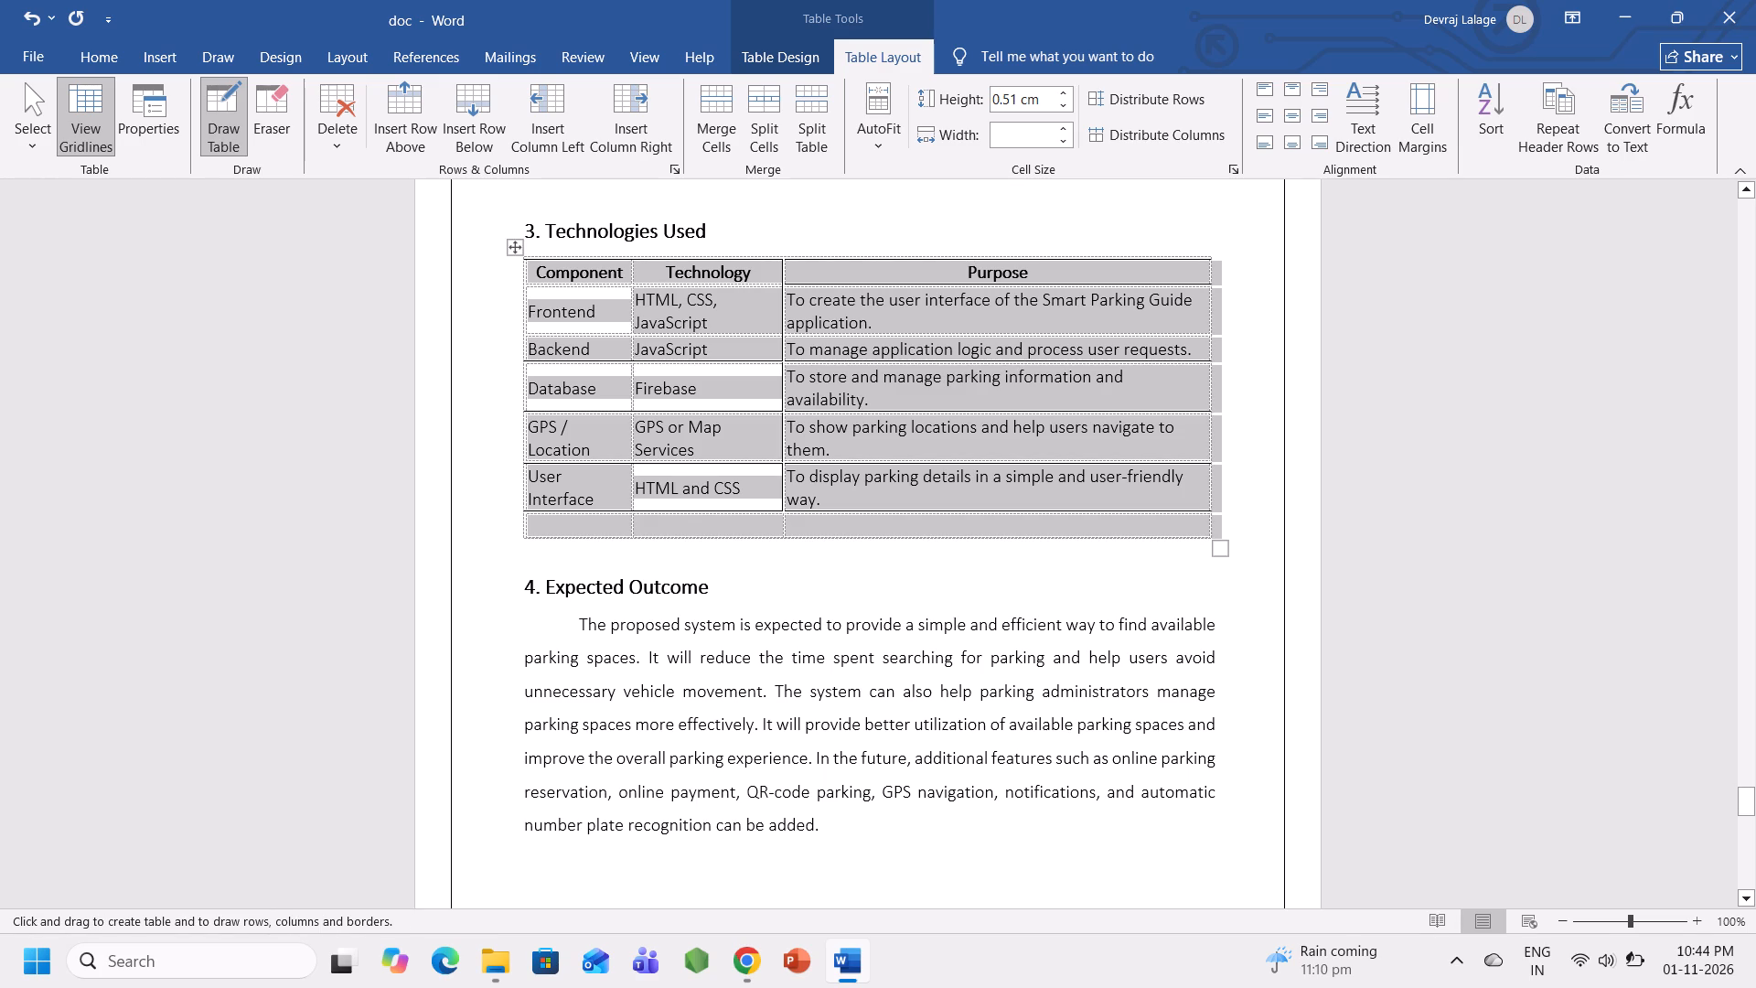
{"action": "left_click_drag", "start_coordinate": [622, 333], "coordinate": [812, 330]}
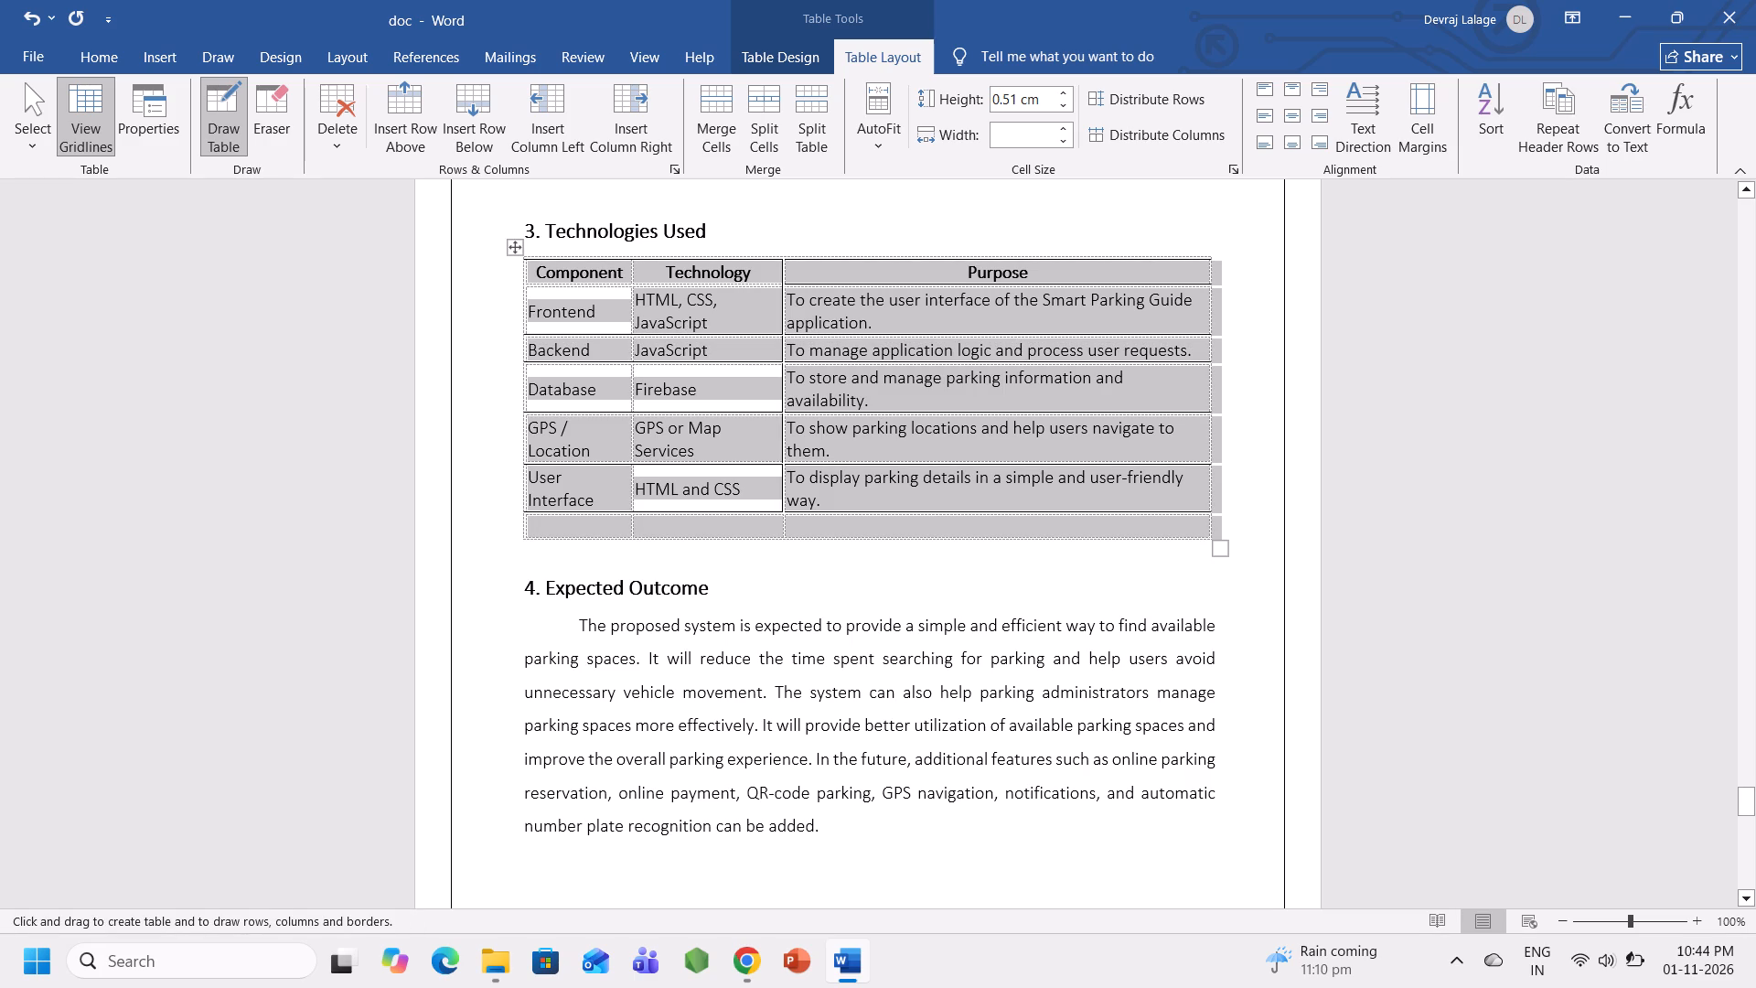
{"action": "left_click_drag", "start_coordinate": [615, 285], "coordinate": [658, 279]}
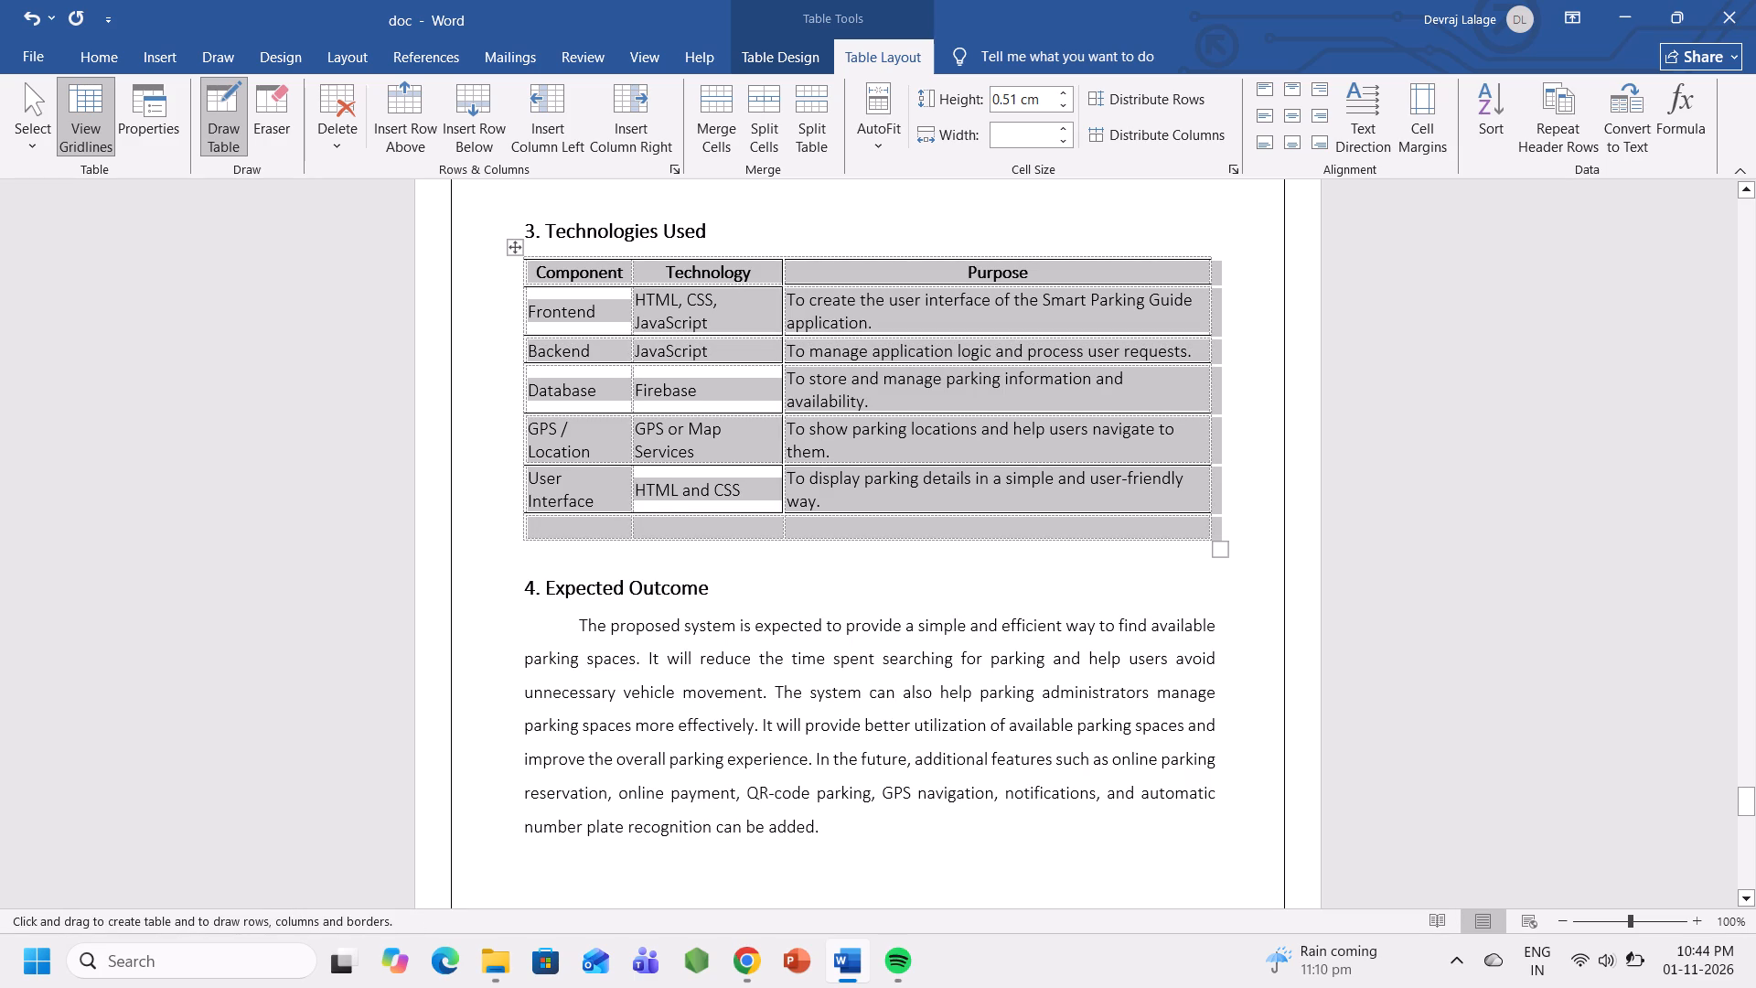
{"action": "left_click", "coordinate": [761, 284]}
{"action": "left_click", "coordinate": [818, 286]}
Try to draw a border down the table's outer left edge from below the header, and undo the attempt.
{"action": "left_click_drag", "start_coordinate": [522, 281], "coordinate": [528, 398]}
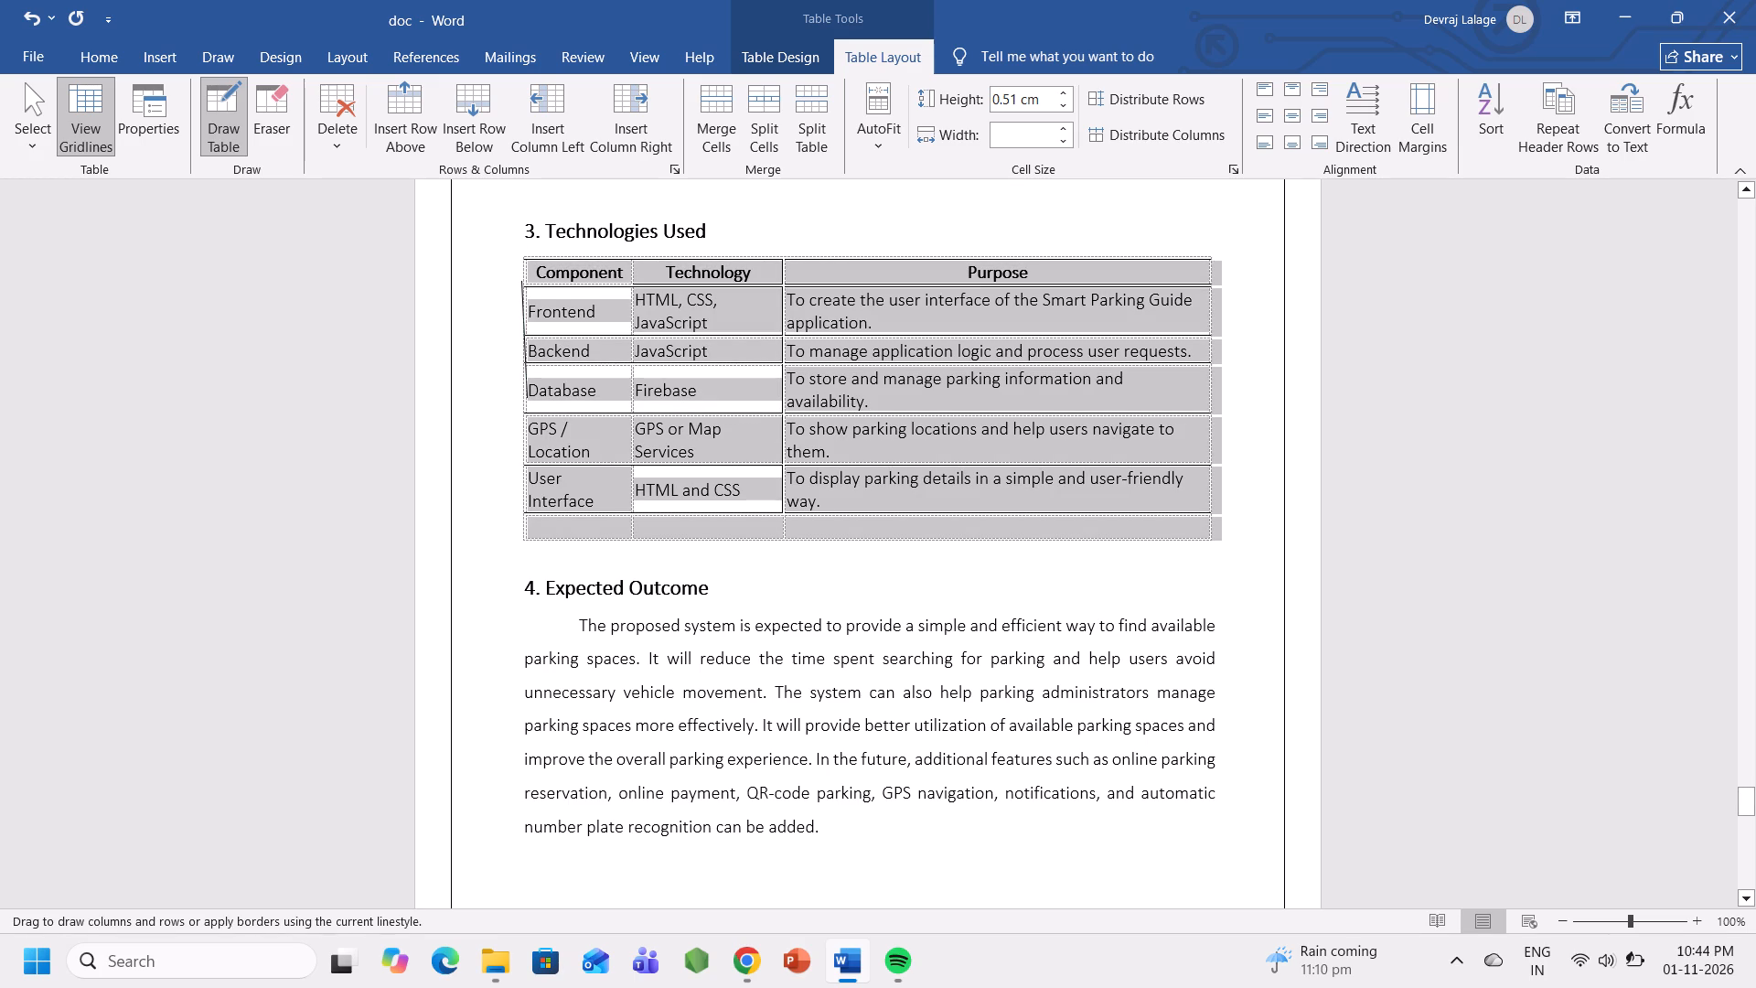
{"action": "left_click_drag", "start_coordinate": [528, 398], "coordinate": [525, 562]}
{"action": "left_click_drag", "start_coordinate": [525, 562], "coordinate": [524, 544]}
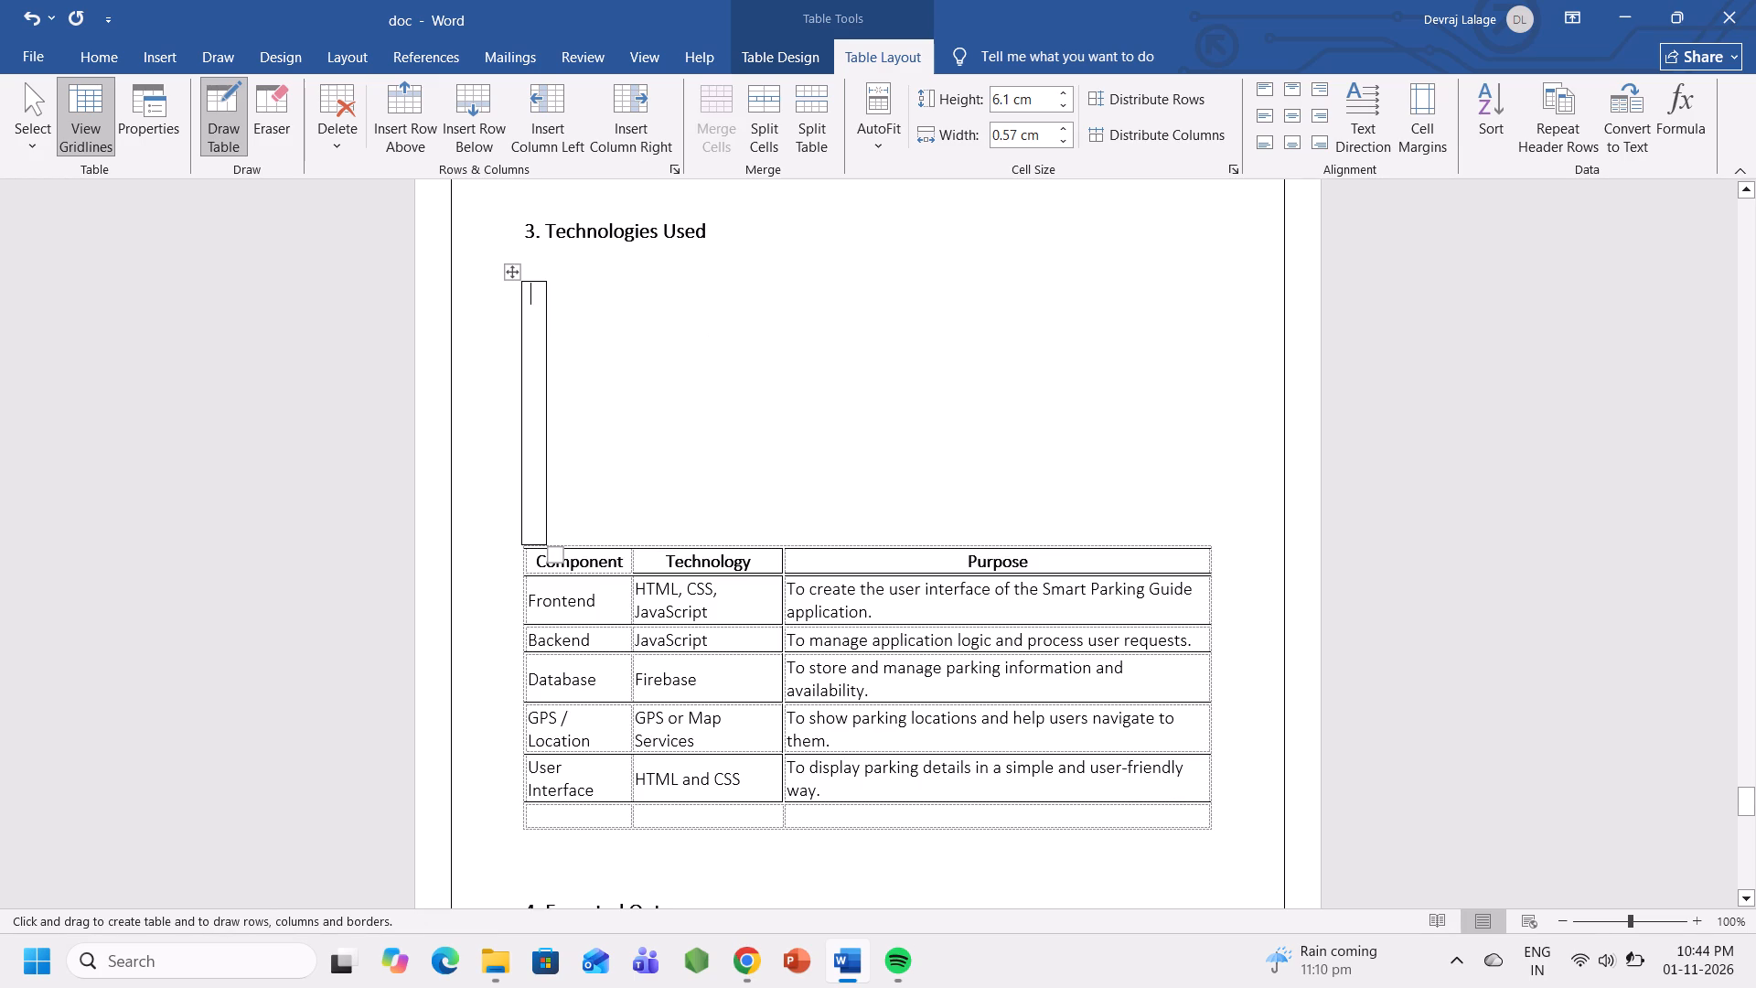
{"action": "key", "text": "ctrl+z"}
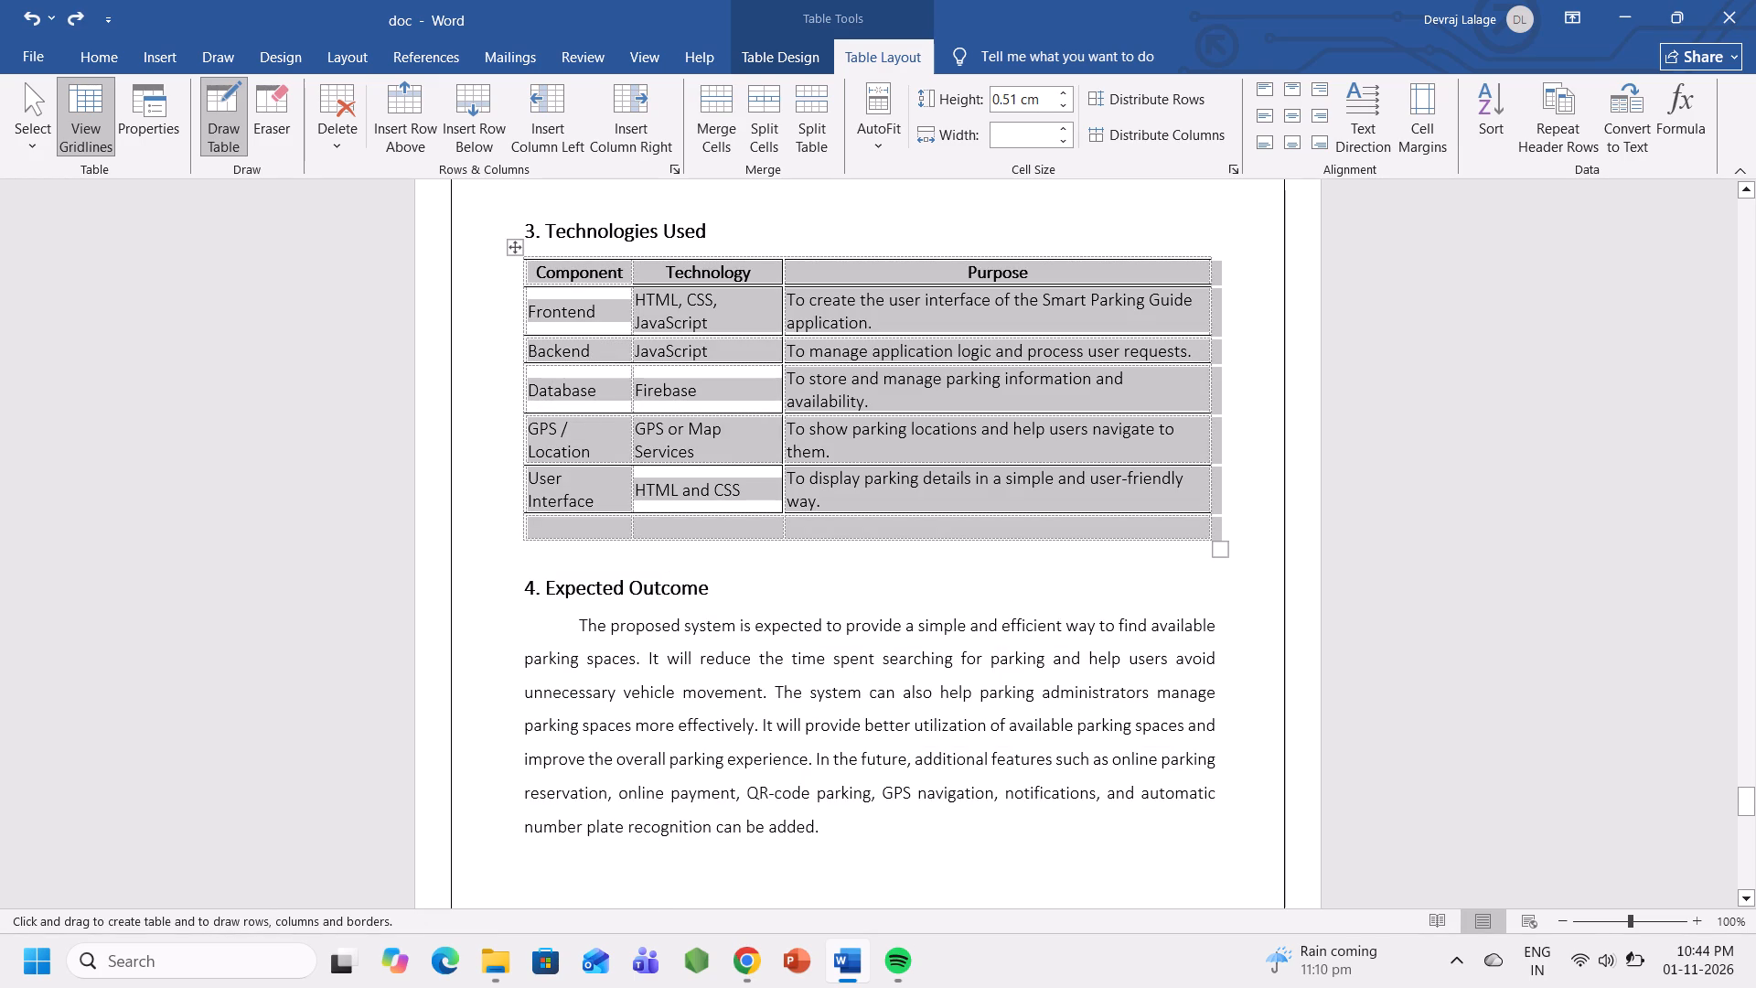
Draw a border down the table's outer left edge, along the Component column from the header to the empty last row.
{"action": "left_click_drag", "start_coordinate": [524, 274], "coordinate": [519, 446]}
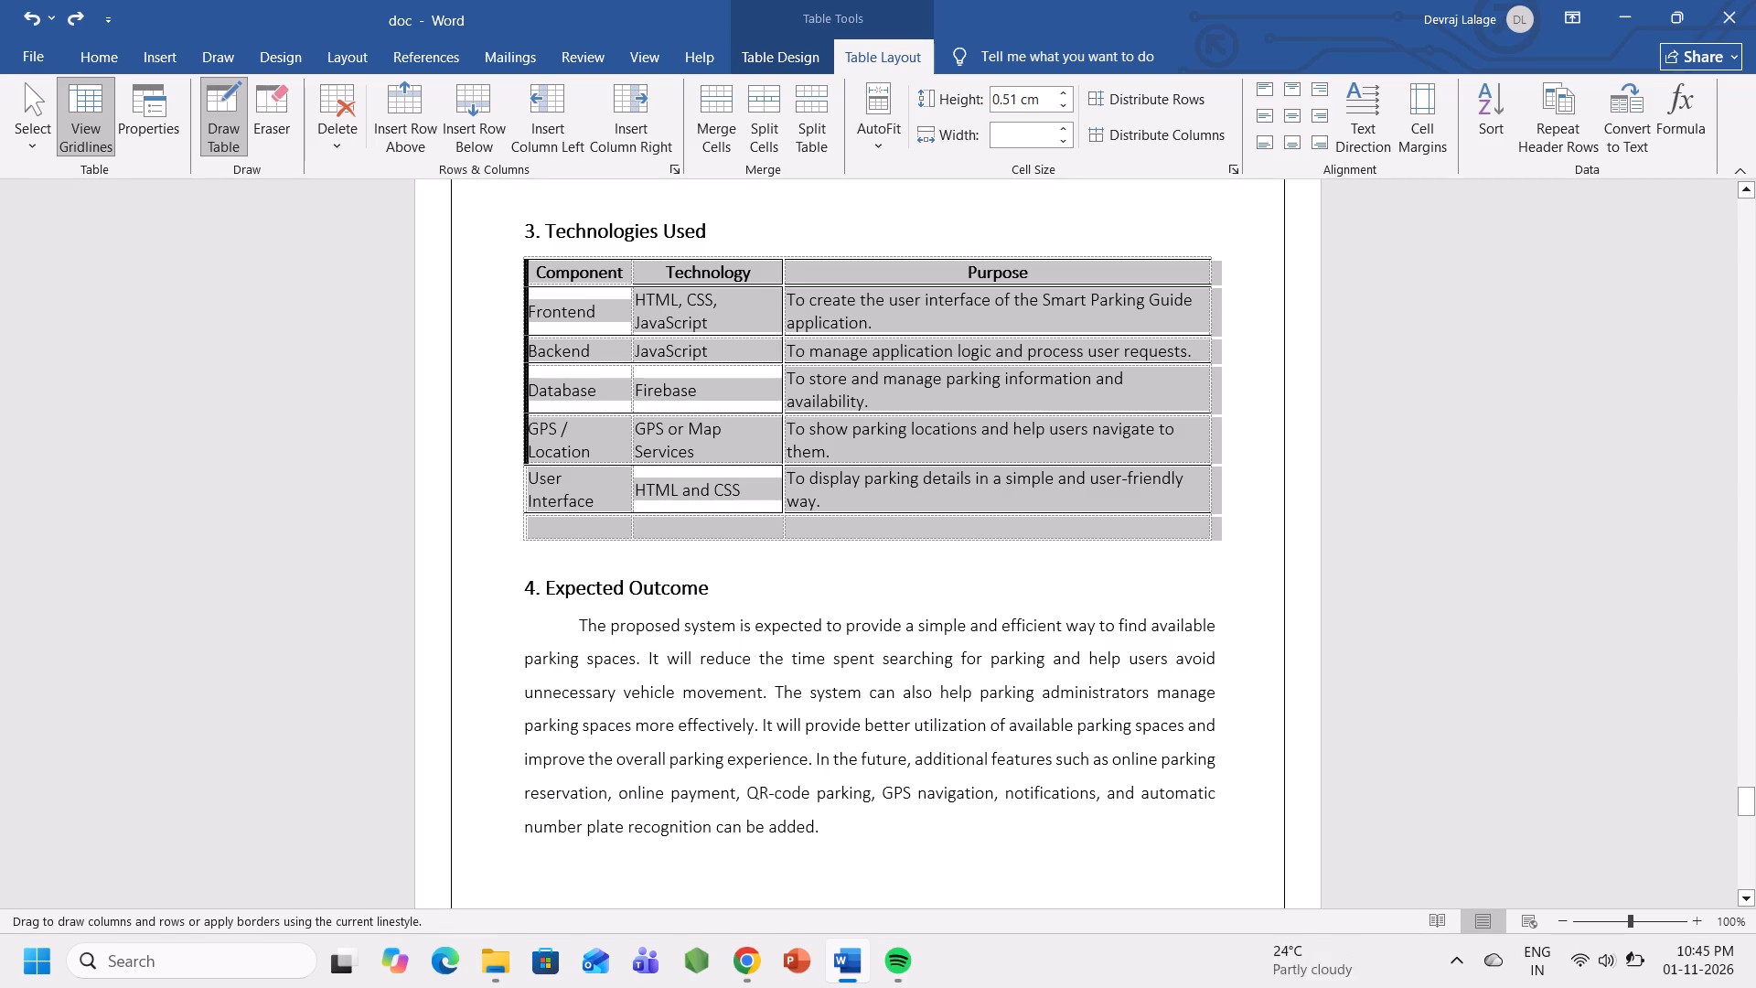
{"action": "left_click_drag", "start_coordinate": [519, 446], "coordinate": [524, 522]}
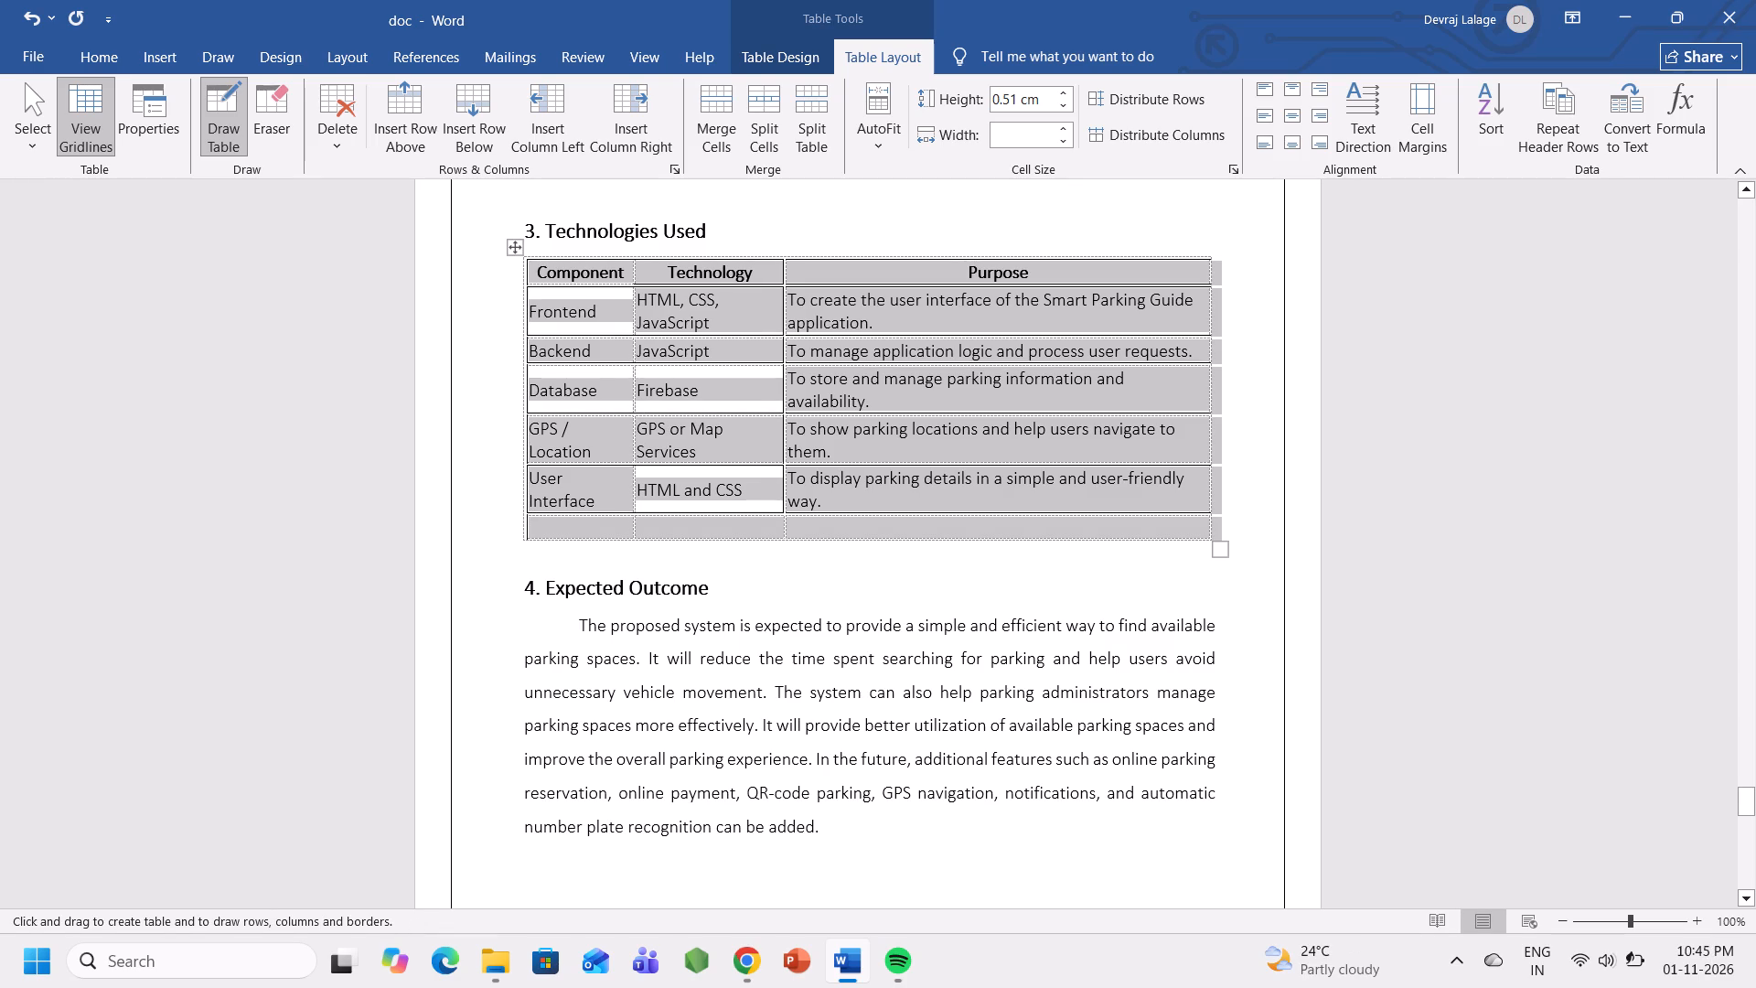
Draw a border down the table's outer right edge, along the Purpose column from the Frontend row to the User Interface row.
{"action": "left_click", "coordinate": [1209, 299]}
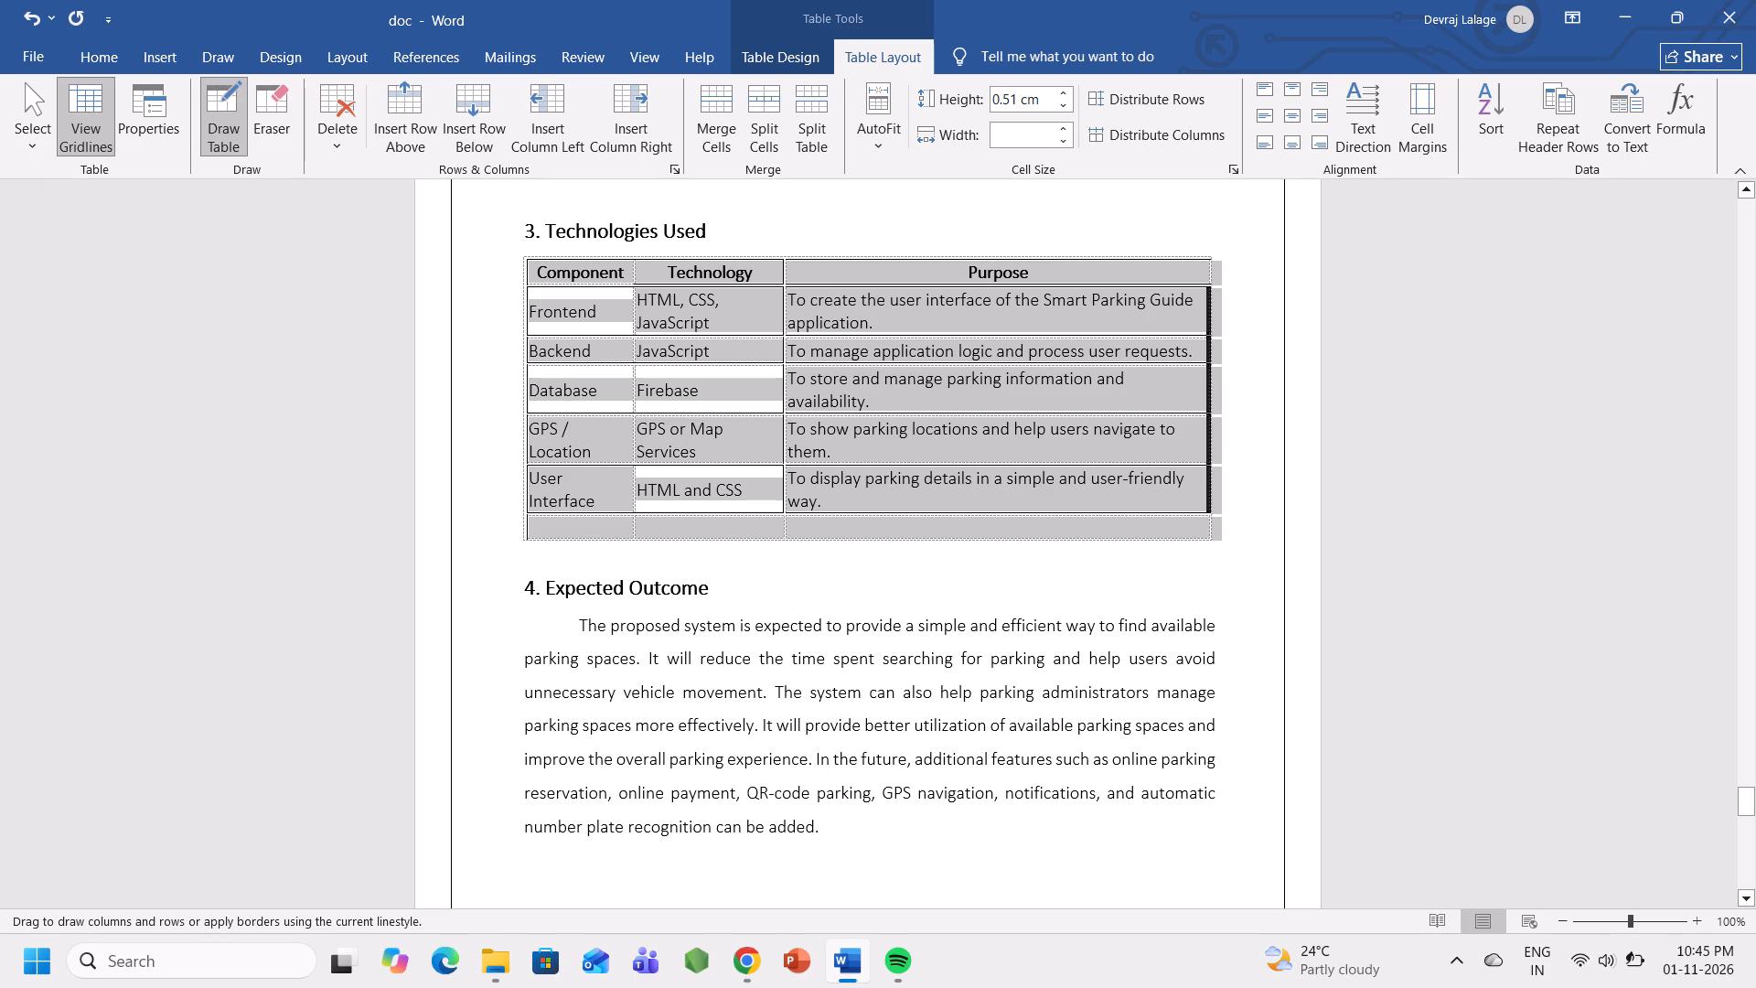
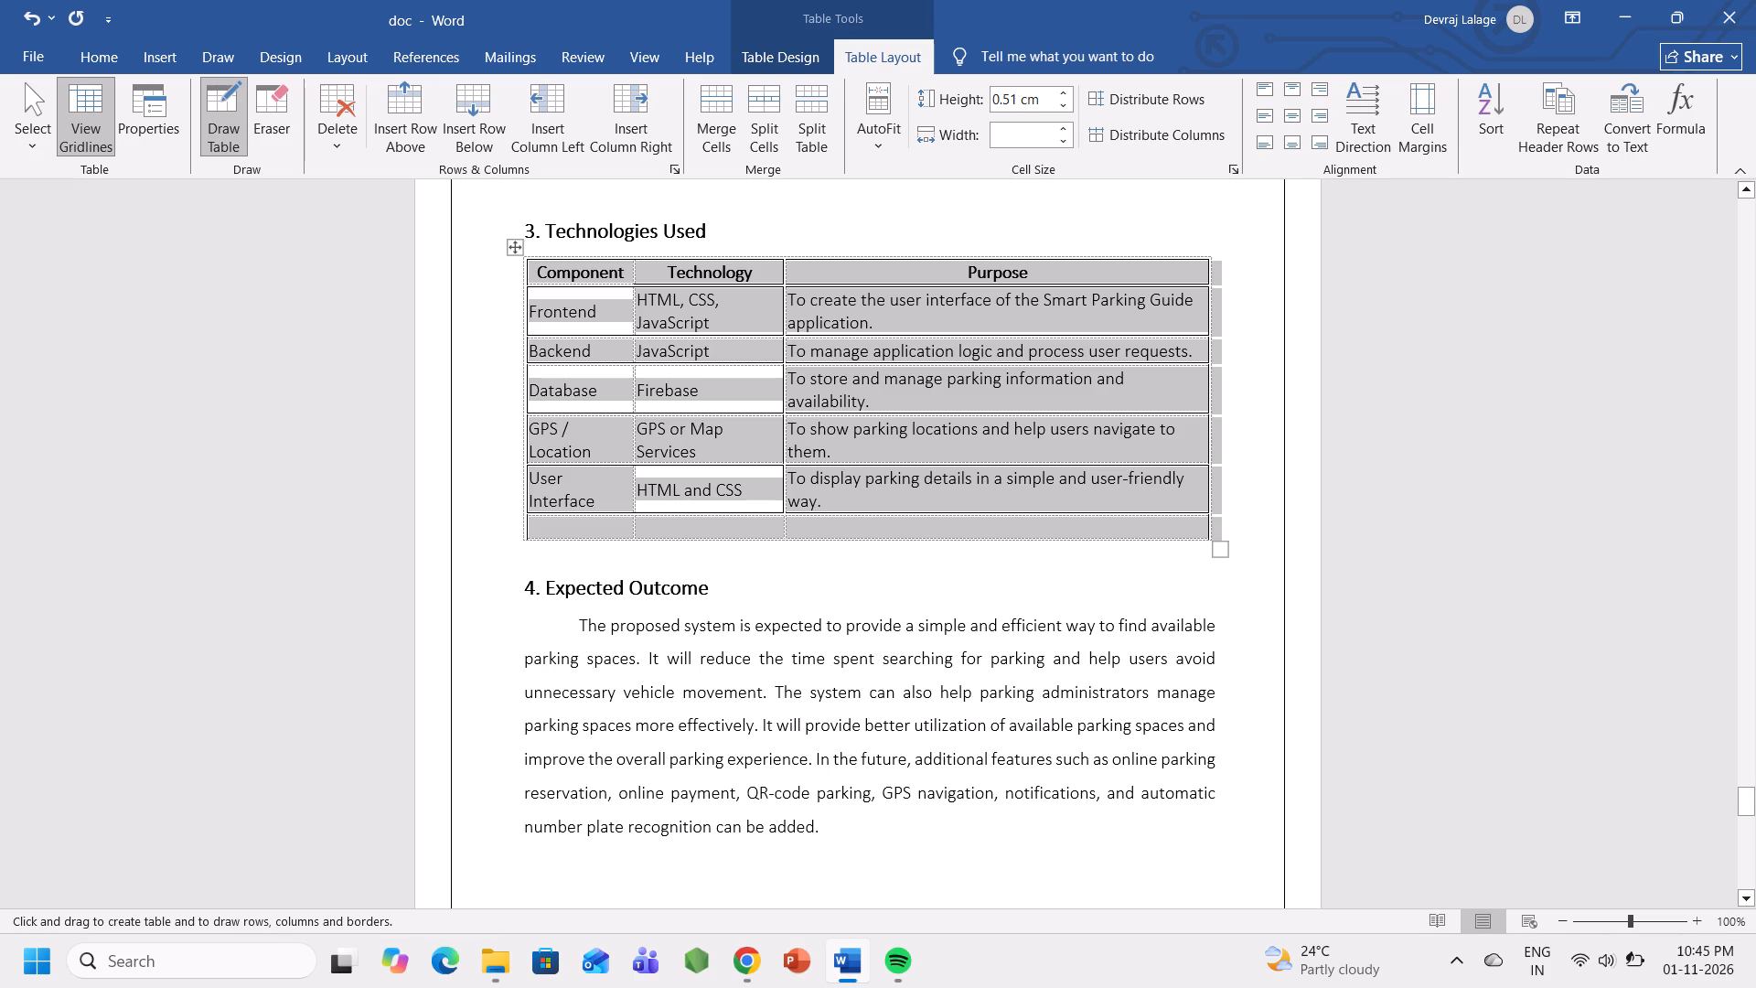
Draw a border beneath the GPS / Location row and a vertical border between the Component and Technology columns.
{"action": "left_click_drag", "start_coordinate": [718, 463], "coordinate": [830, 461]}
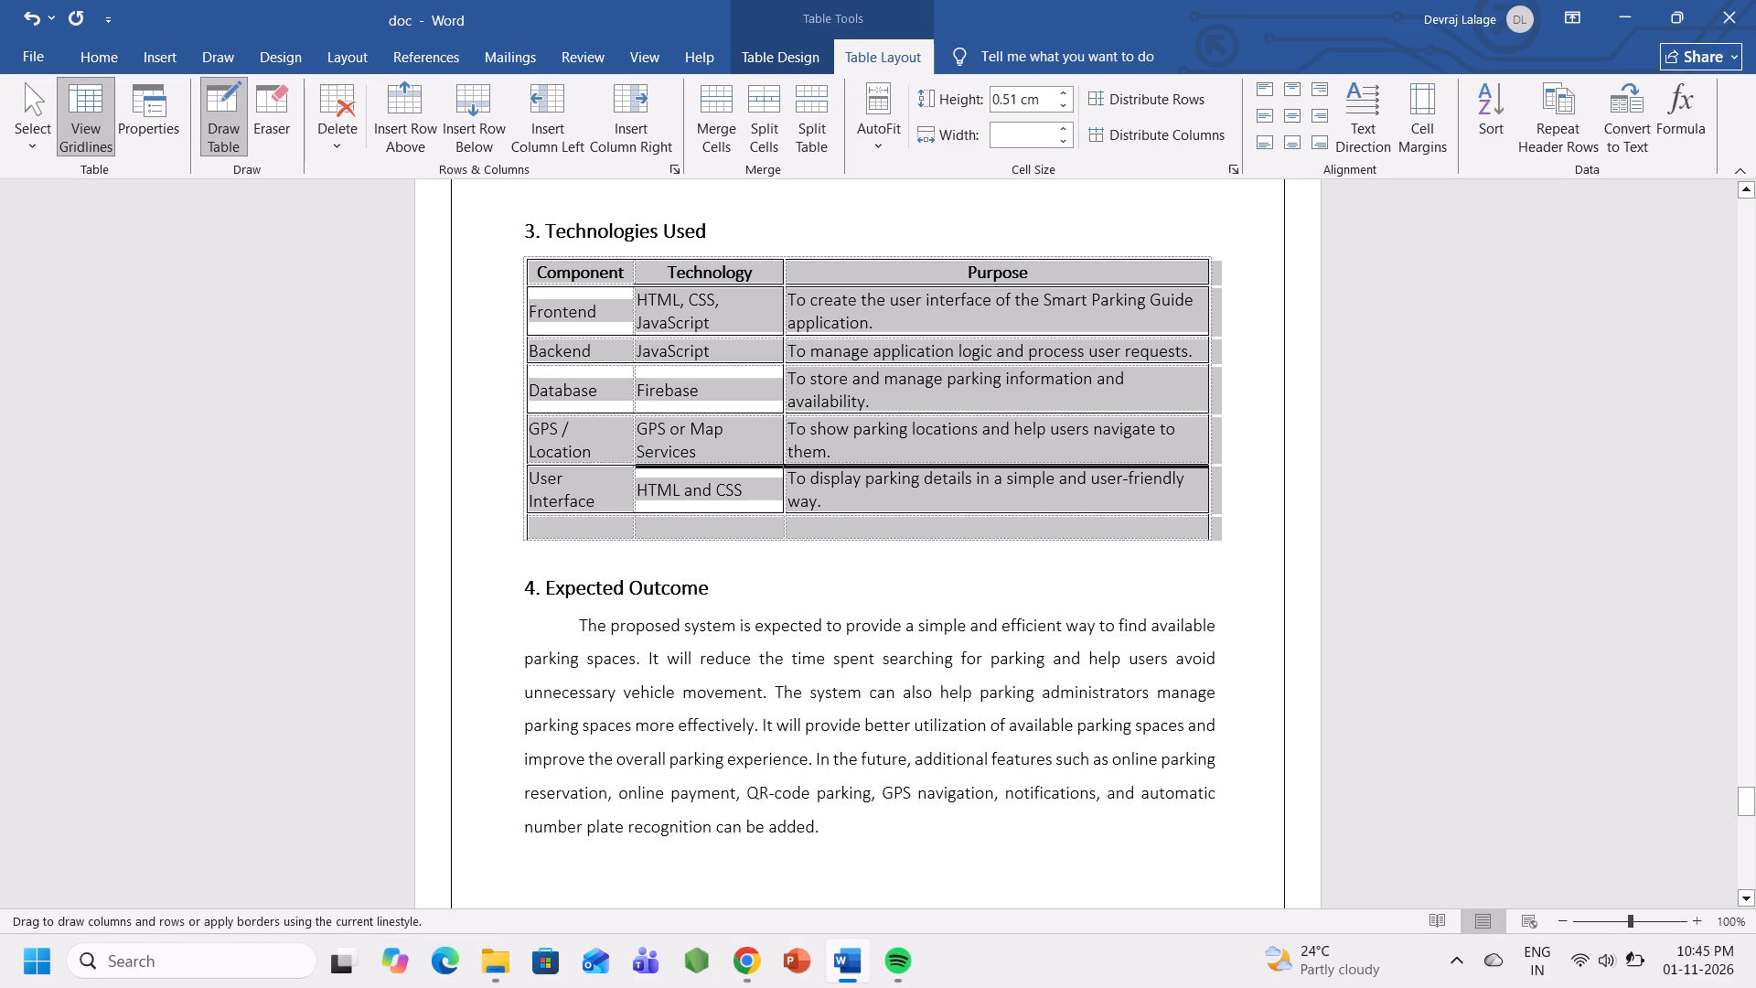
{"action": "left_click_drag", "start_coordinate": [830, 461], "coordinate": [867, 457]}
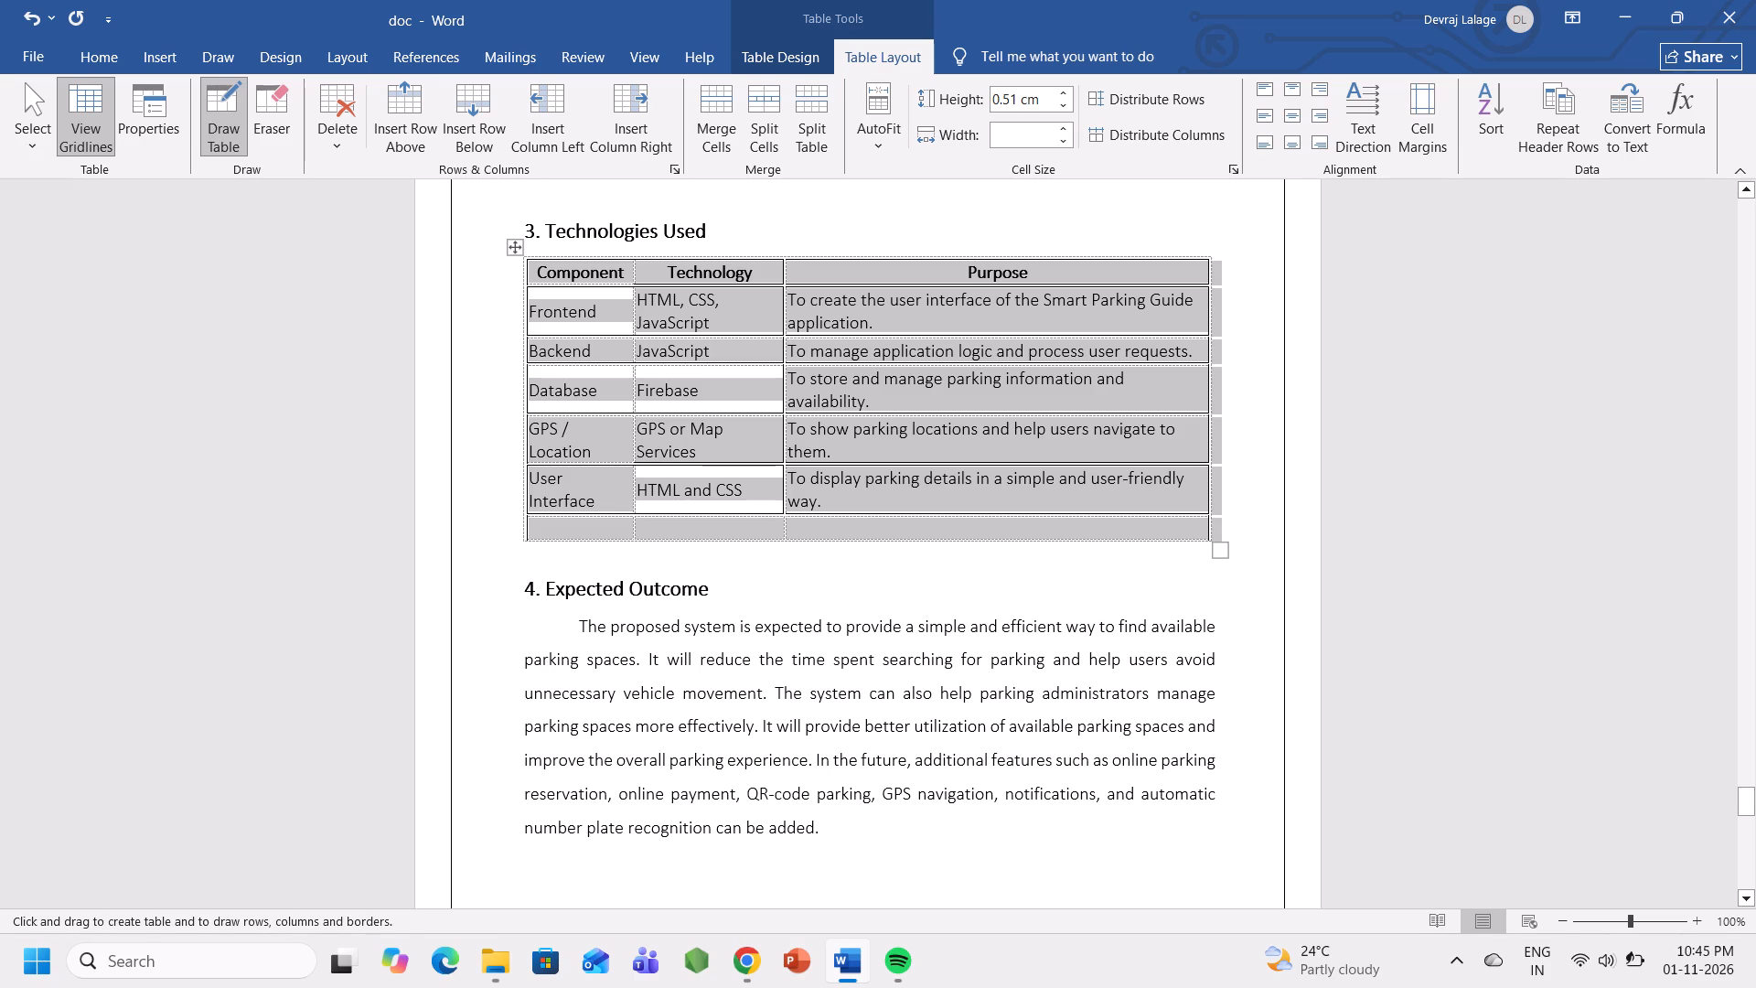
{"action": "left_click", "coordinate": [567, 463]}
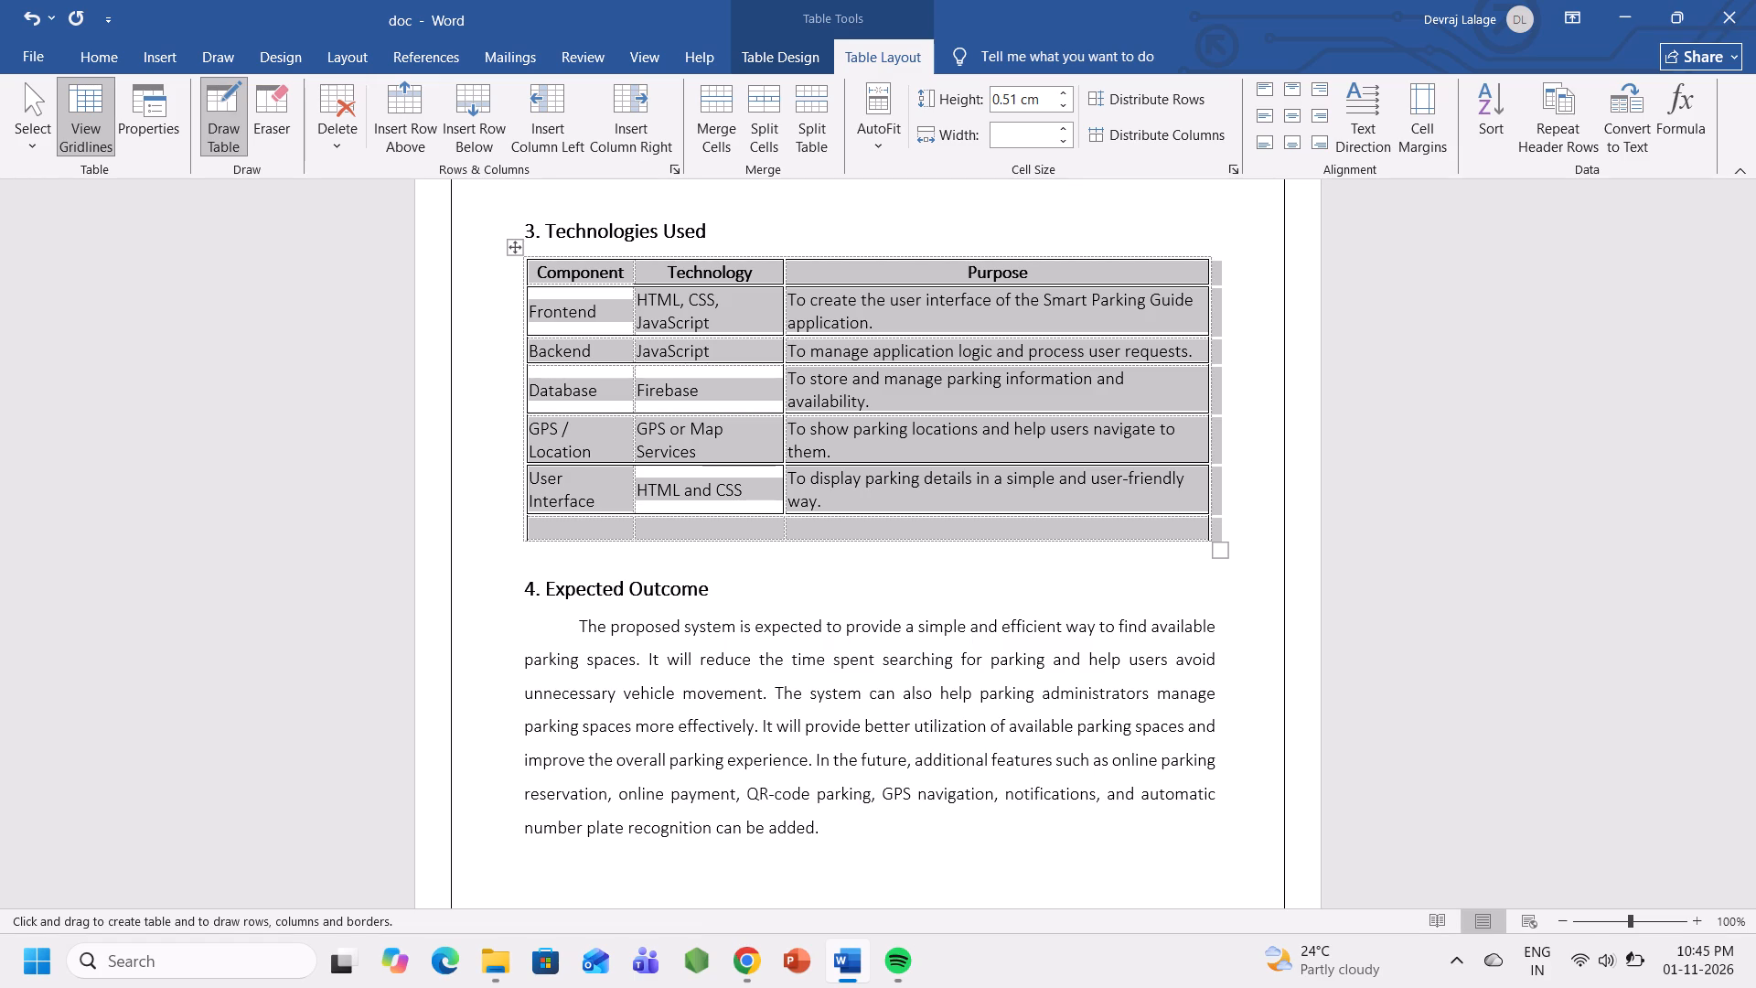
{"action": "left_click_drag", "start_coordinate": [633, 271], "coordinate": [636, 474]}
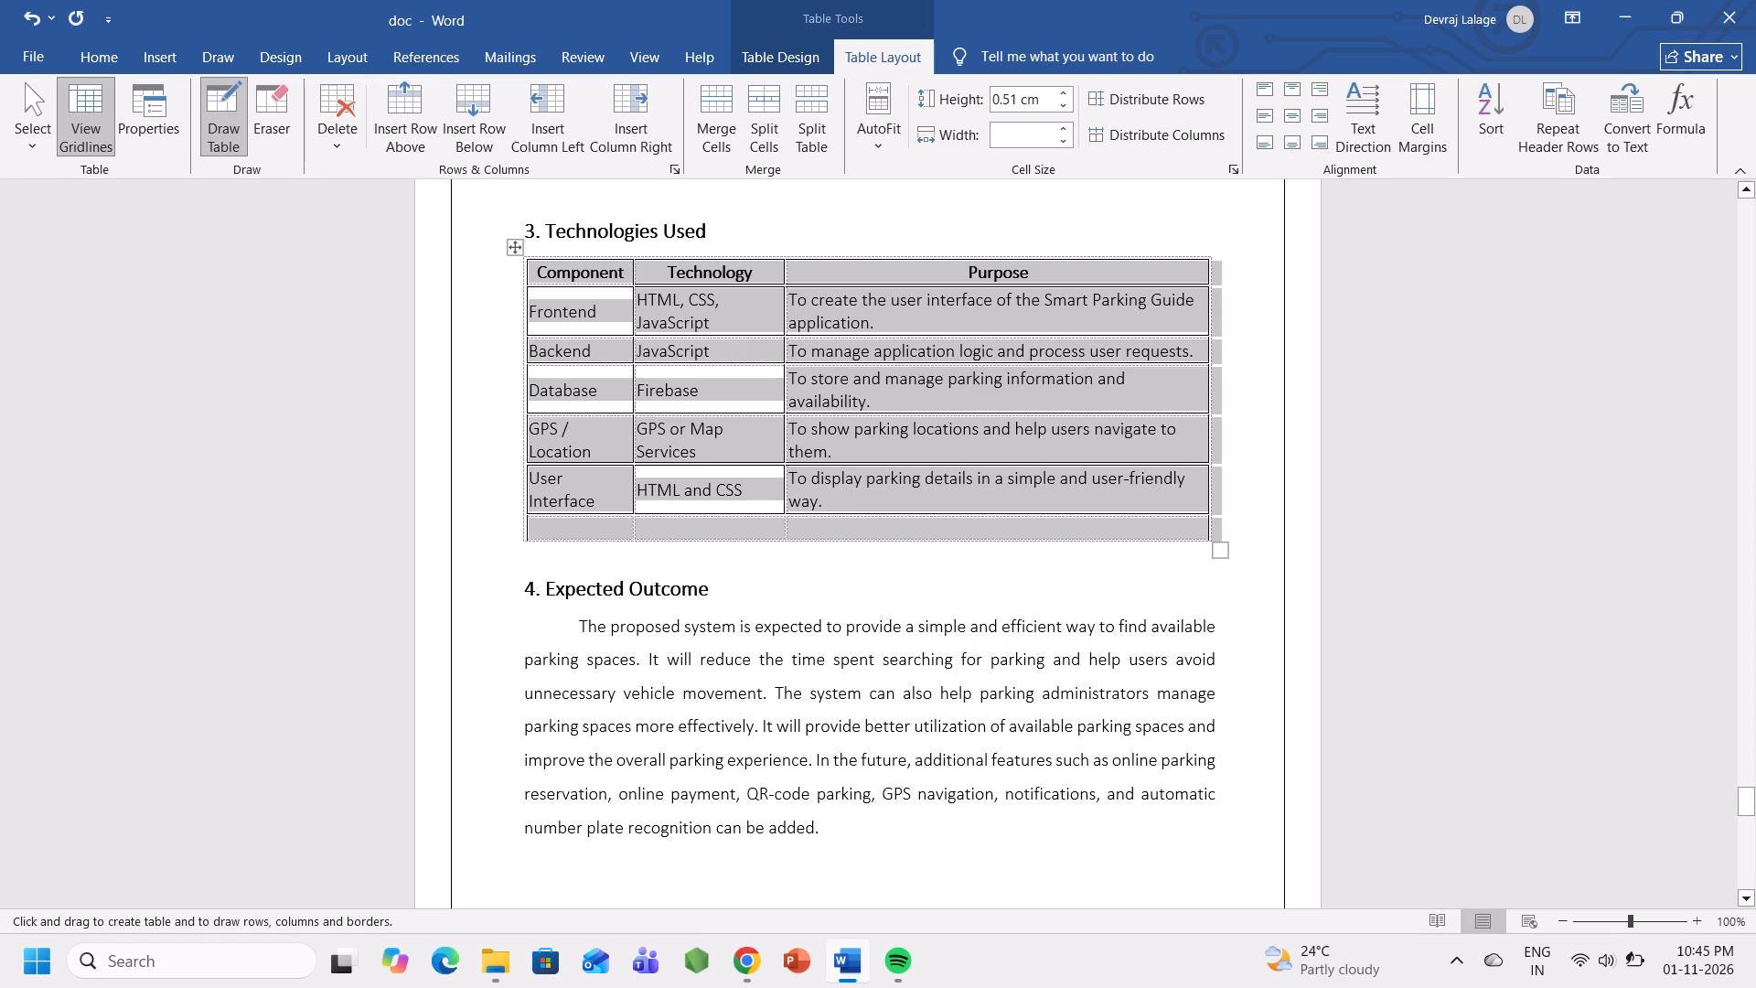
Undo all of the hand-drawn borders on the Technologies Used table.
{"action": "key", "text": "ctrl+z"}
{"action": "key", "text": "ctrl+z"}
{"action": "key", "text": "ctrl+z"}
{"action": "key", "text": "ctrl+z"}
{"action": "key", "text": "ctrl+z"}
{"action": "key", "text": "ctrl+z"}
{"action": "key", "text": "ctrl+z"}
{"action": "key", "text": "ctrl+z"}
{"action": "key", "text": "ctrl+z"}
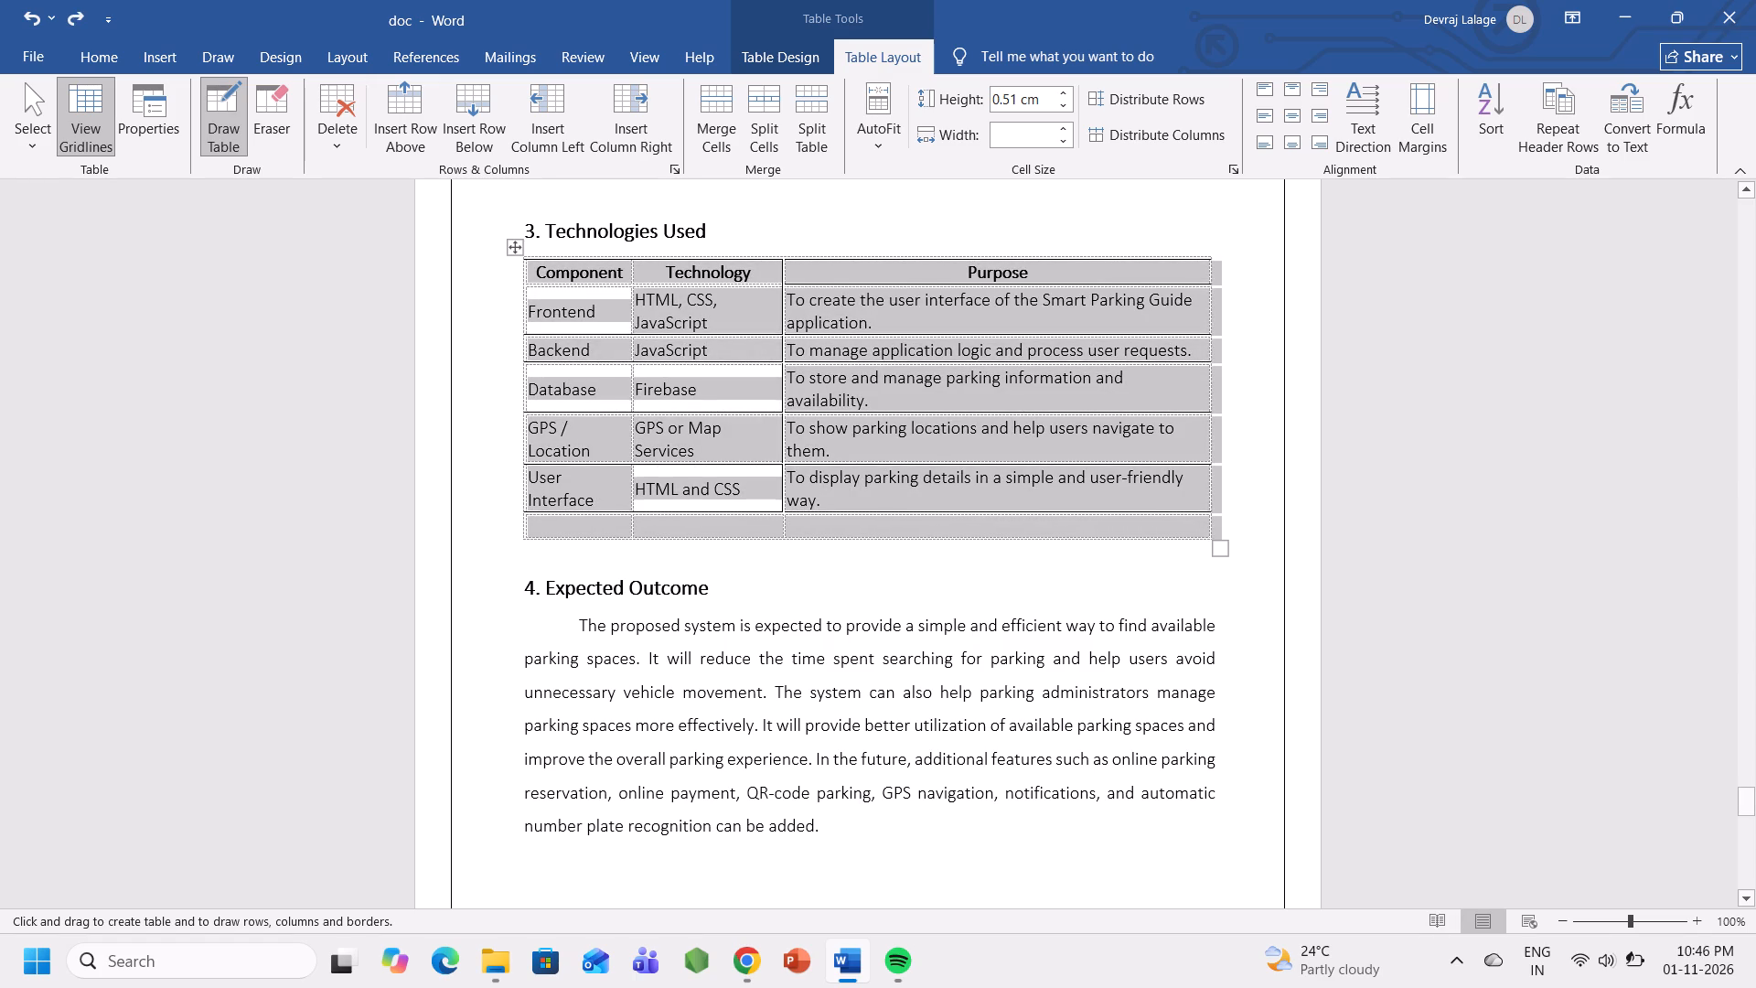
{"action": "key", "text": "ctrl+z"}
{"action": "key", "text": "ctrl+z"}
{"action": "key", "text": "ctrl+z"}
{"action": "key", "text": "ctrl+z"}
{"action": "key", "text": "ctrl+z"}
{"action": "key", "text": "ctrl+z"}
{"action": "key", "text": "ctrl+z"}
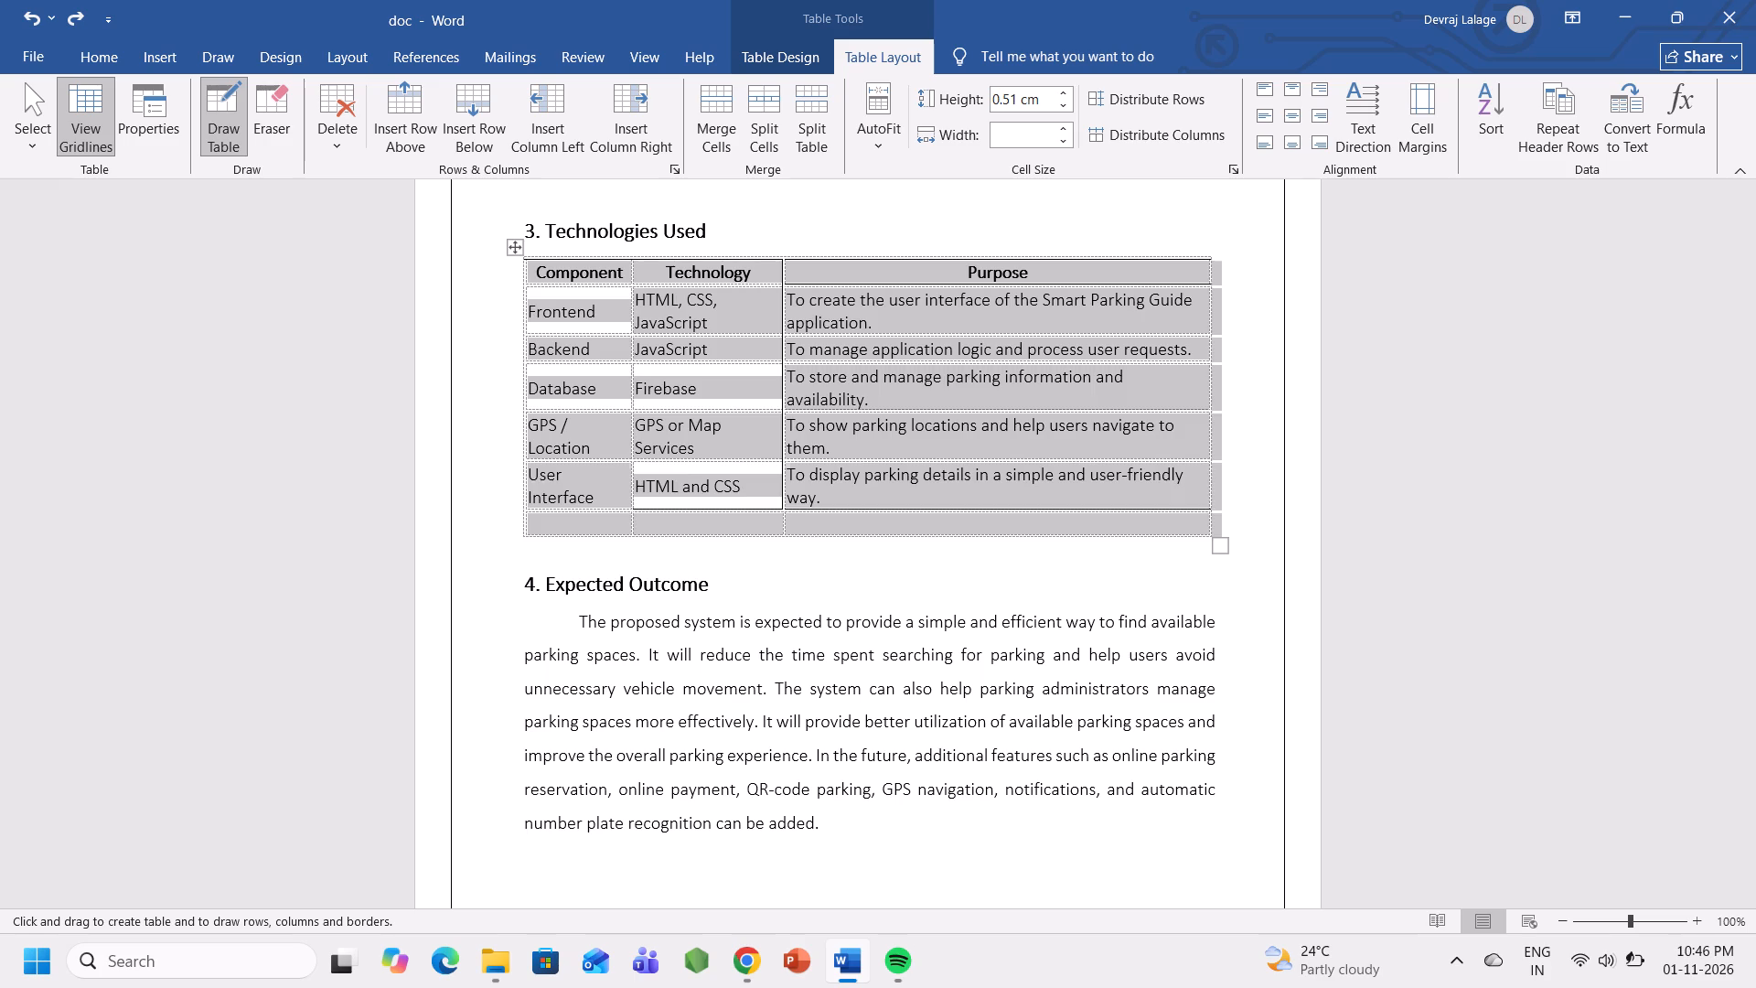
{"action": "key", "text": "ctrl+z"}
{"action": "key", "text": "ctrl+z"}
{"action": "key", "text": "ctrl+z"}
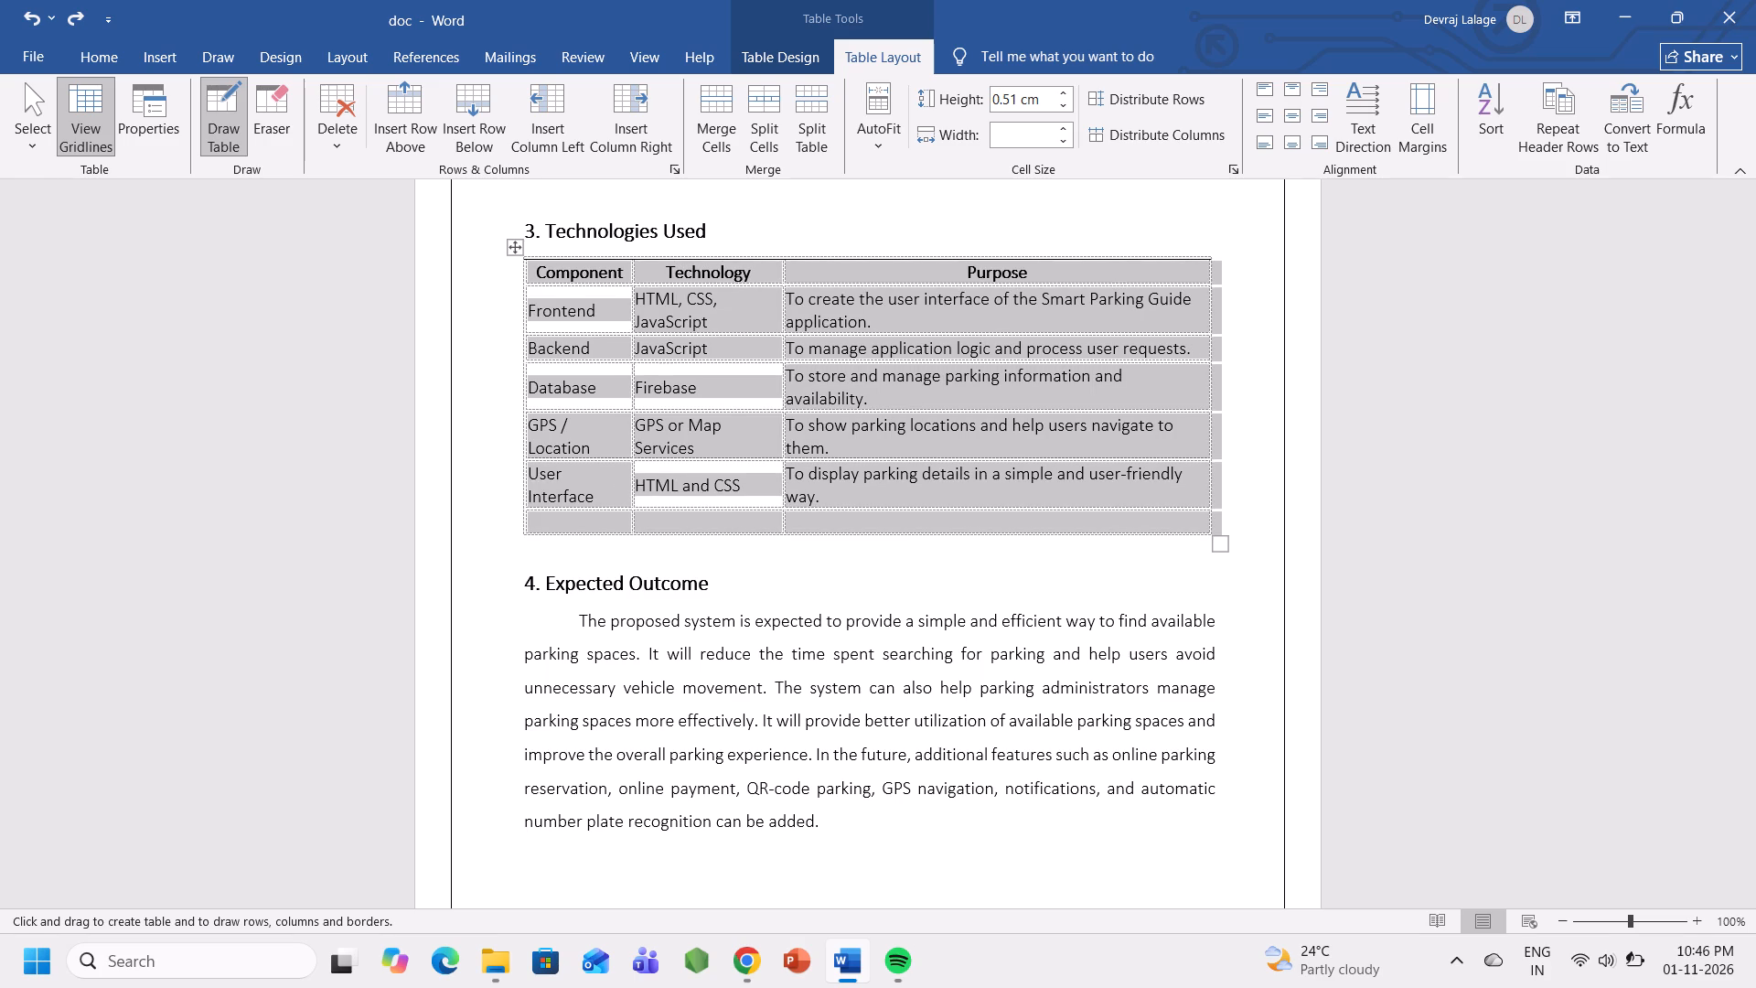
{"action": "key", "text": "ctrl+z"}
{"action": "key", "text": "ctrl+z"}
{"action": "key", "text": "ctrl+z"}
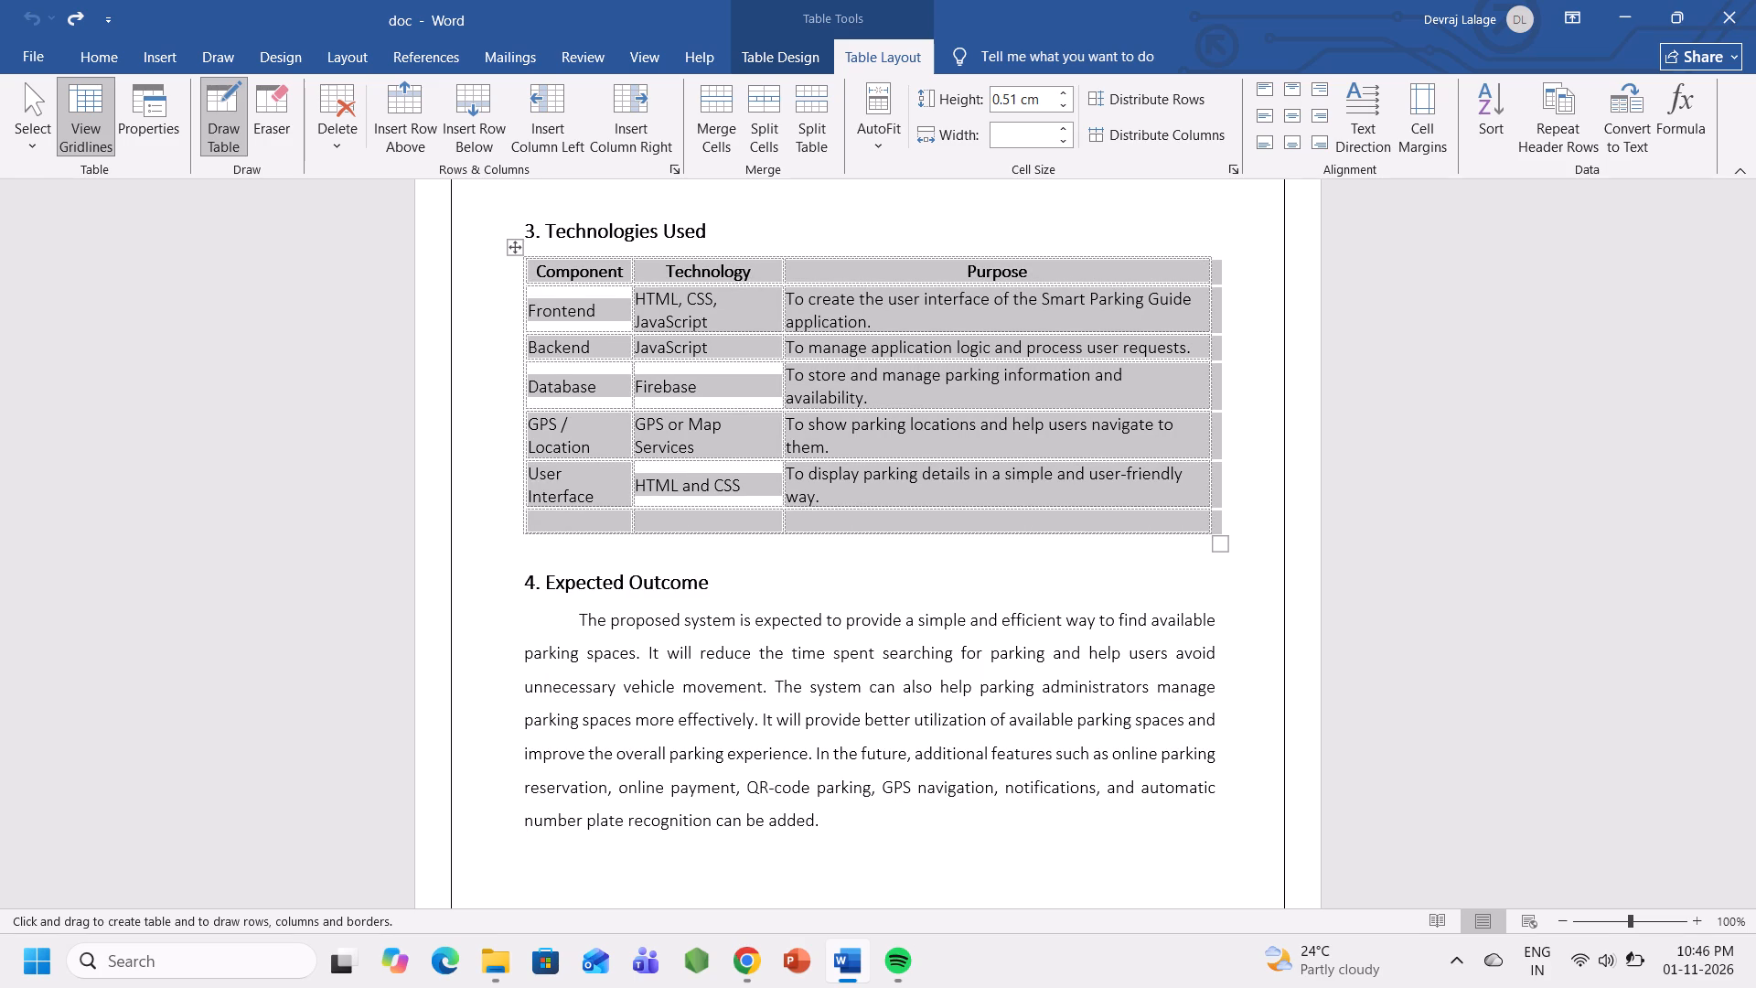
{"action": "key", "text": "ctrl+z"}
Leave table drawing mode and hide the table gridlines.
{"action": "scroll", "coordinate": [538, 298], "scroll_direction": "up", "scroll_amount": 2}
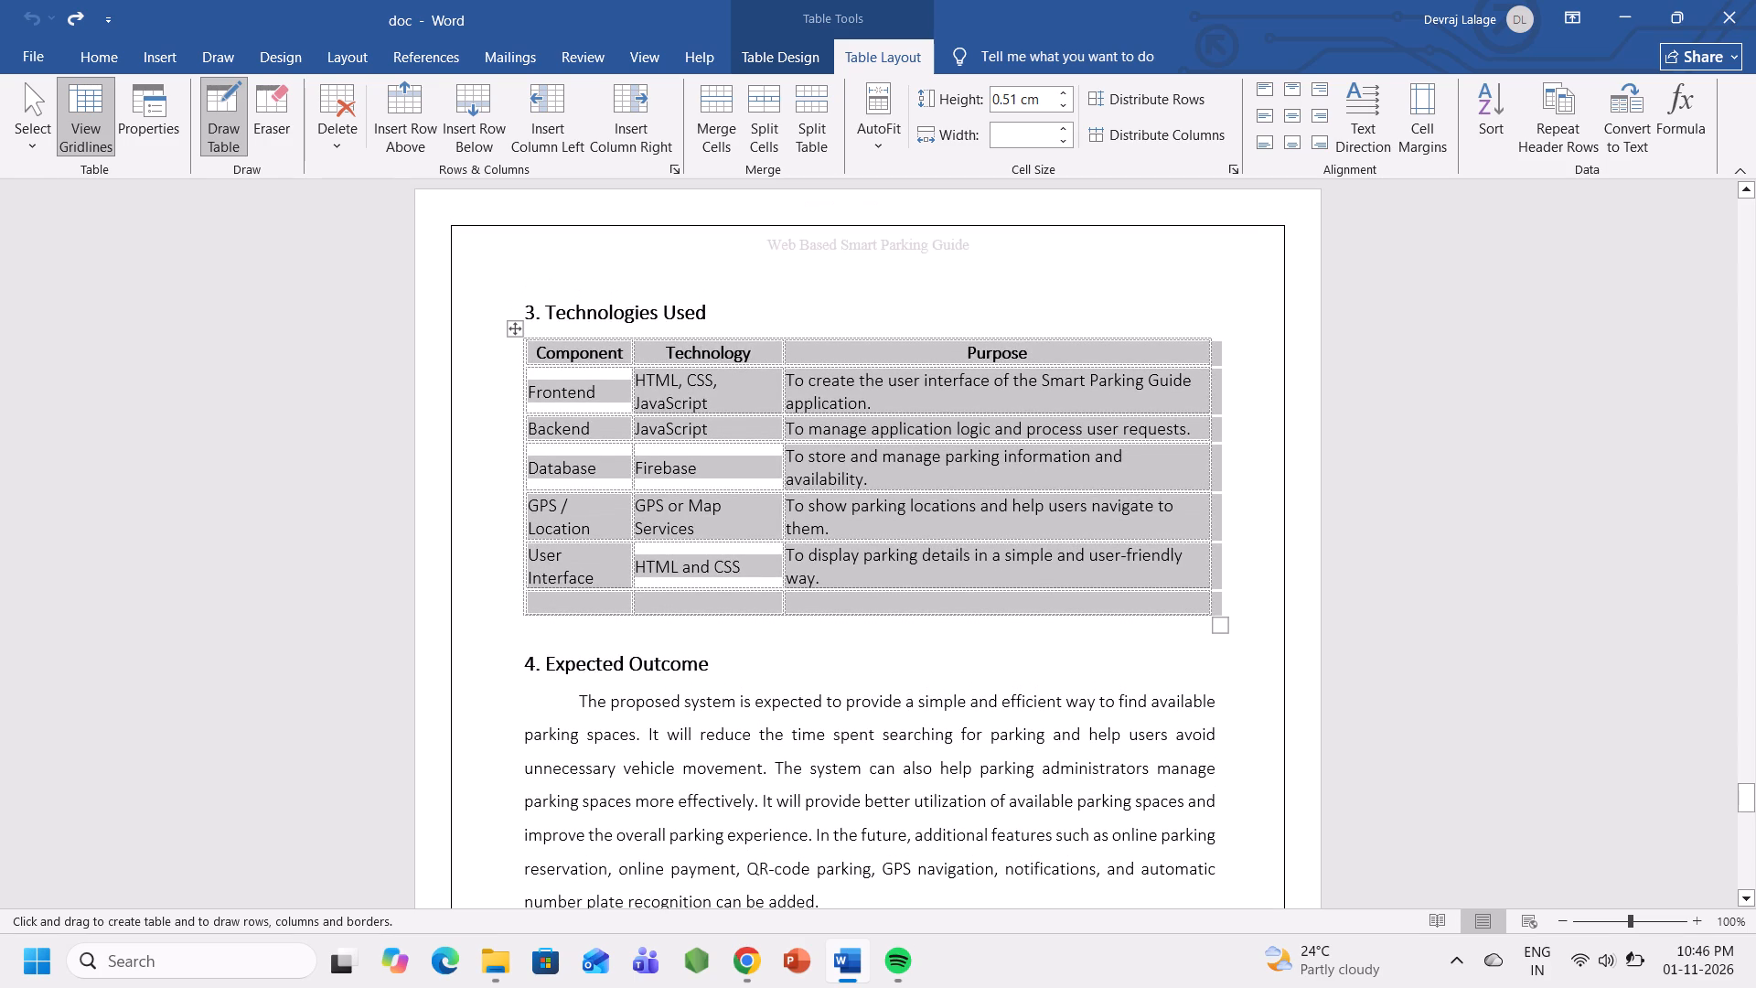
{"action": "left_click", "coordinate": [1049, 303]}
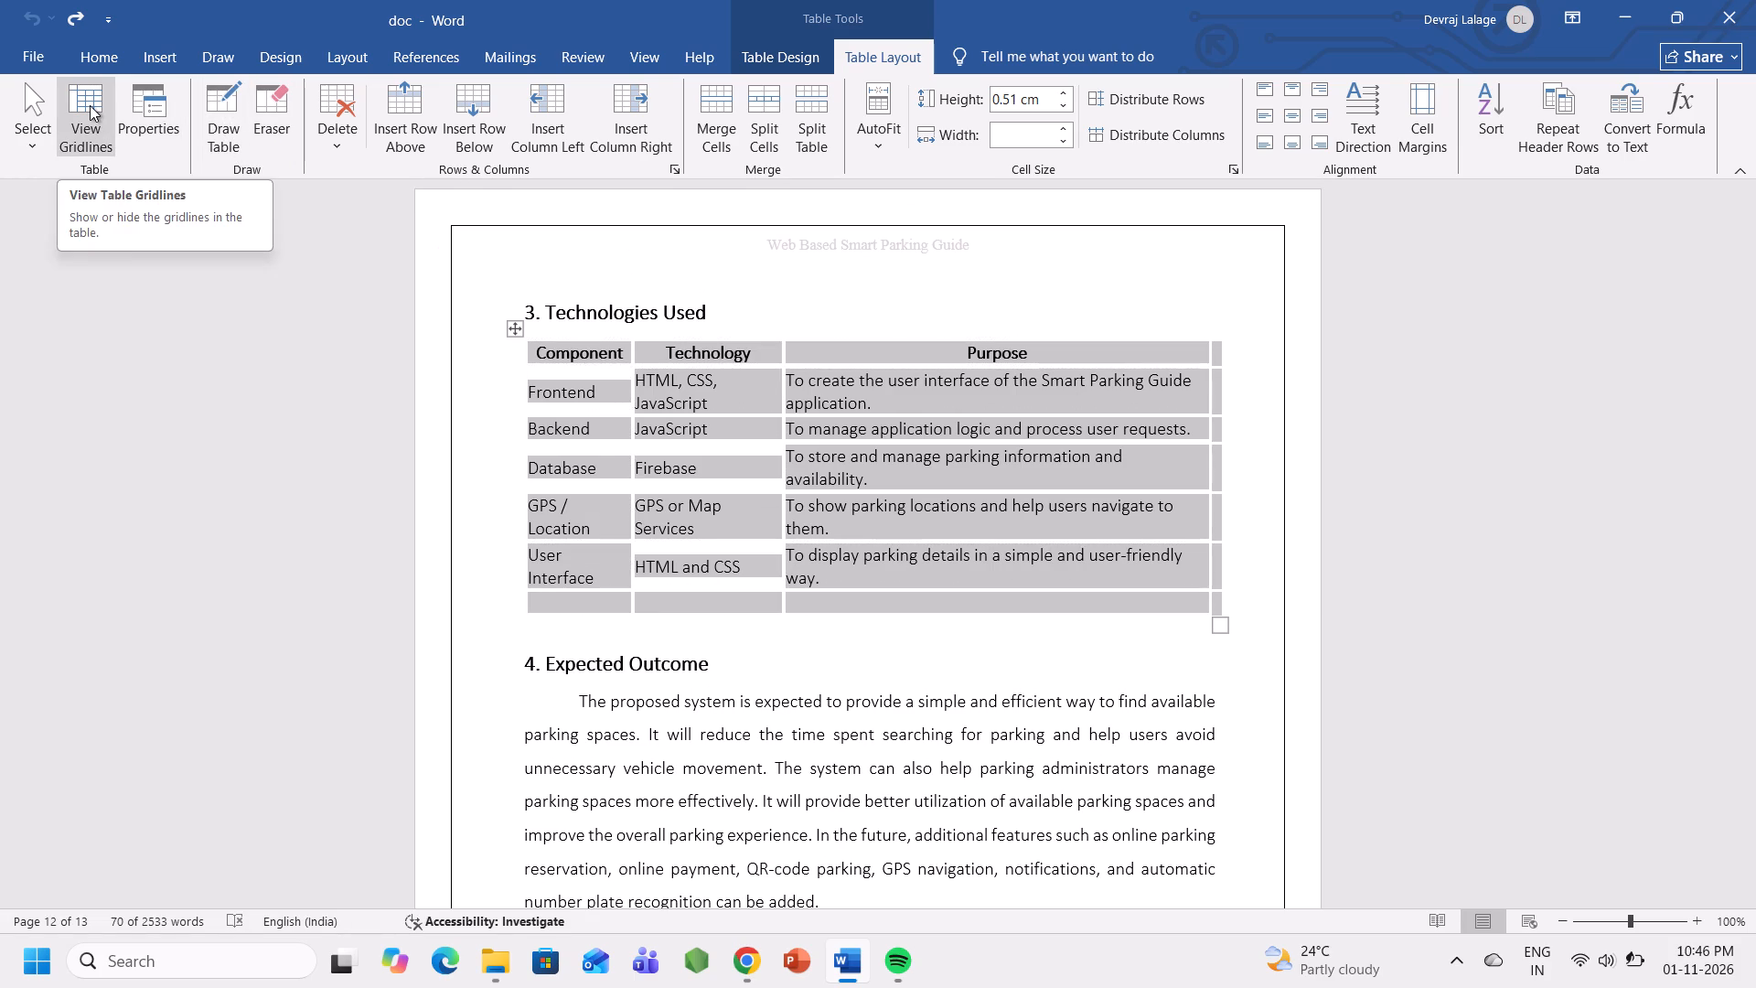
{"action": "left_click", "coordinate": [89, 143]}
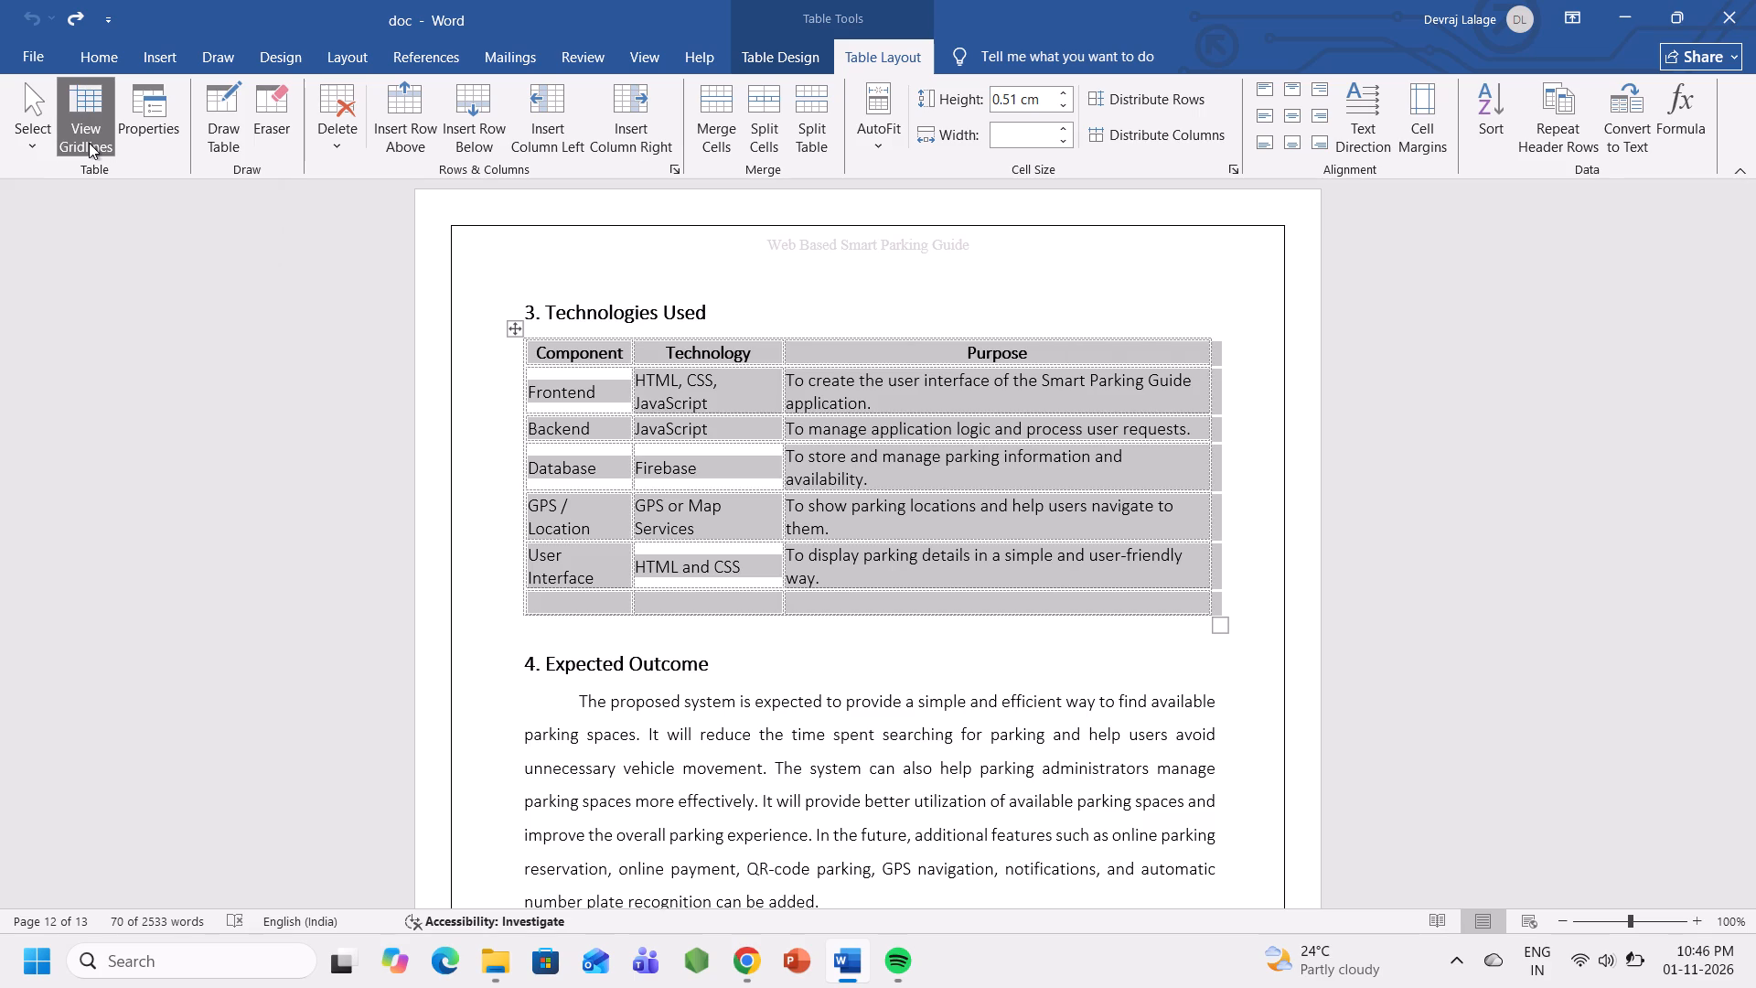
{"action": "left_click", "coordinate": [89, 143]}
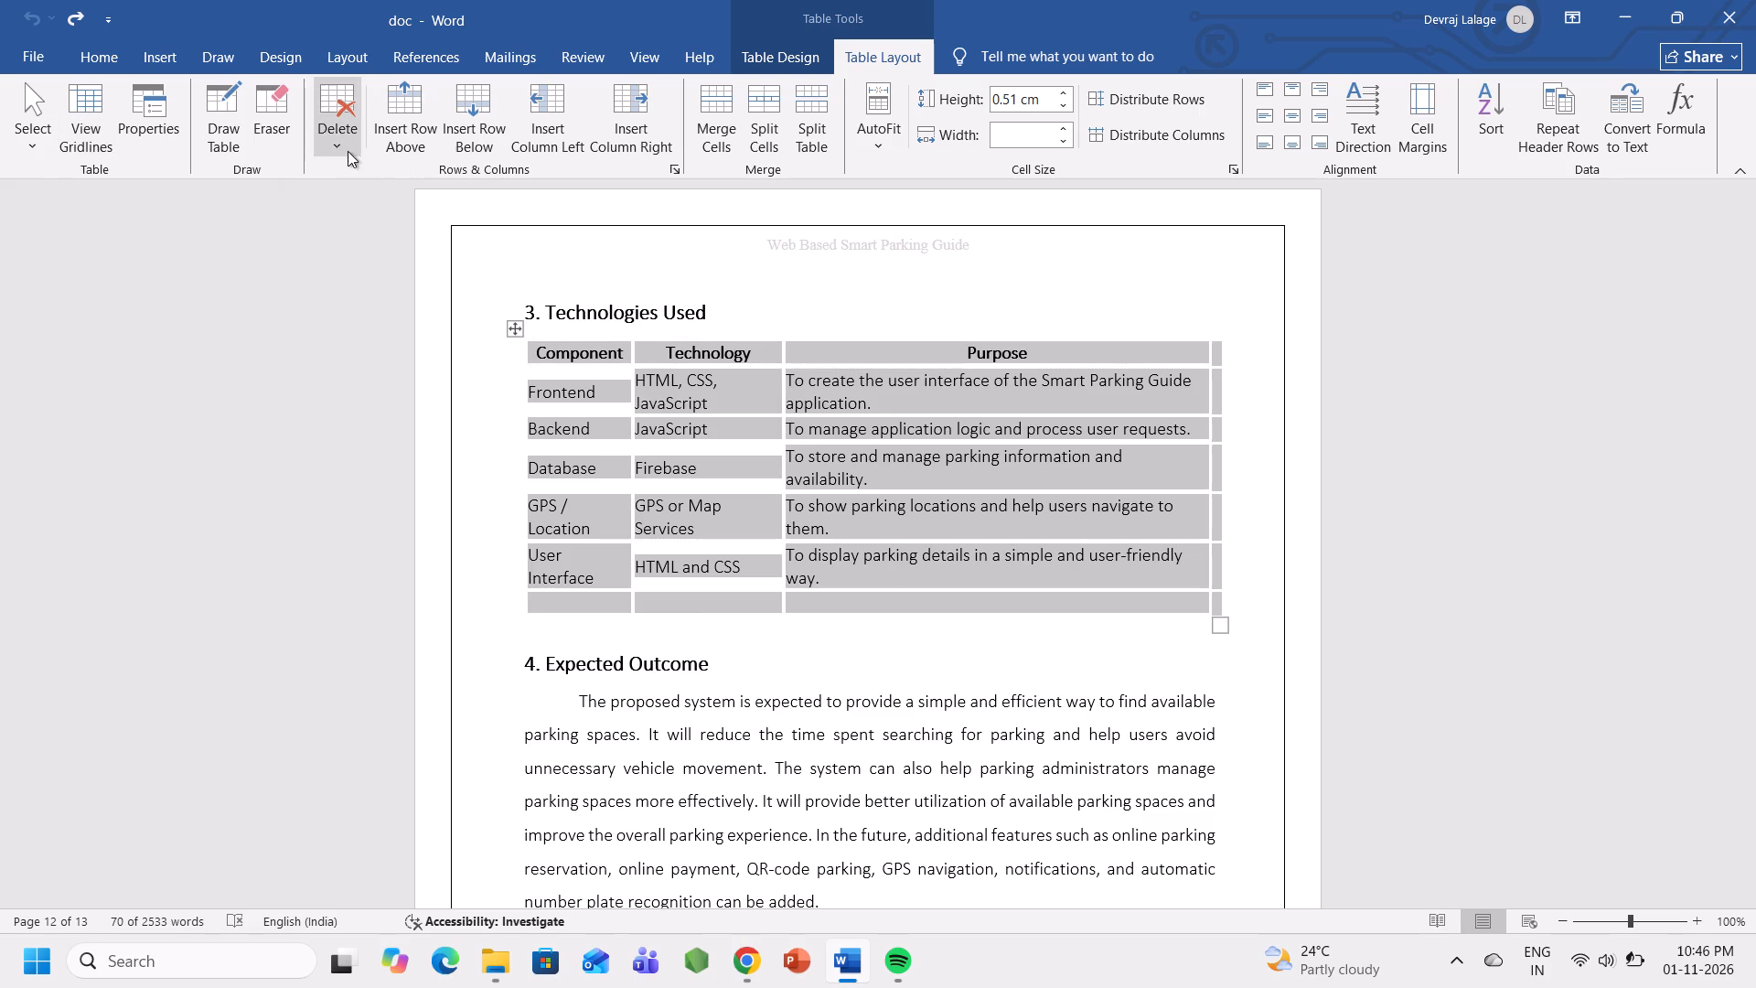
Delete the empty last row of the Technologies Used table.
{"action": "left_click", "coordinate": [326, 144]}
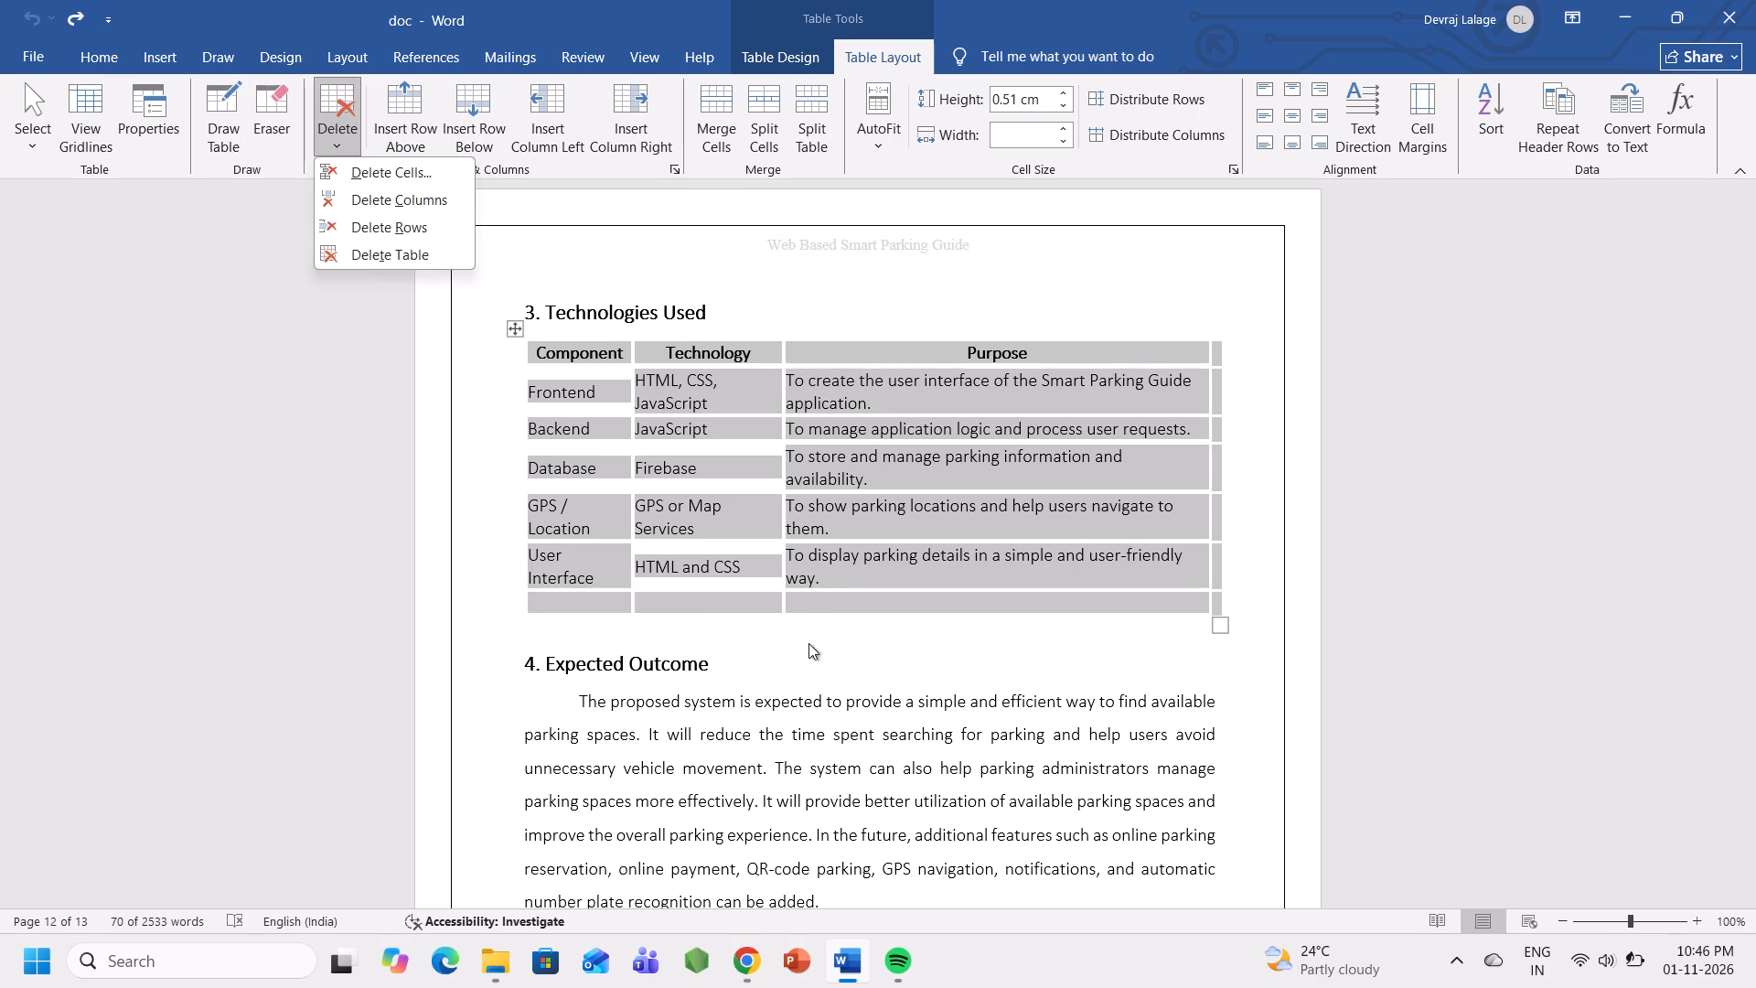
{"action": "left_click", "coordinate": [795, 597]}
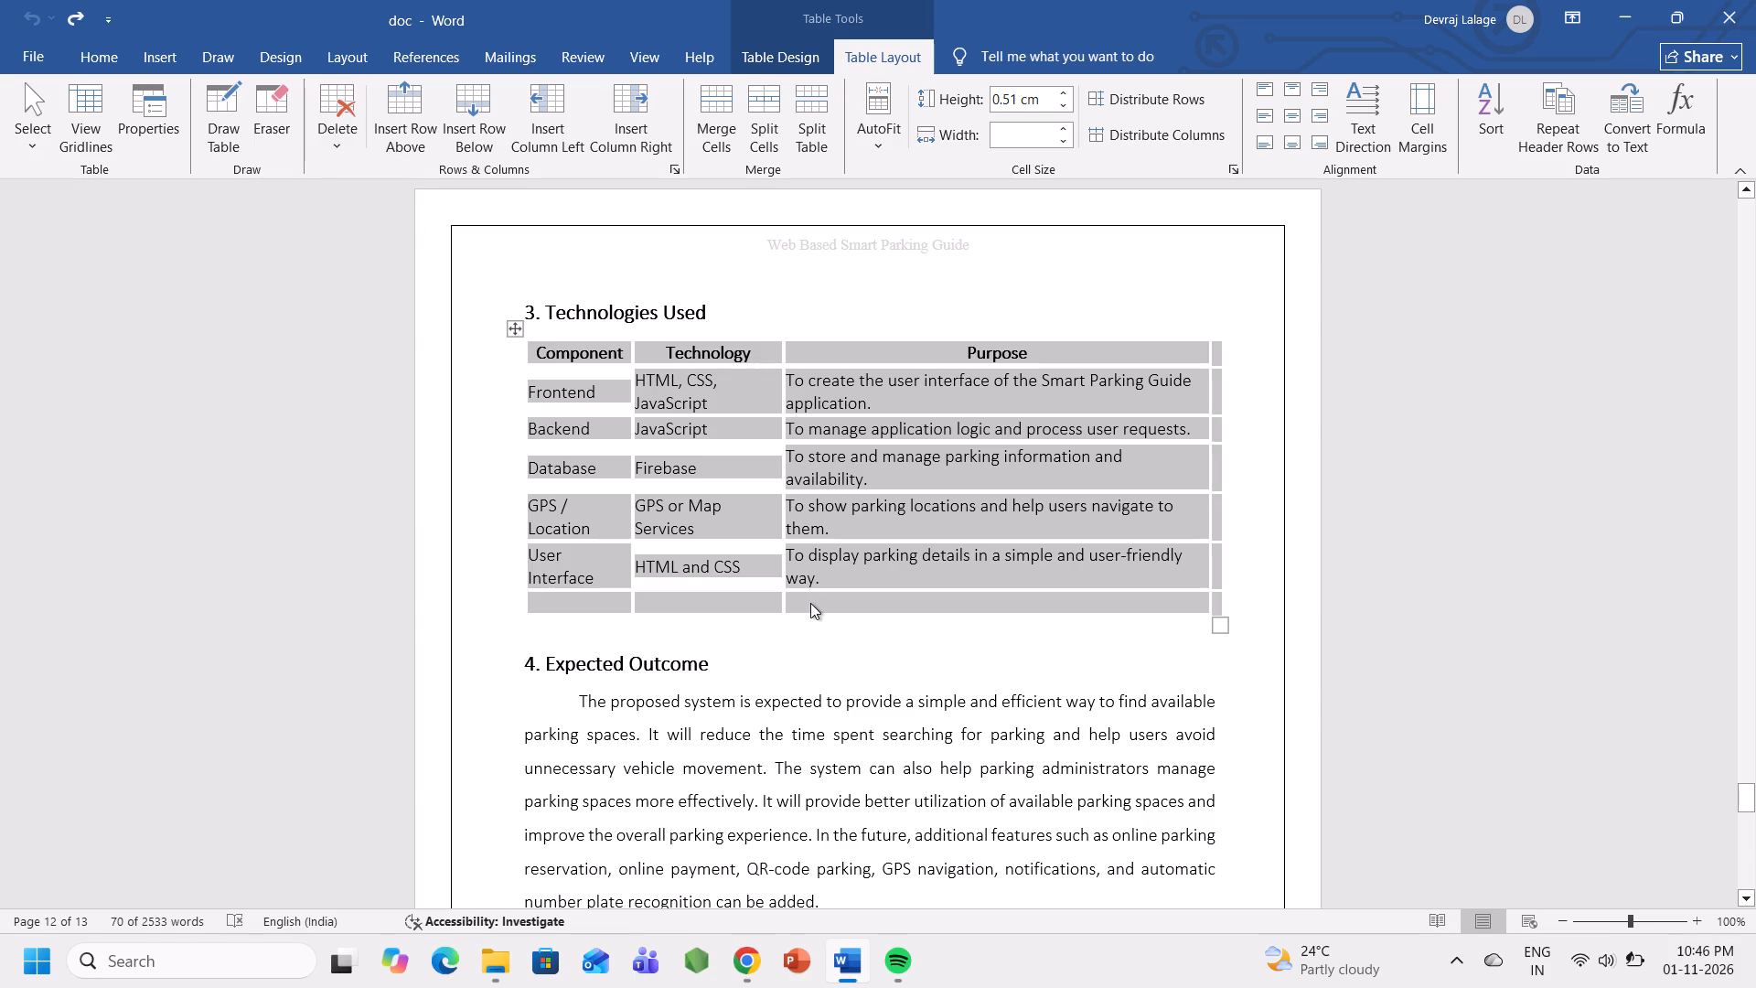
{"action": "left_click", "coordinate": [810, 603]}
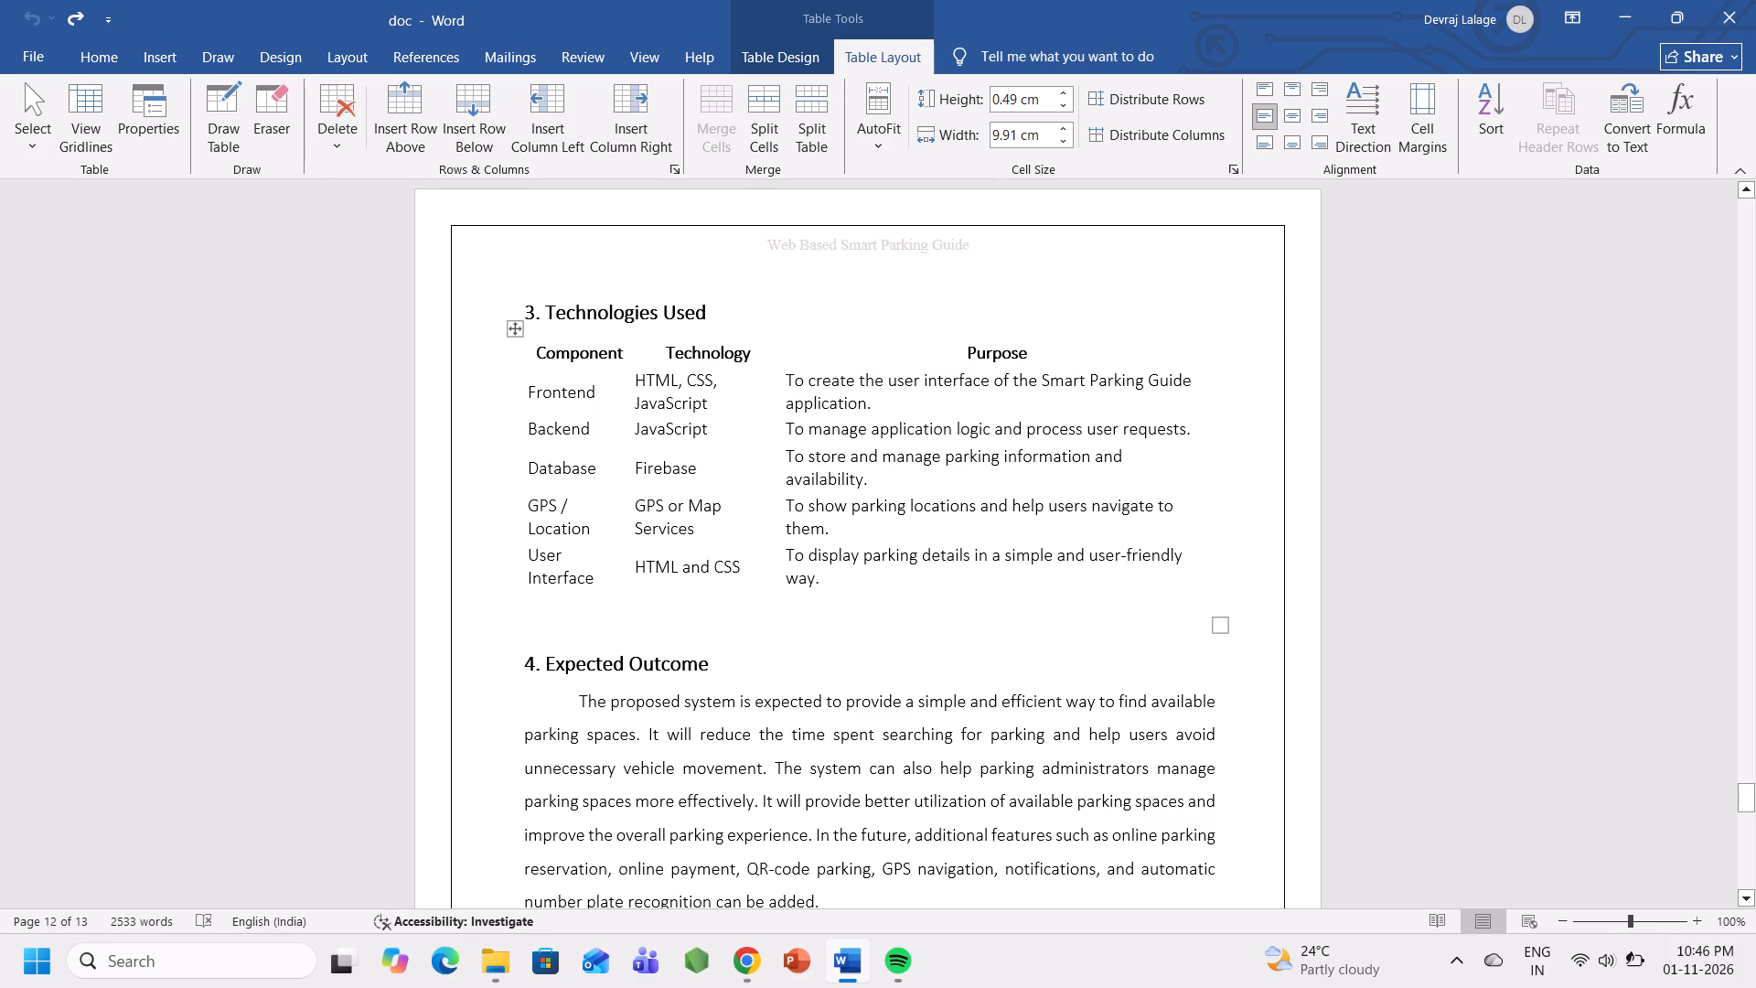
{"action": "left_click", "coordinate": [339, 141]}
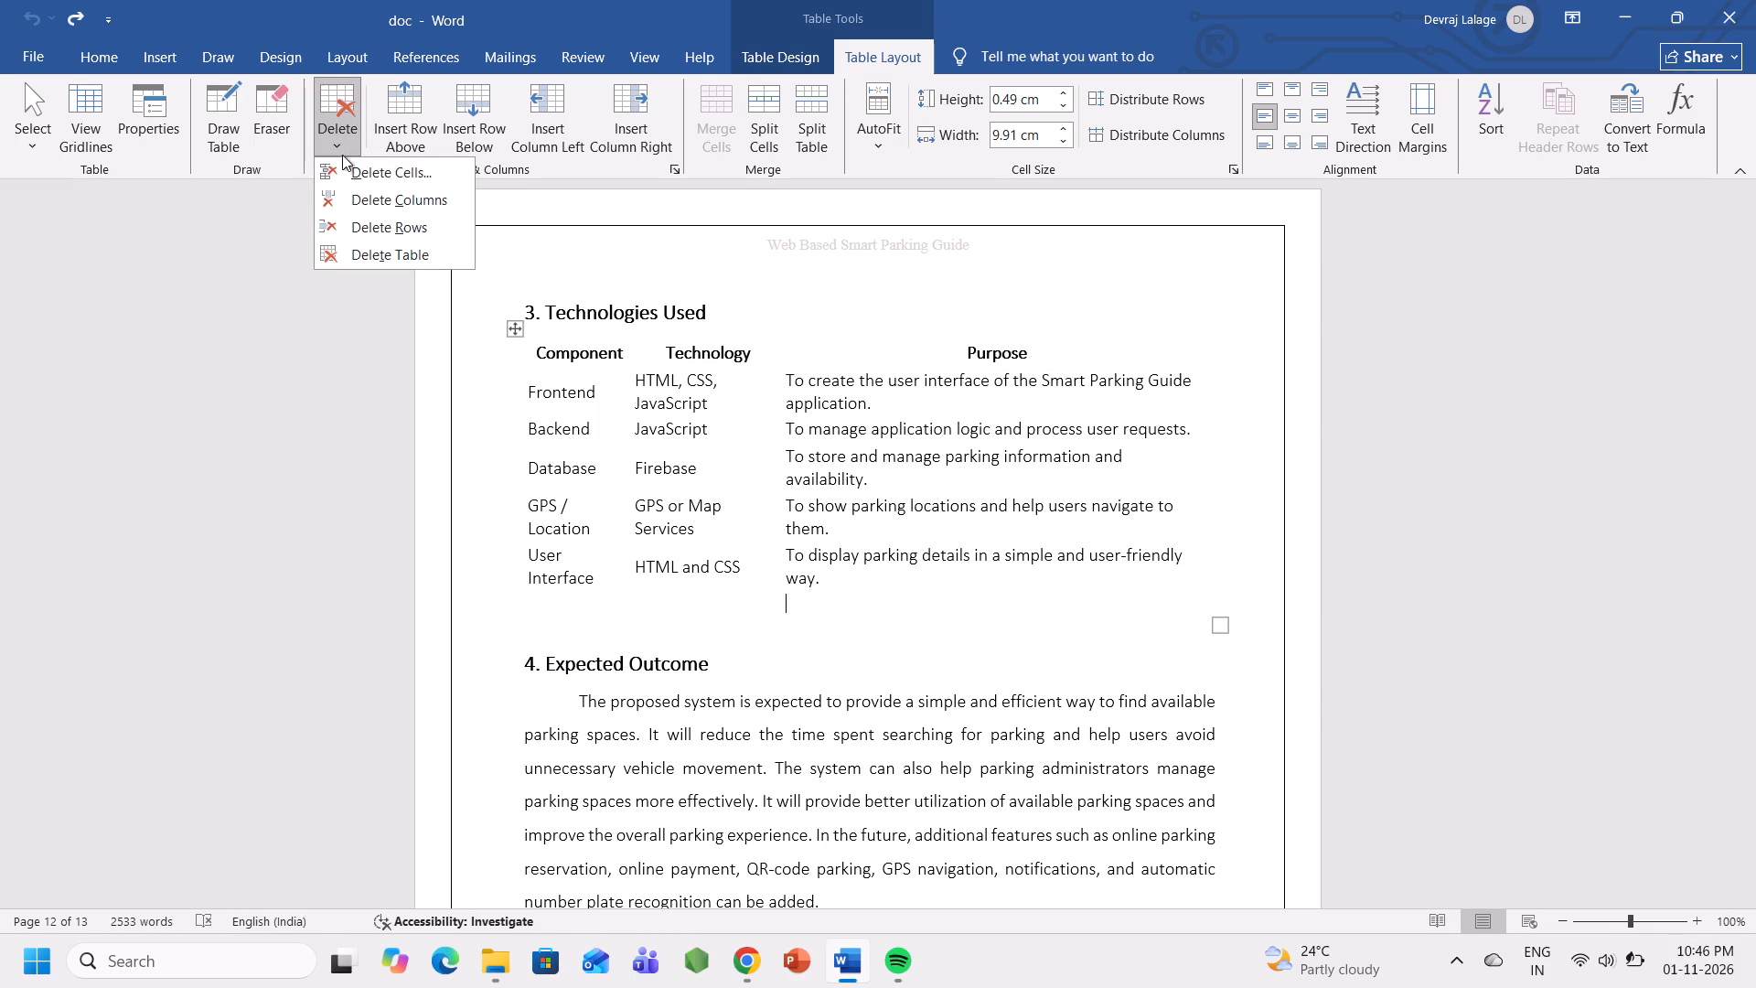
{"action": "left_click", "coordinate": [398, 221]}
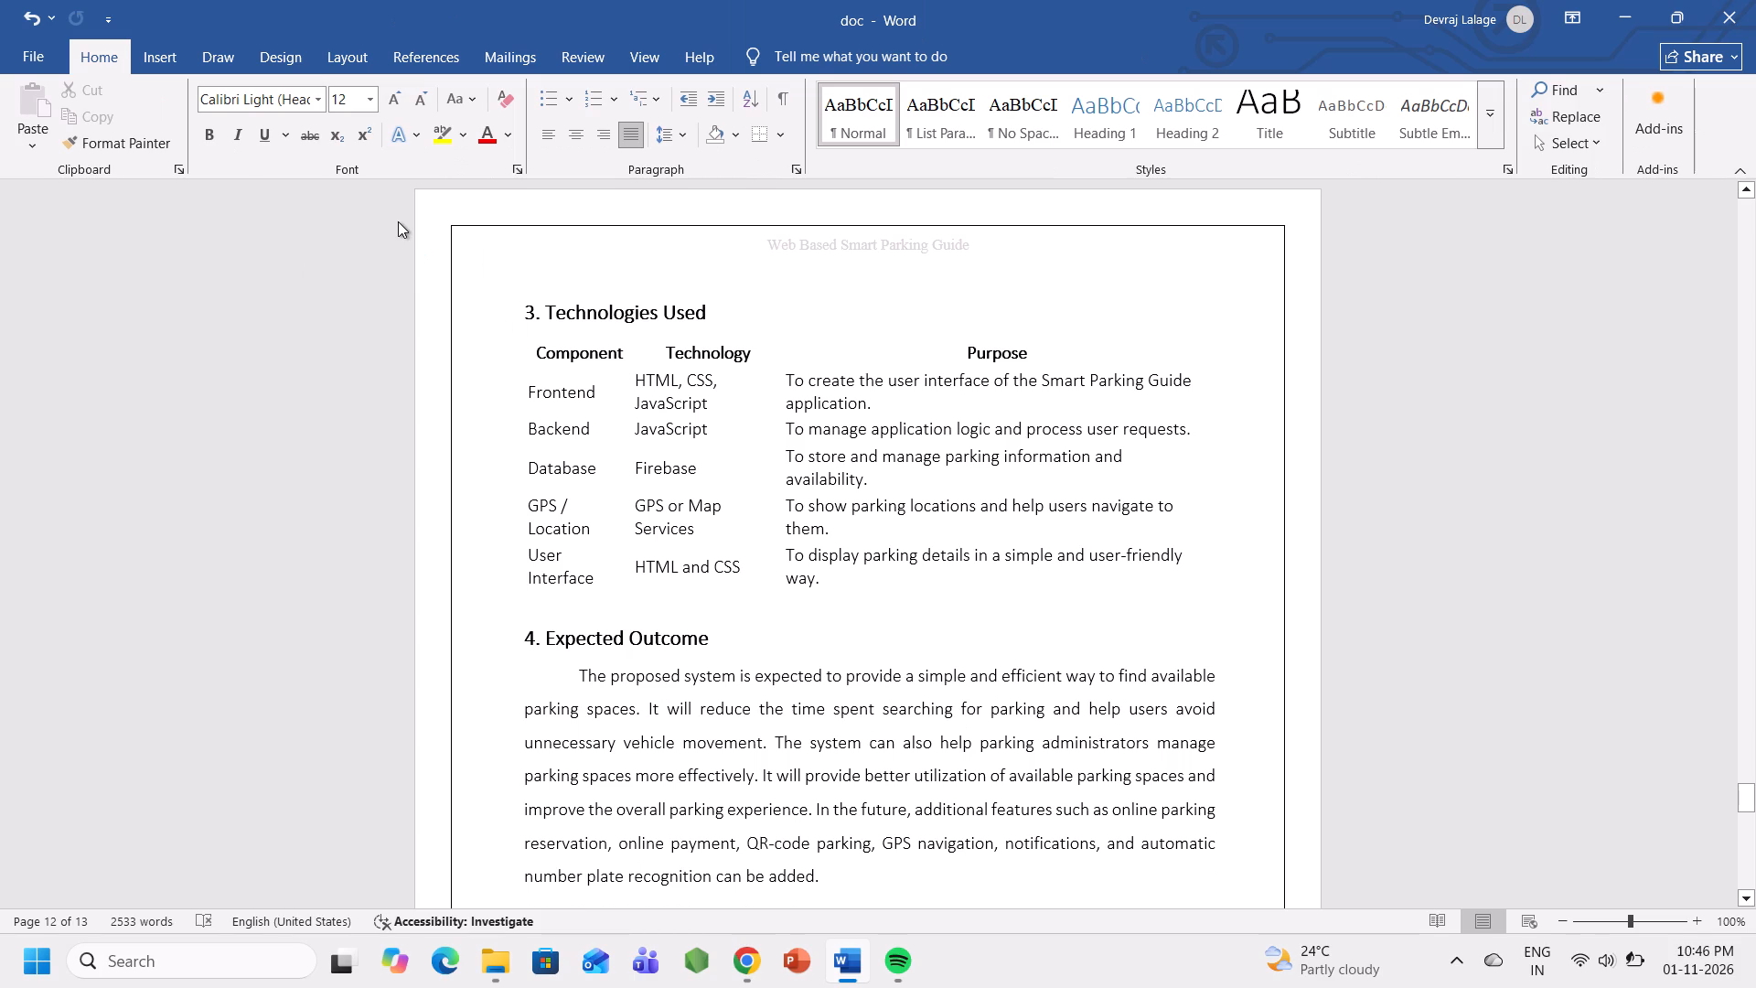
{"action": "key", "text": "BackSpace"}
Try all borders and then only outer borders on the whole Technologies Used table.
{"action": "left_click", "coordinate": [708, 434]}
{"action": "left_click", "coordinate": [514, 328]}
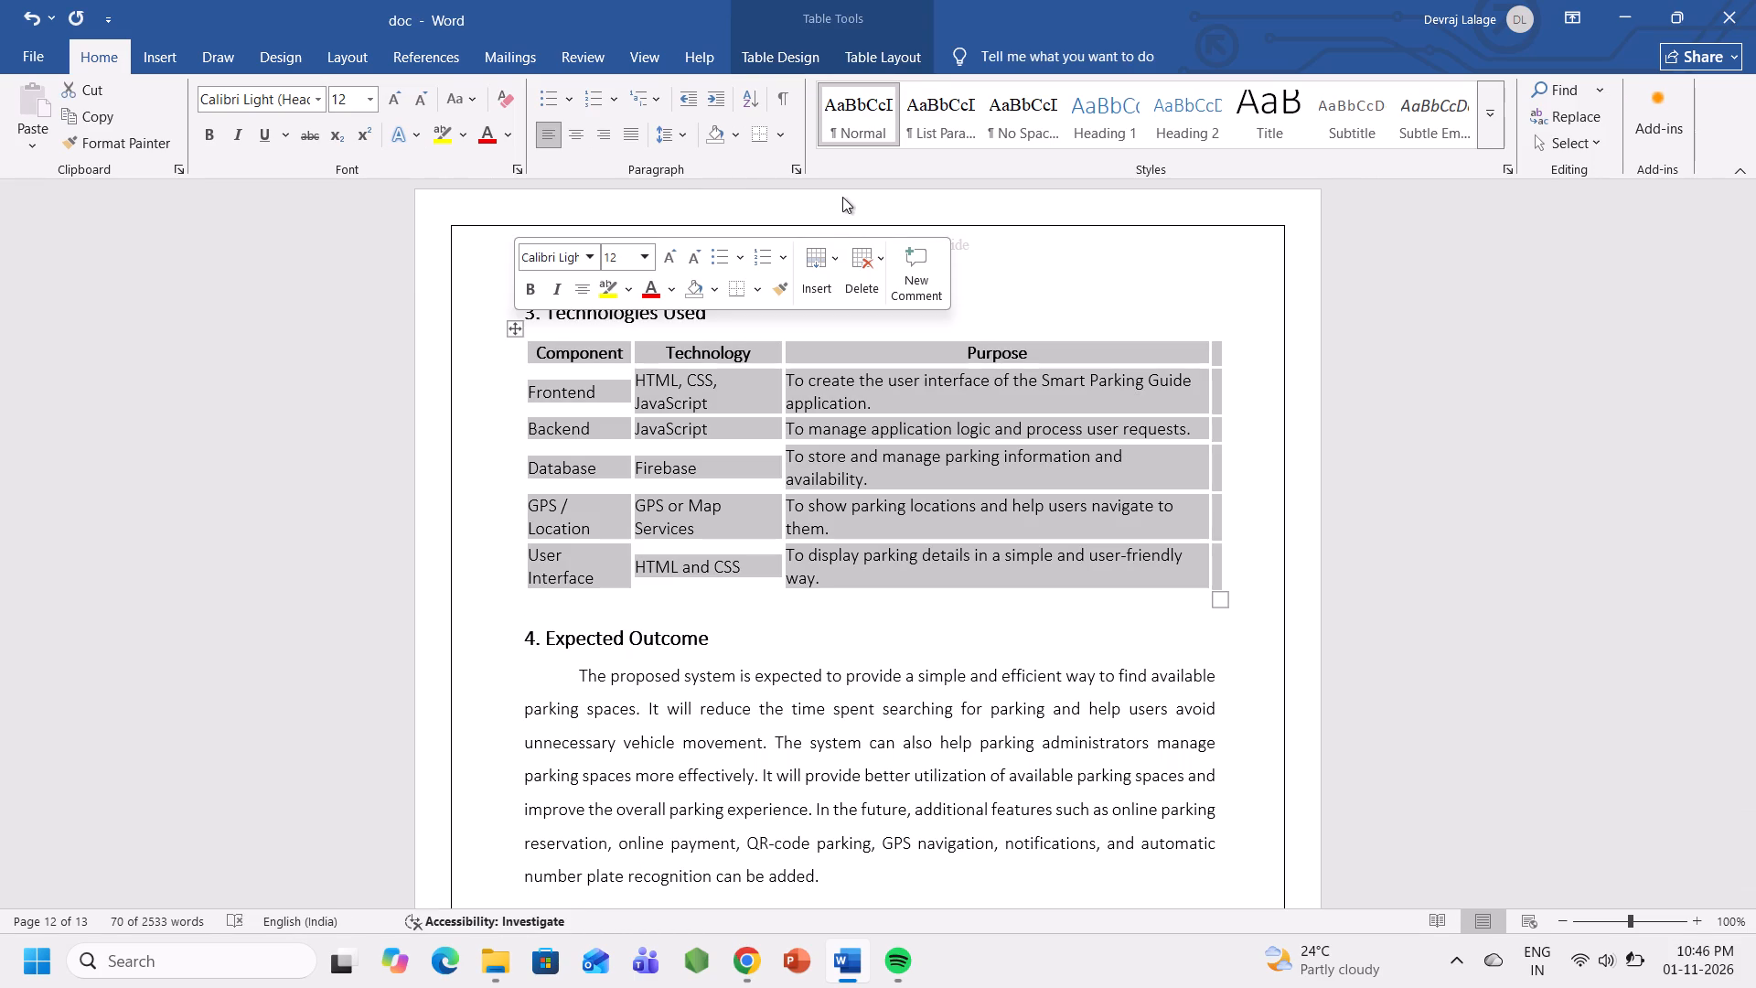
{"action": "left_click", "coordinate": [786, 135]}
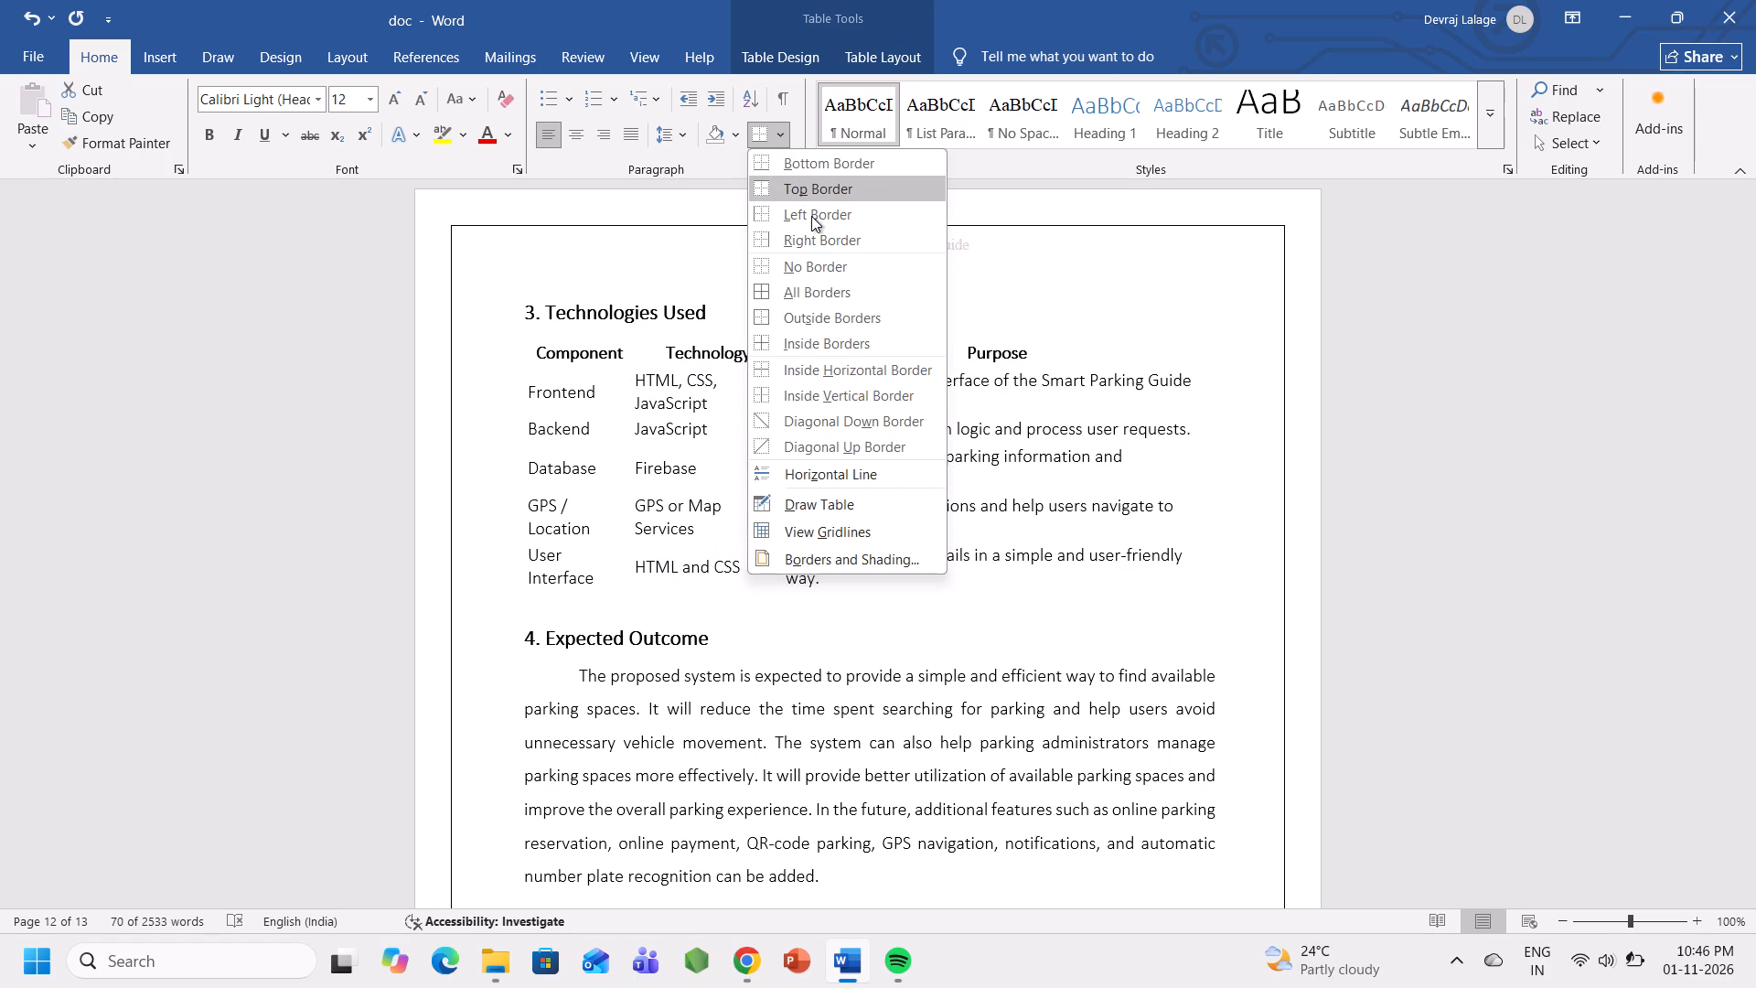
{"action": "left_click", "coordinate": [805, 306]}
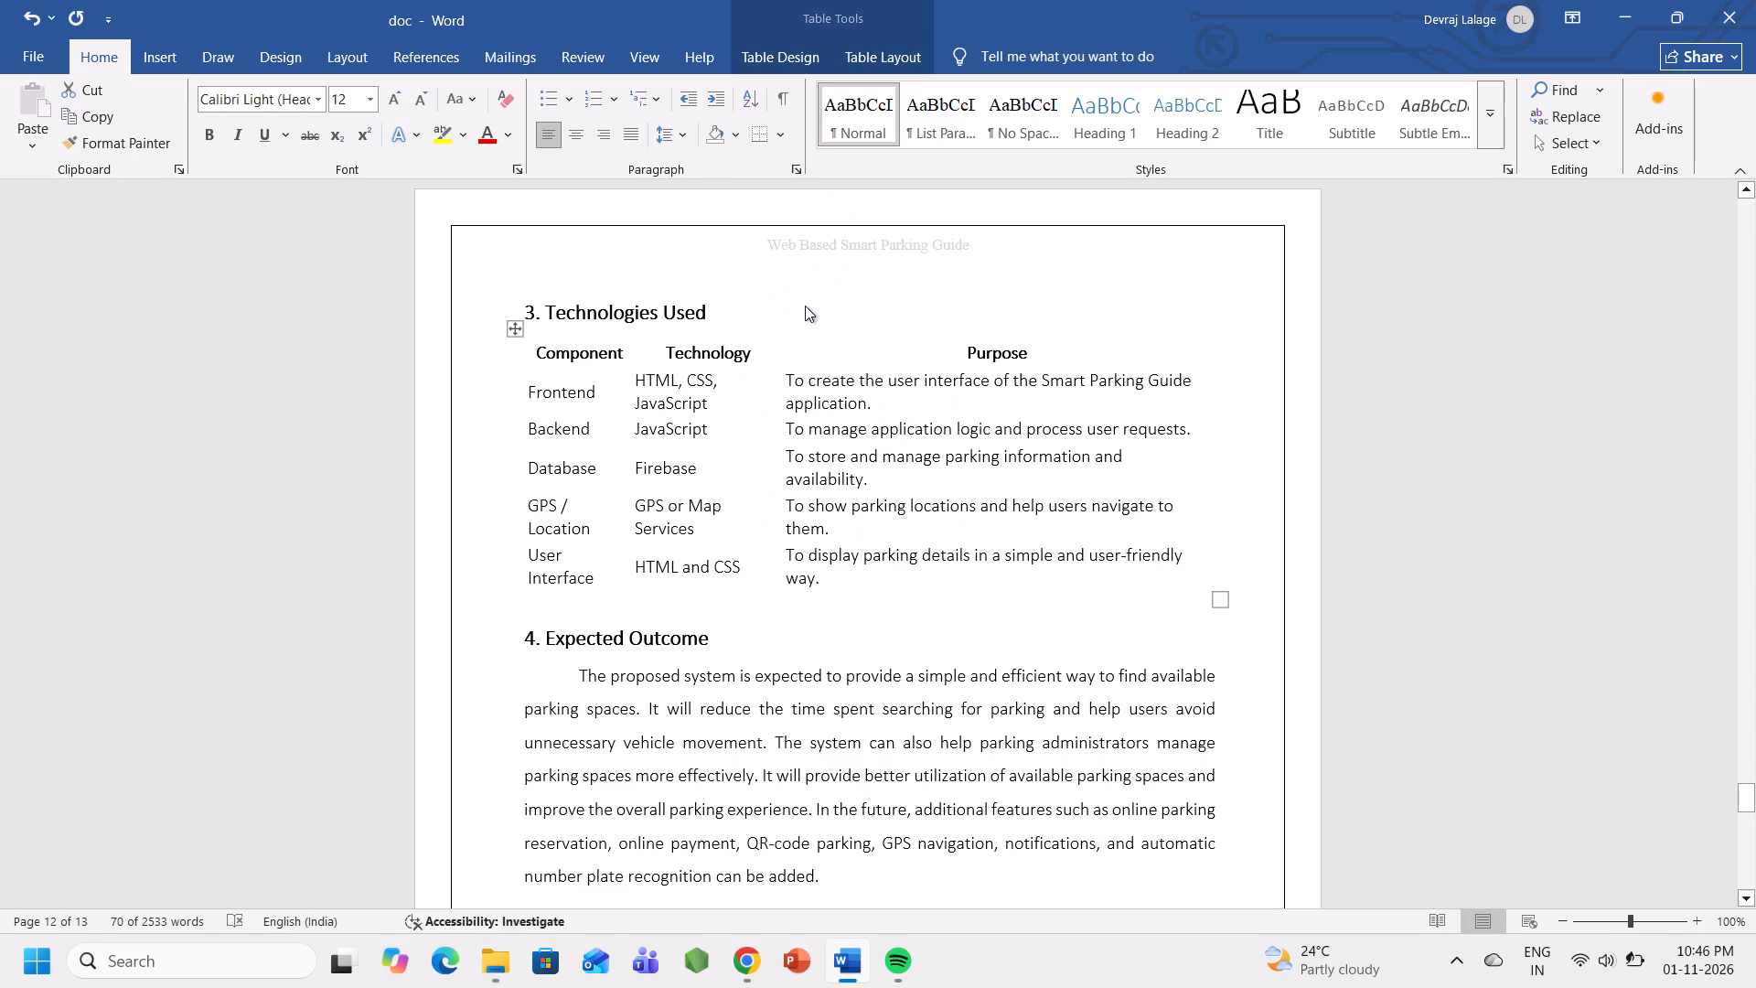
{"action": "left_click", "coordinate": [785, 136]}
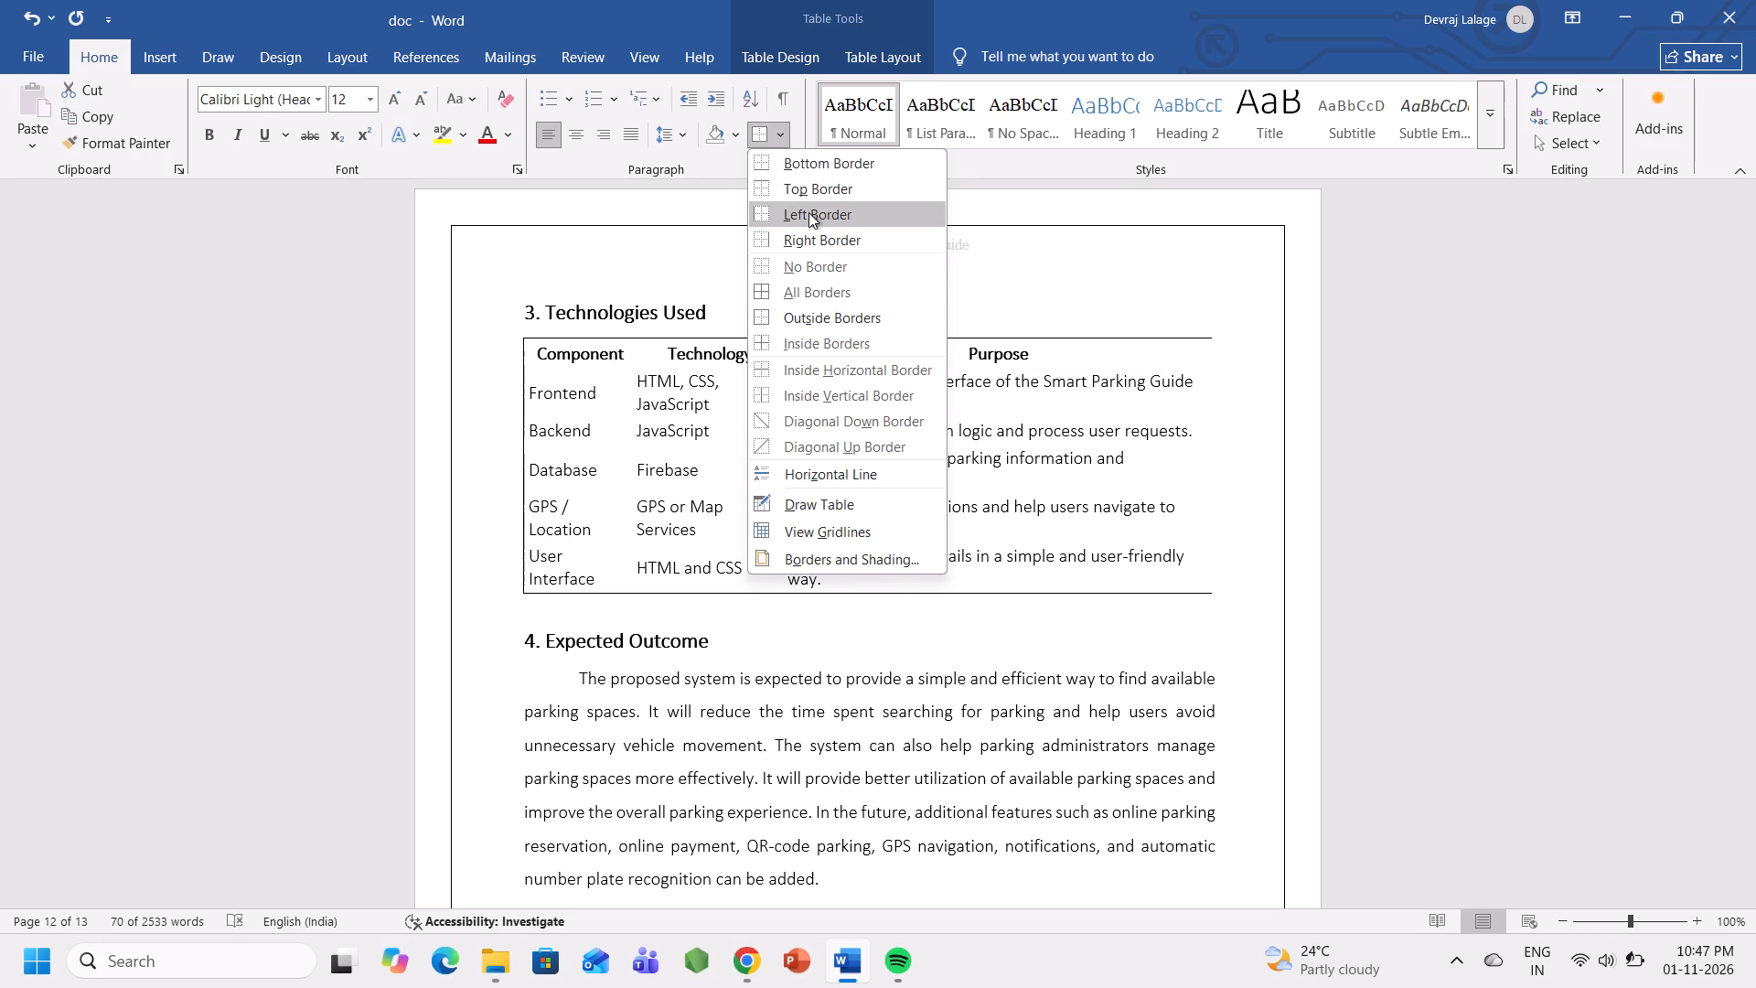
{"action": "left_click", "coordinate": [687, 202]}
Apply the plain table style with full grid lines to the whole Technologies Used table.
{"action": "left_click", "coordinate": [881, 63]}
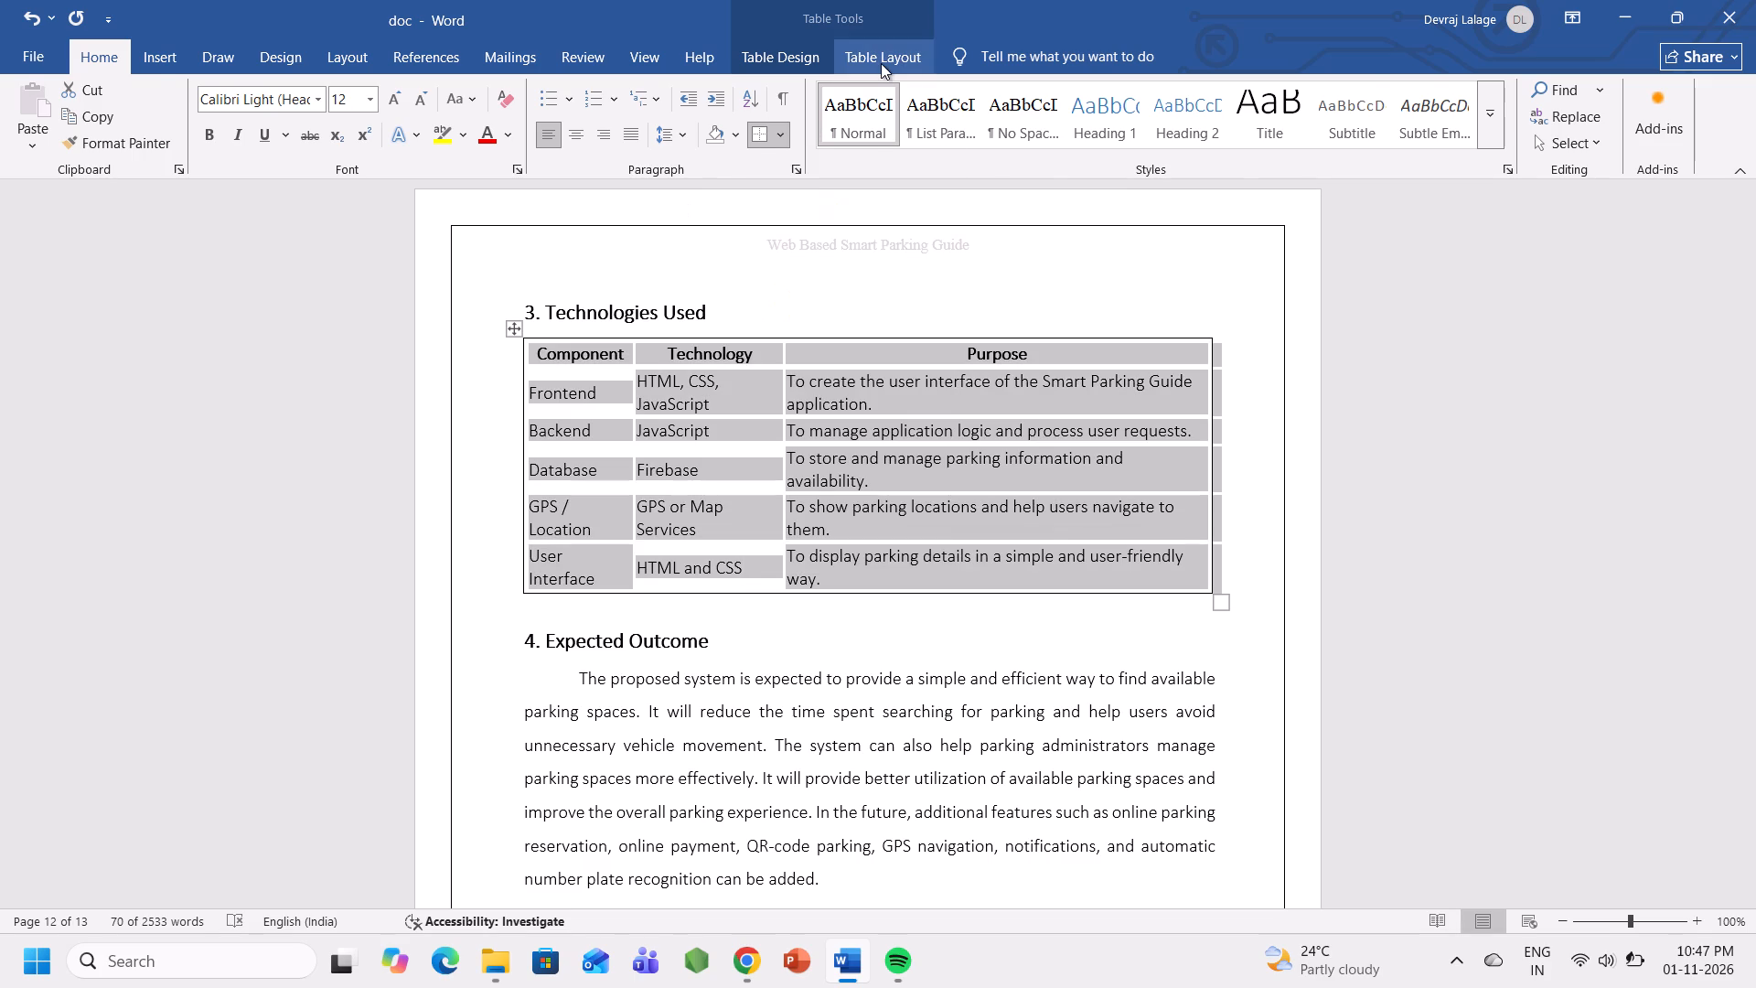
{"action": "left_click", "coordinate": [776, 50]}
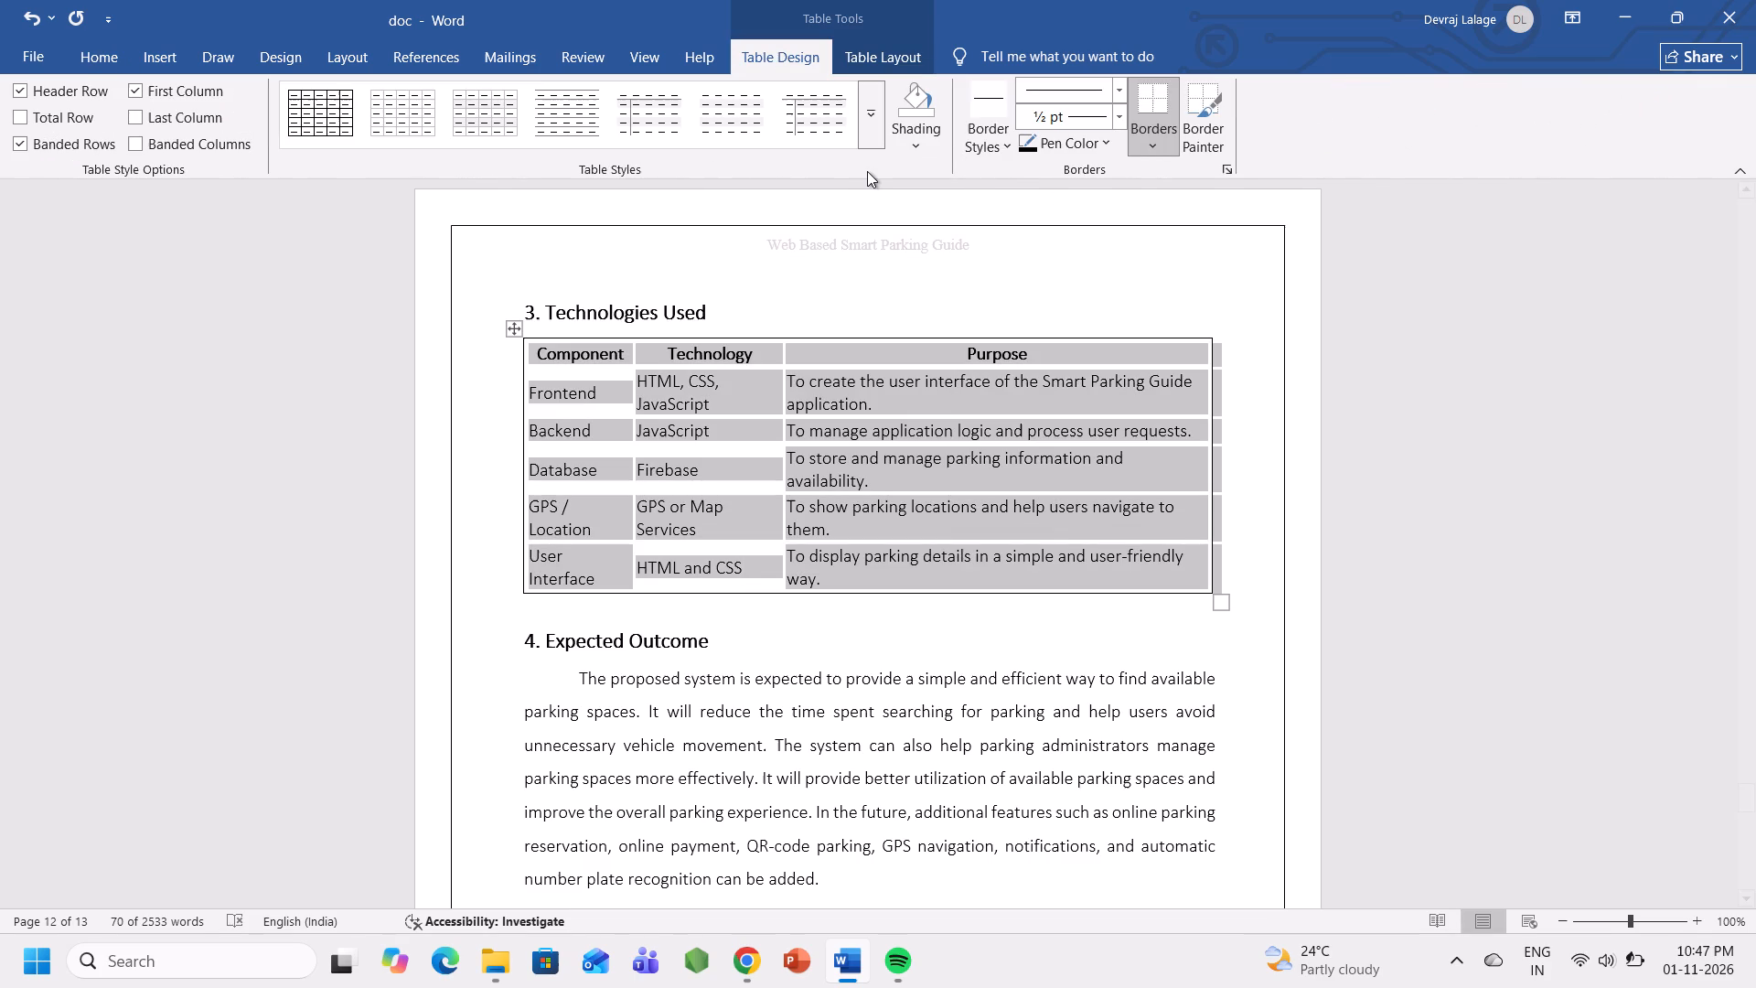
{"action": "left_click", "coordinate": [336, 123]}
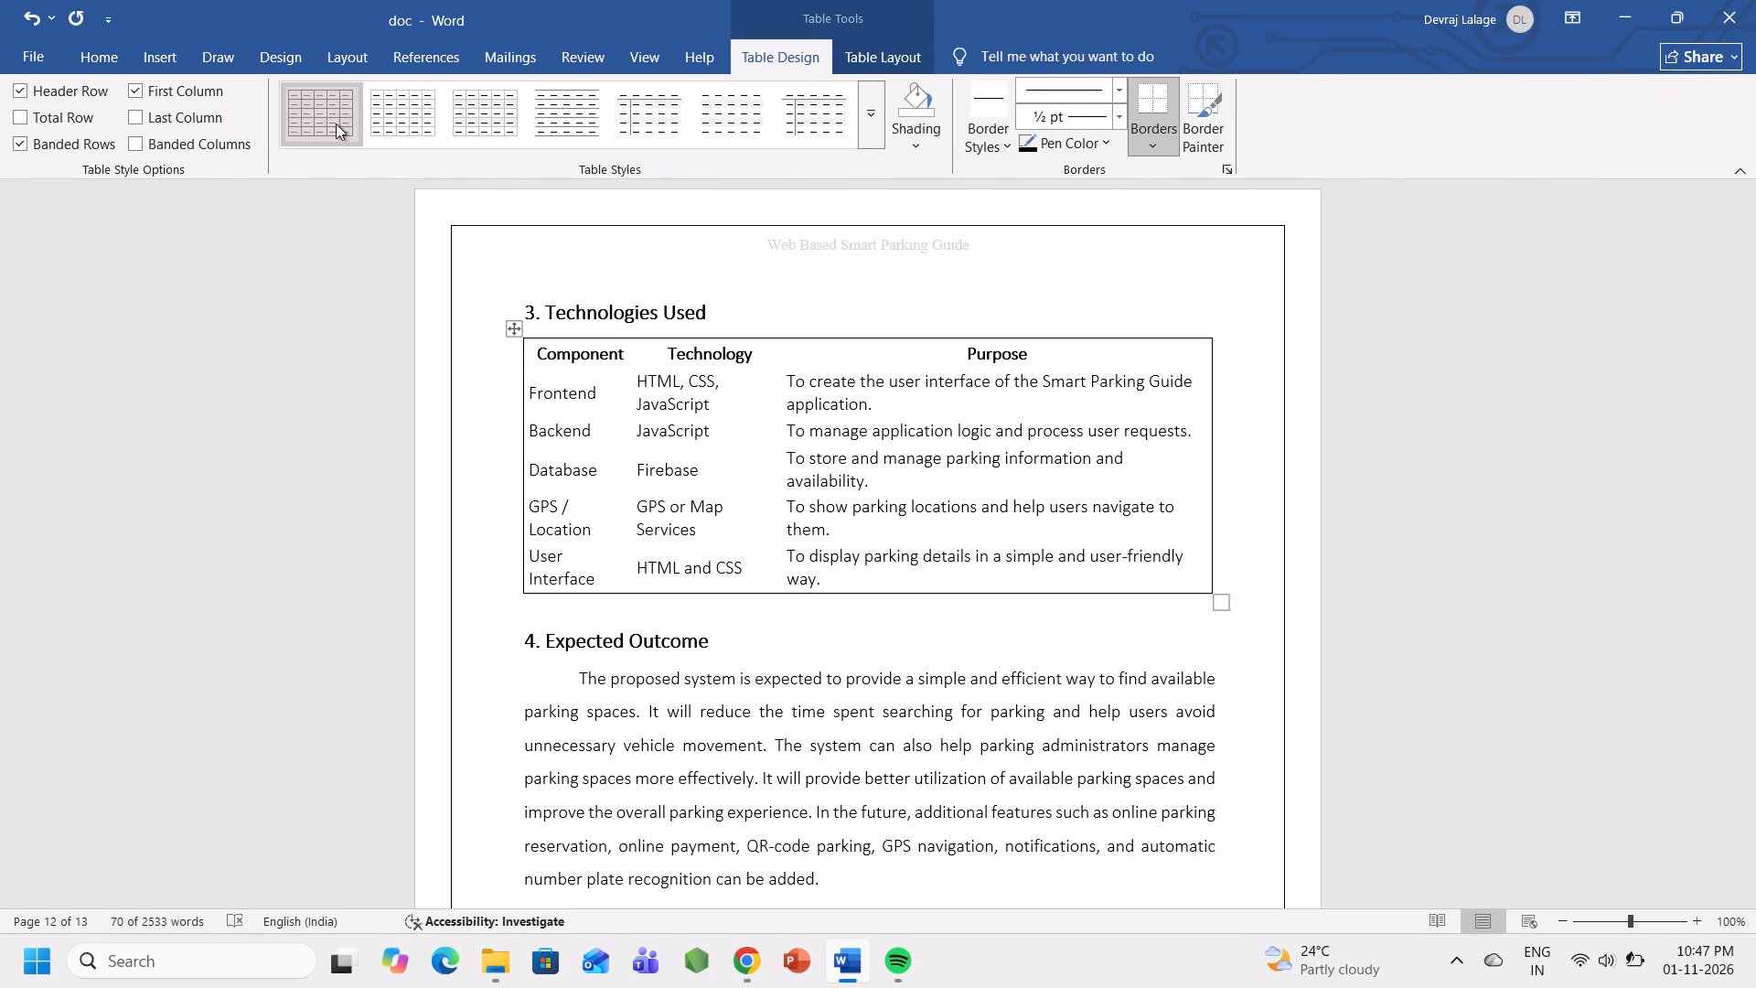
{"action": "left_click", "coordinate": [336, 123]}
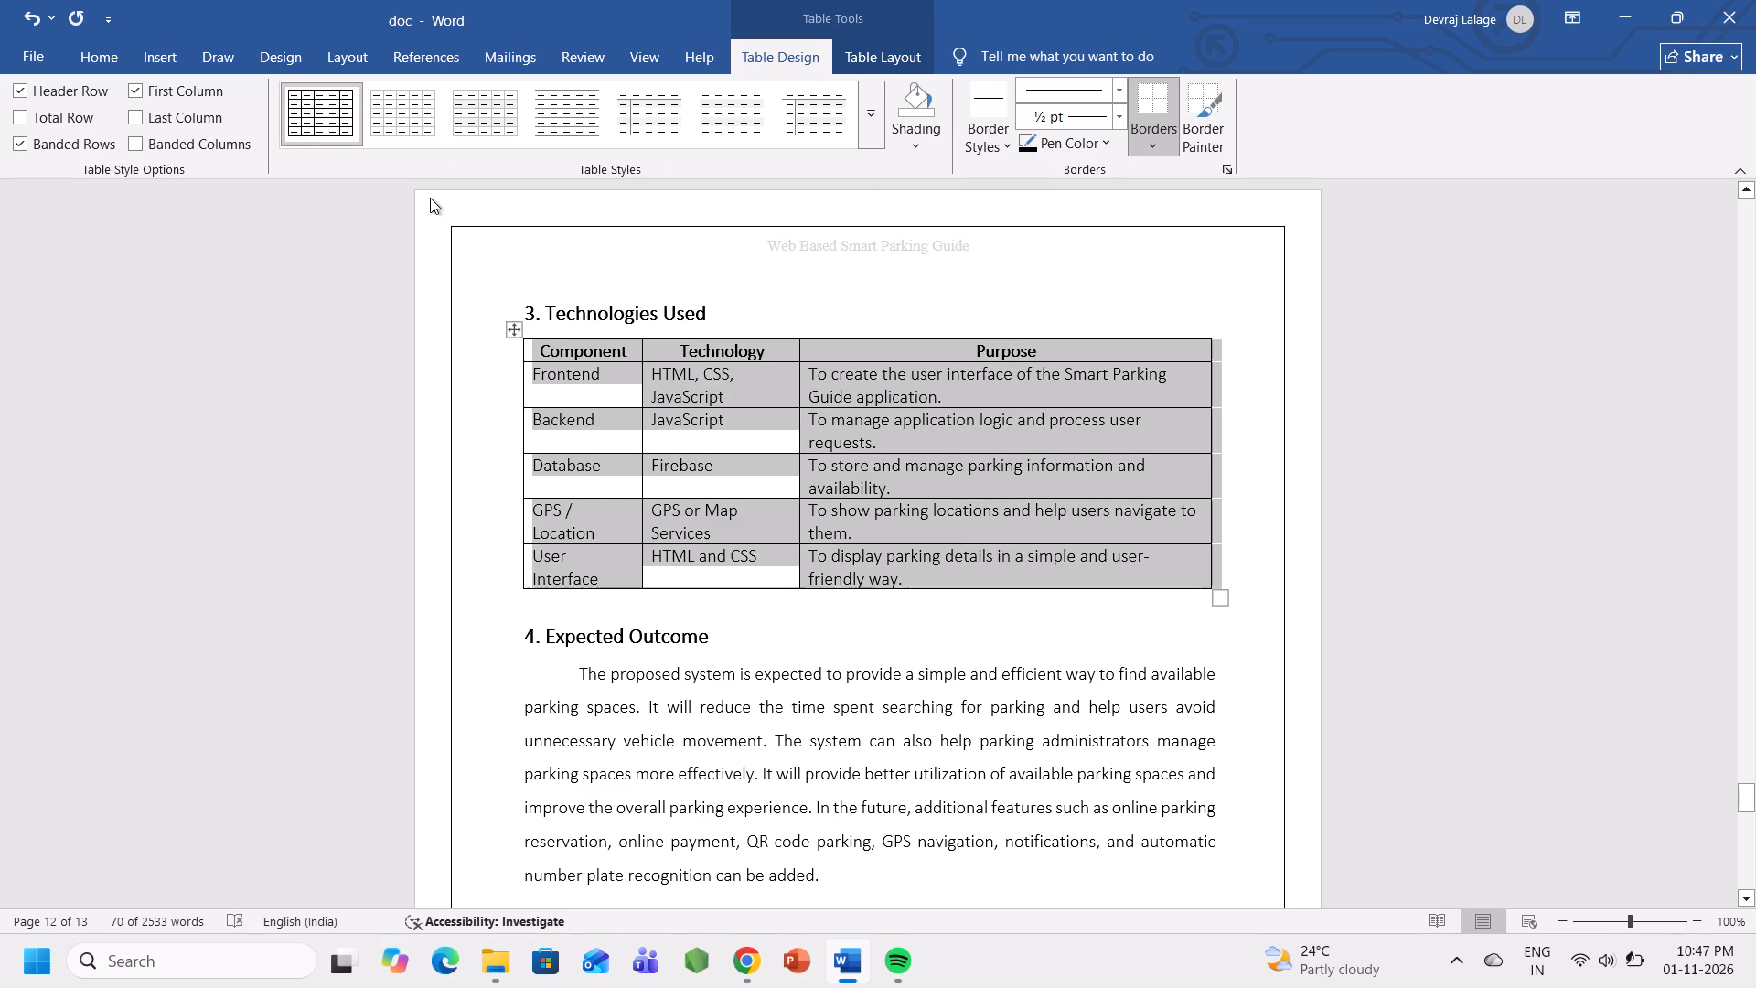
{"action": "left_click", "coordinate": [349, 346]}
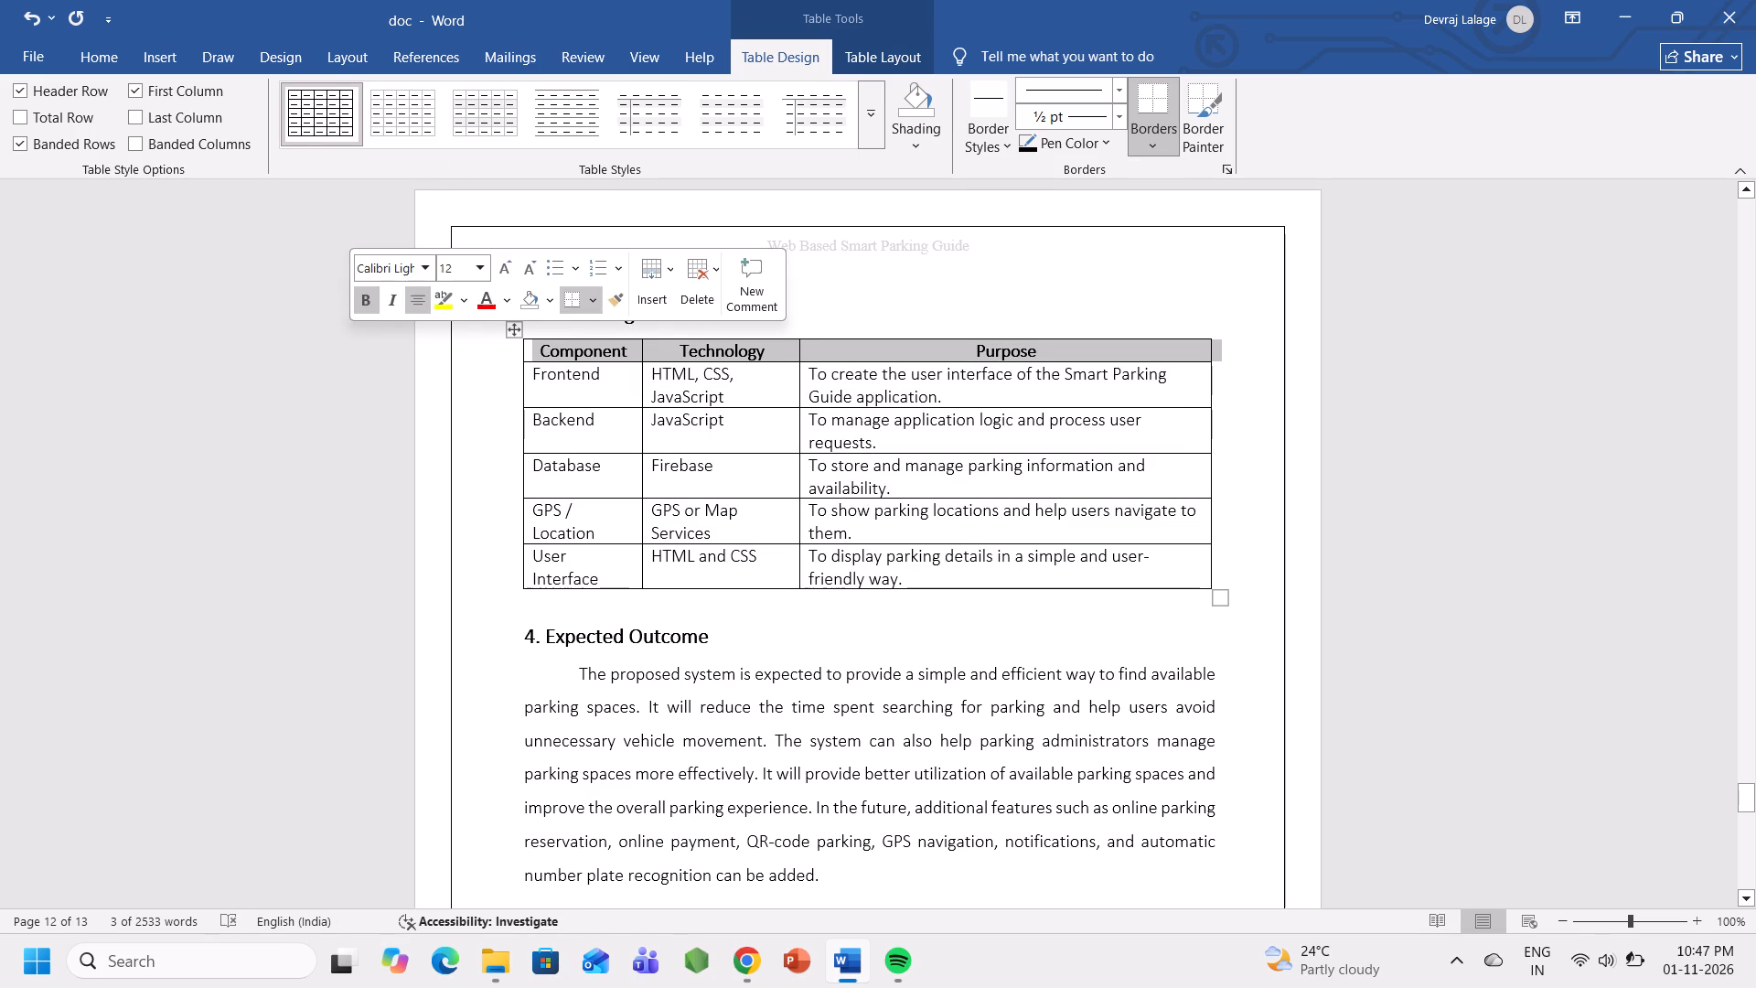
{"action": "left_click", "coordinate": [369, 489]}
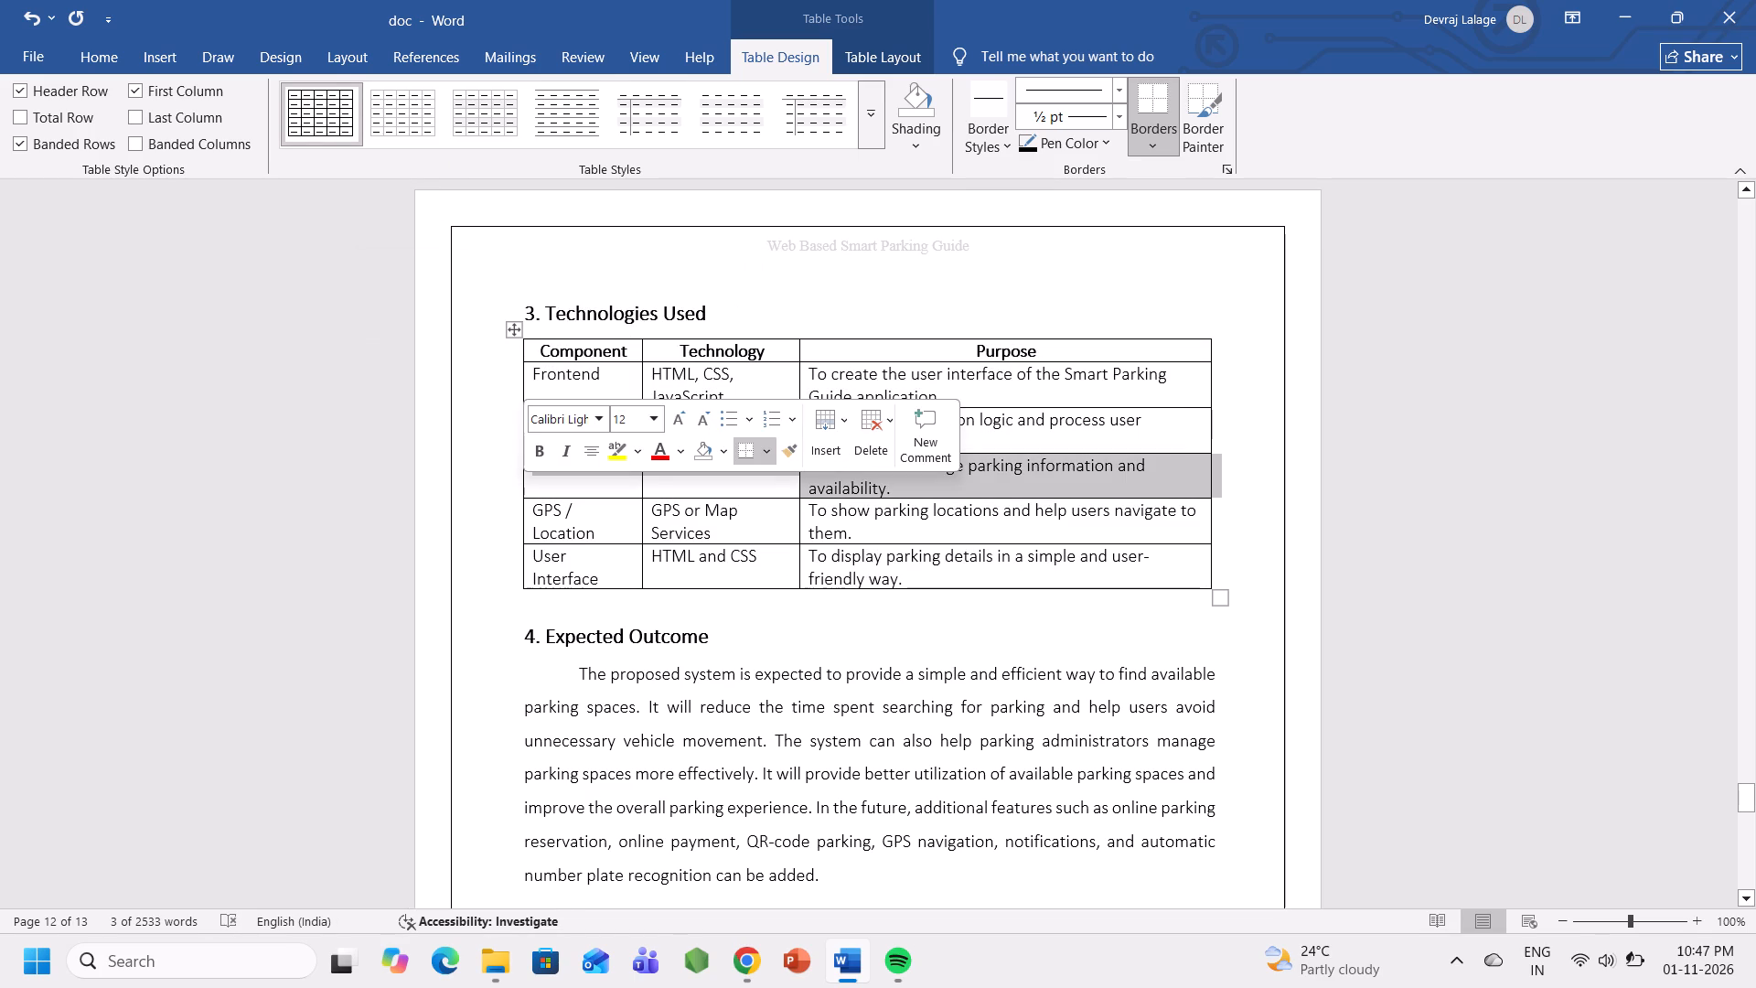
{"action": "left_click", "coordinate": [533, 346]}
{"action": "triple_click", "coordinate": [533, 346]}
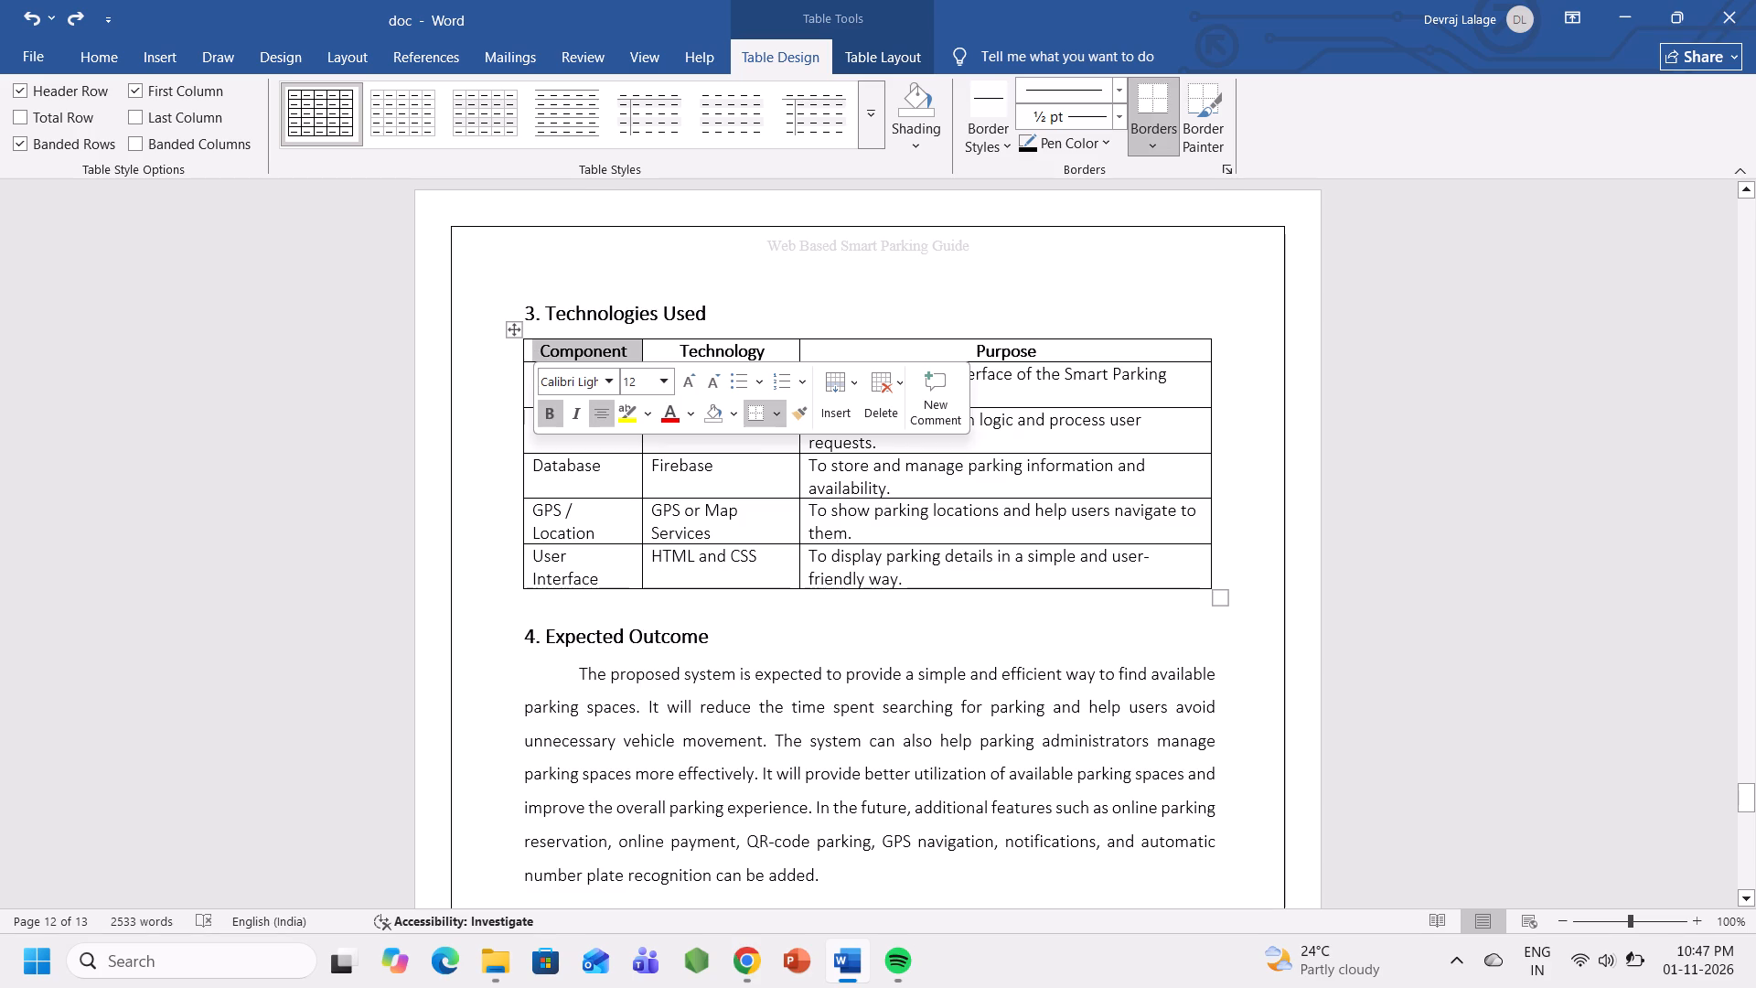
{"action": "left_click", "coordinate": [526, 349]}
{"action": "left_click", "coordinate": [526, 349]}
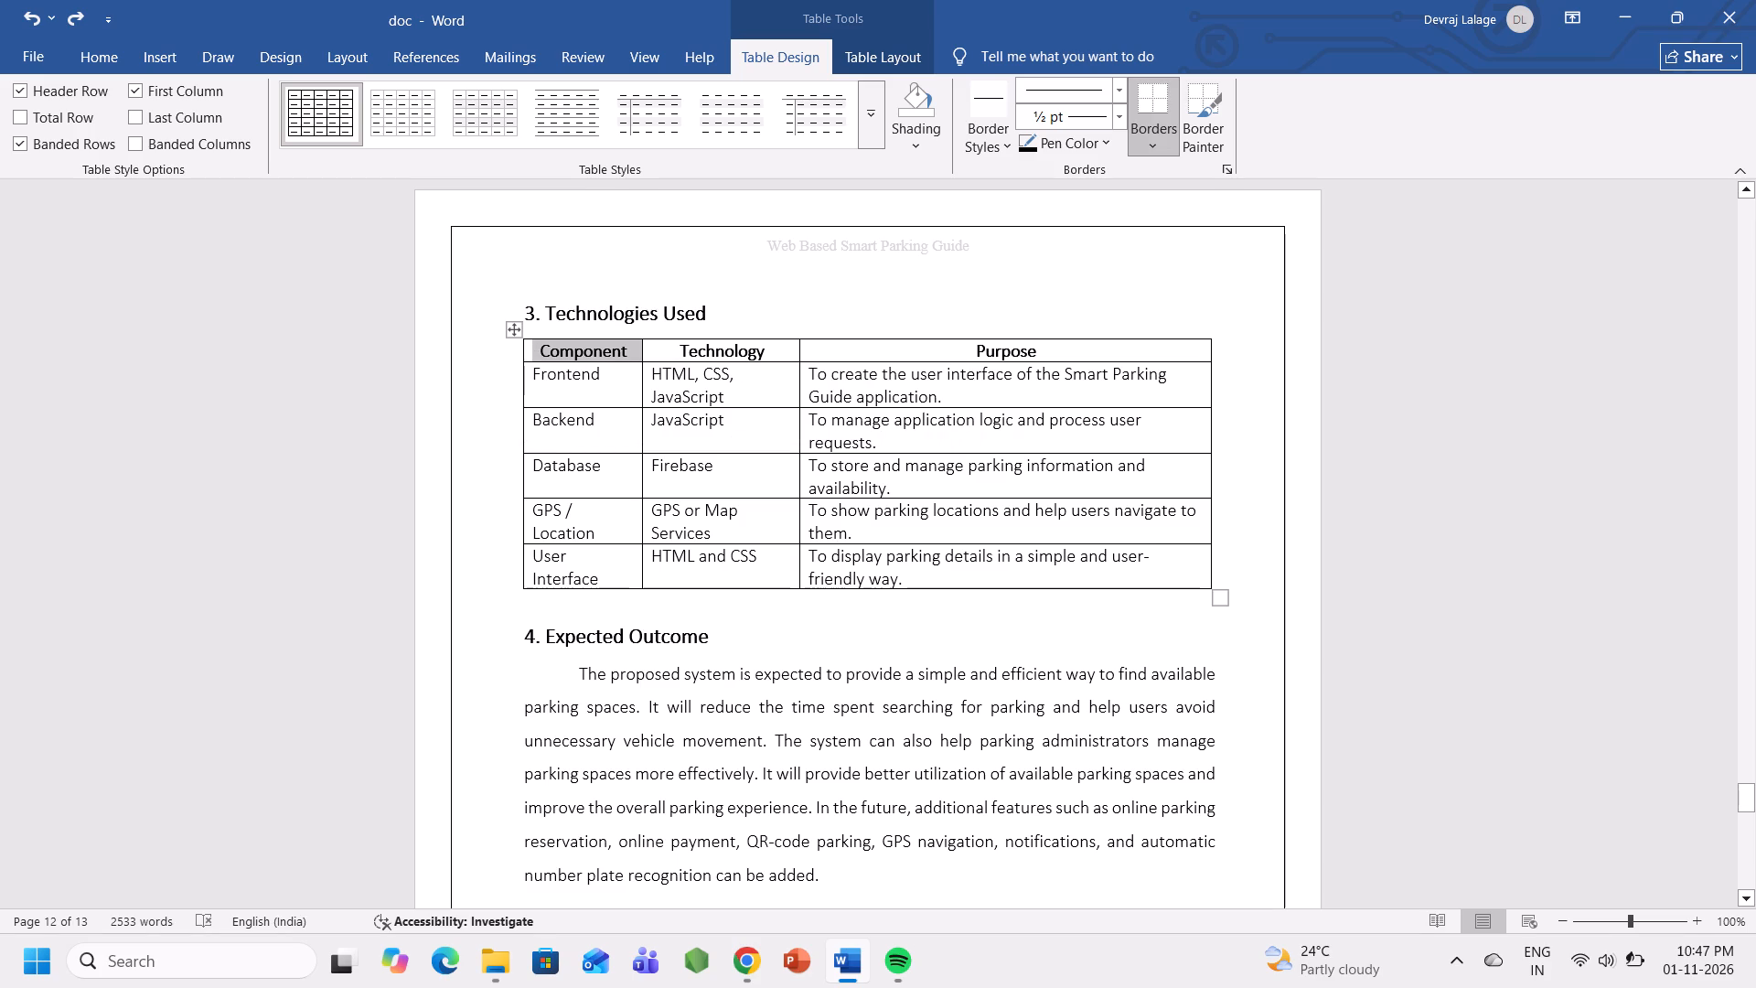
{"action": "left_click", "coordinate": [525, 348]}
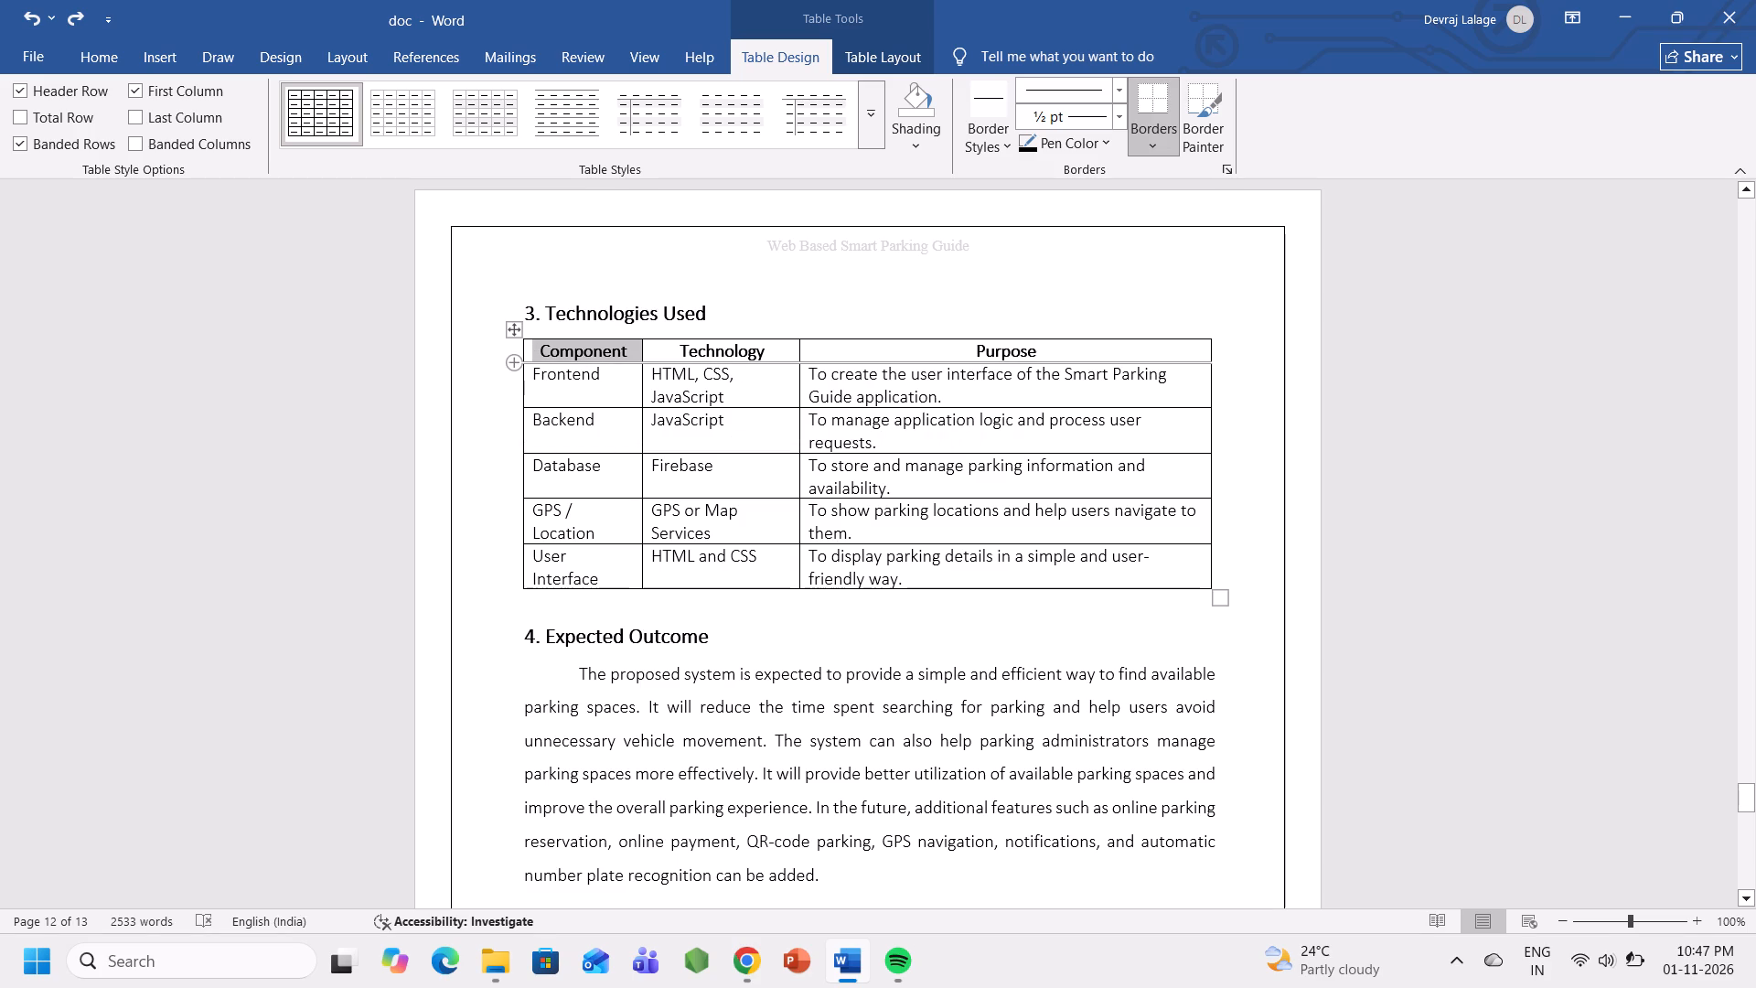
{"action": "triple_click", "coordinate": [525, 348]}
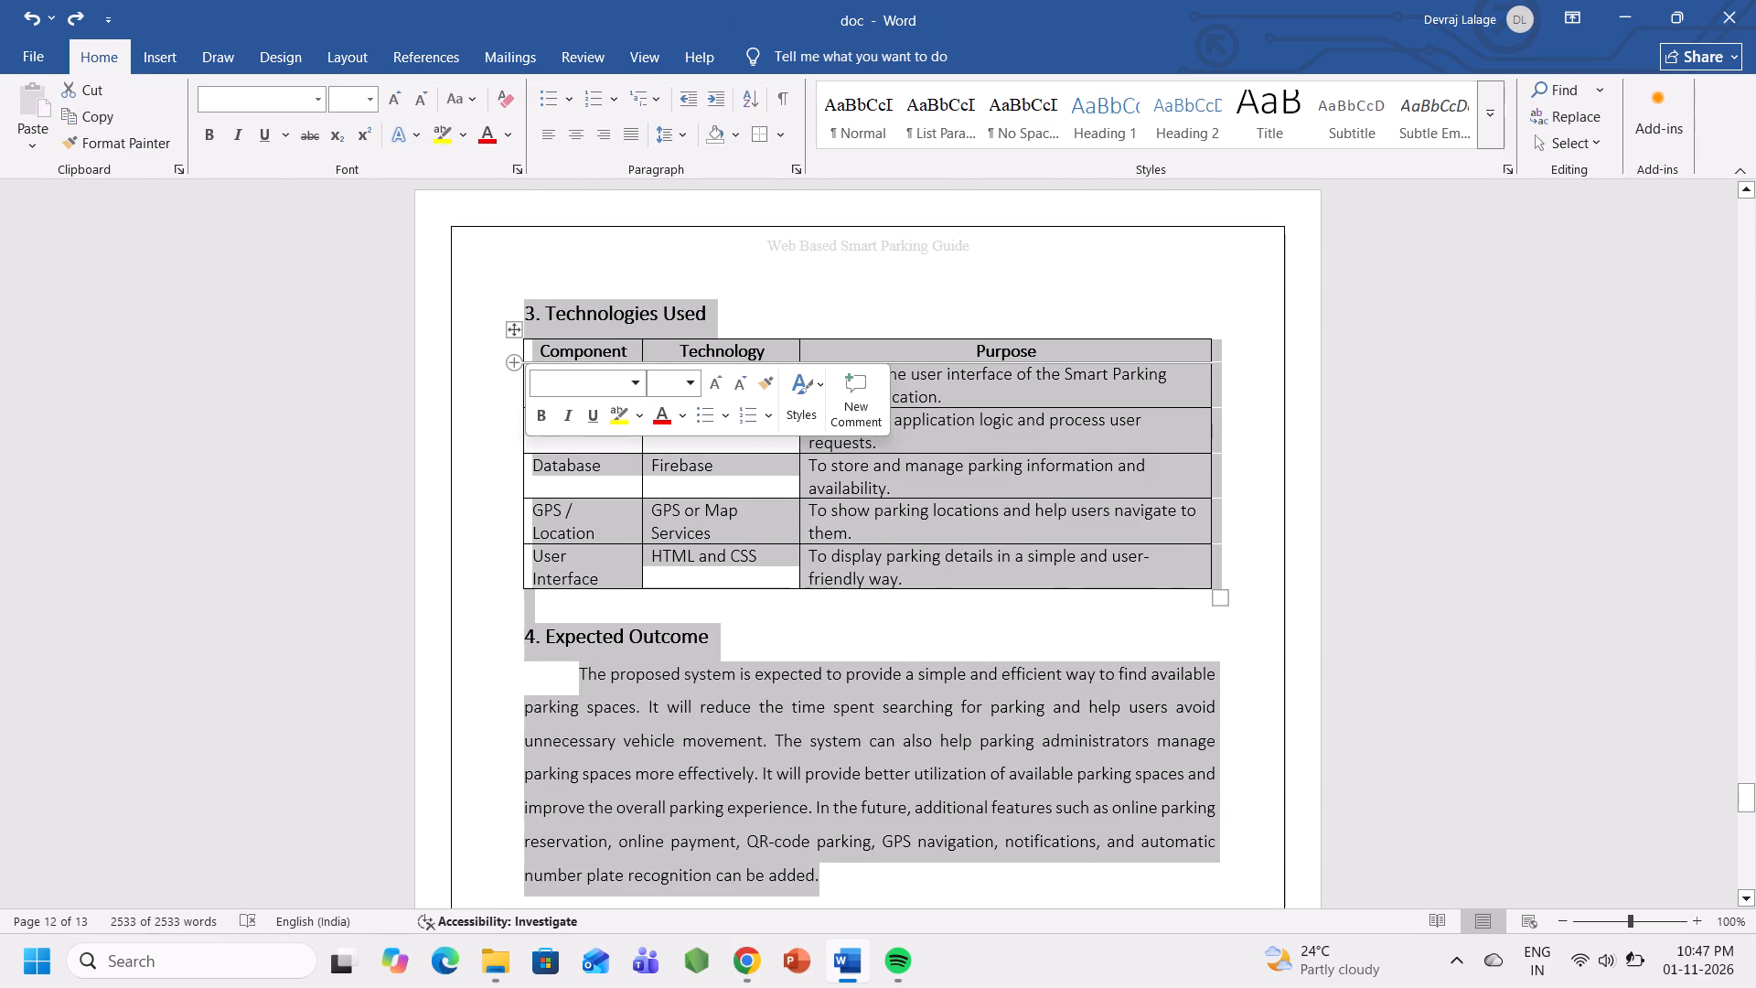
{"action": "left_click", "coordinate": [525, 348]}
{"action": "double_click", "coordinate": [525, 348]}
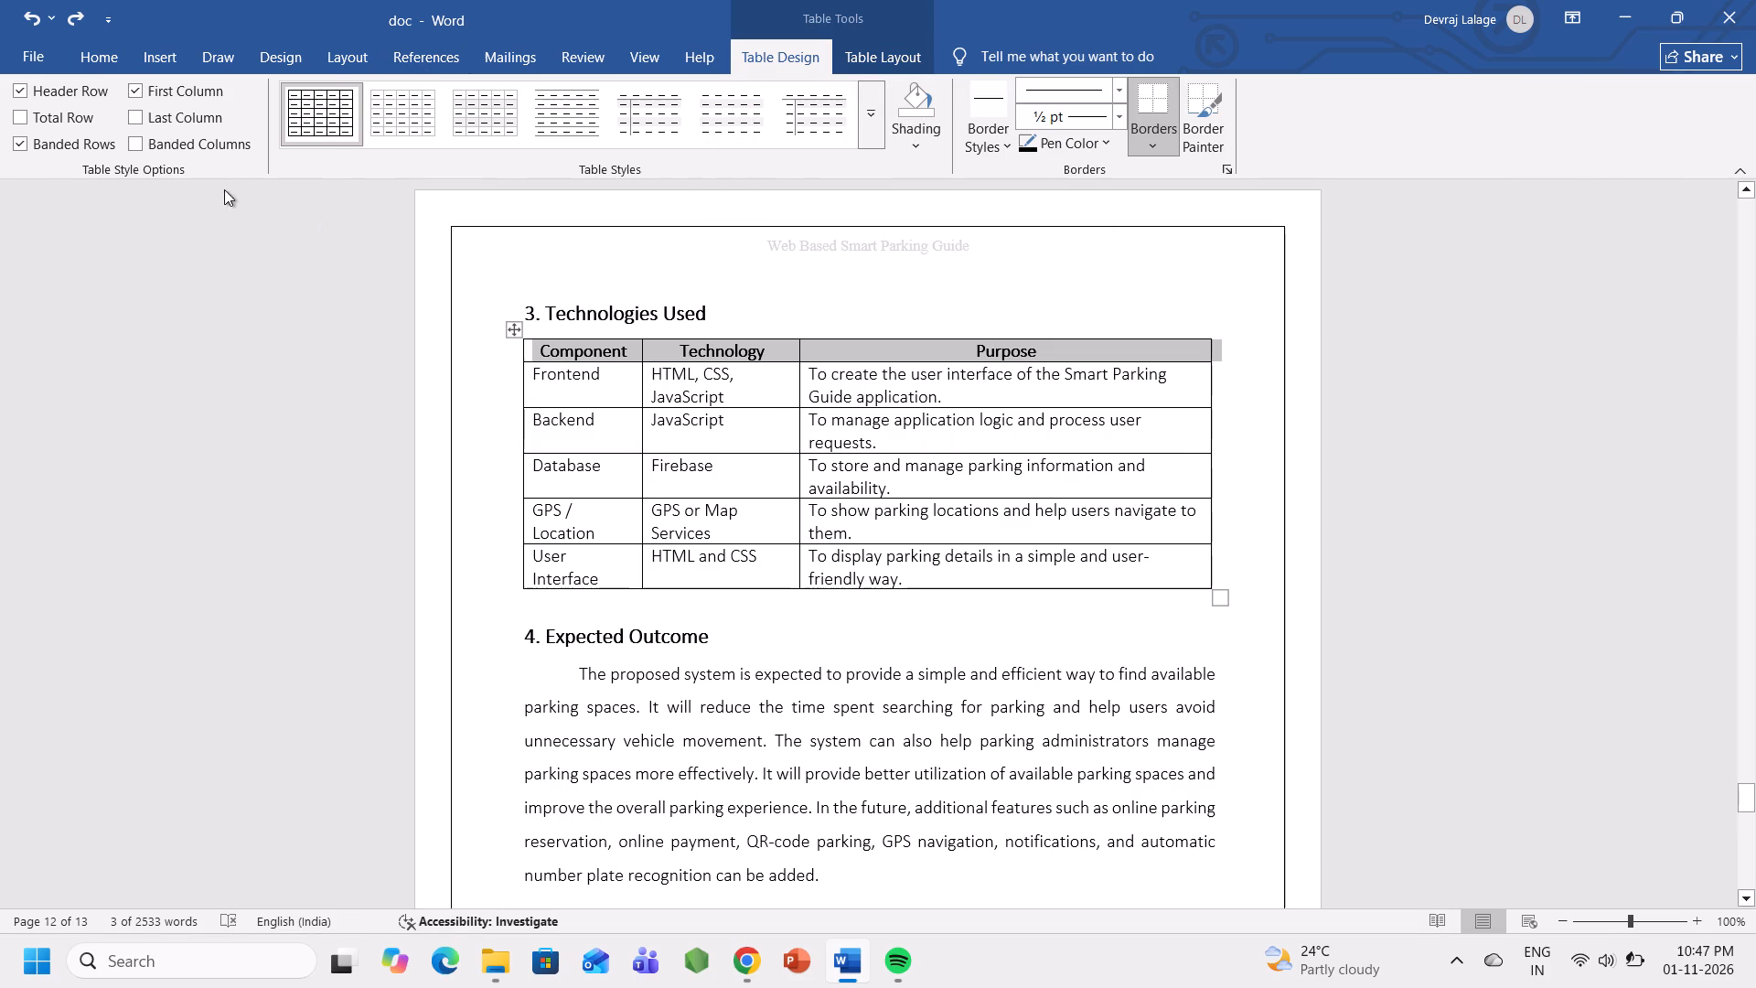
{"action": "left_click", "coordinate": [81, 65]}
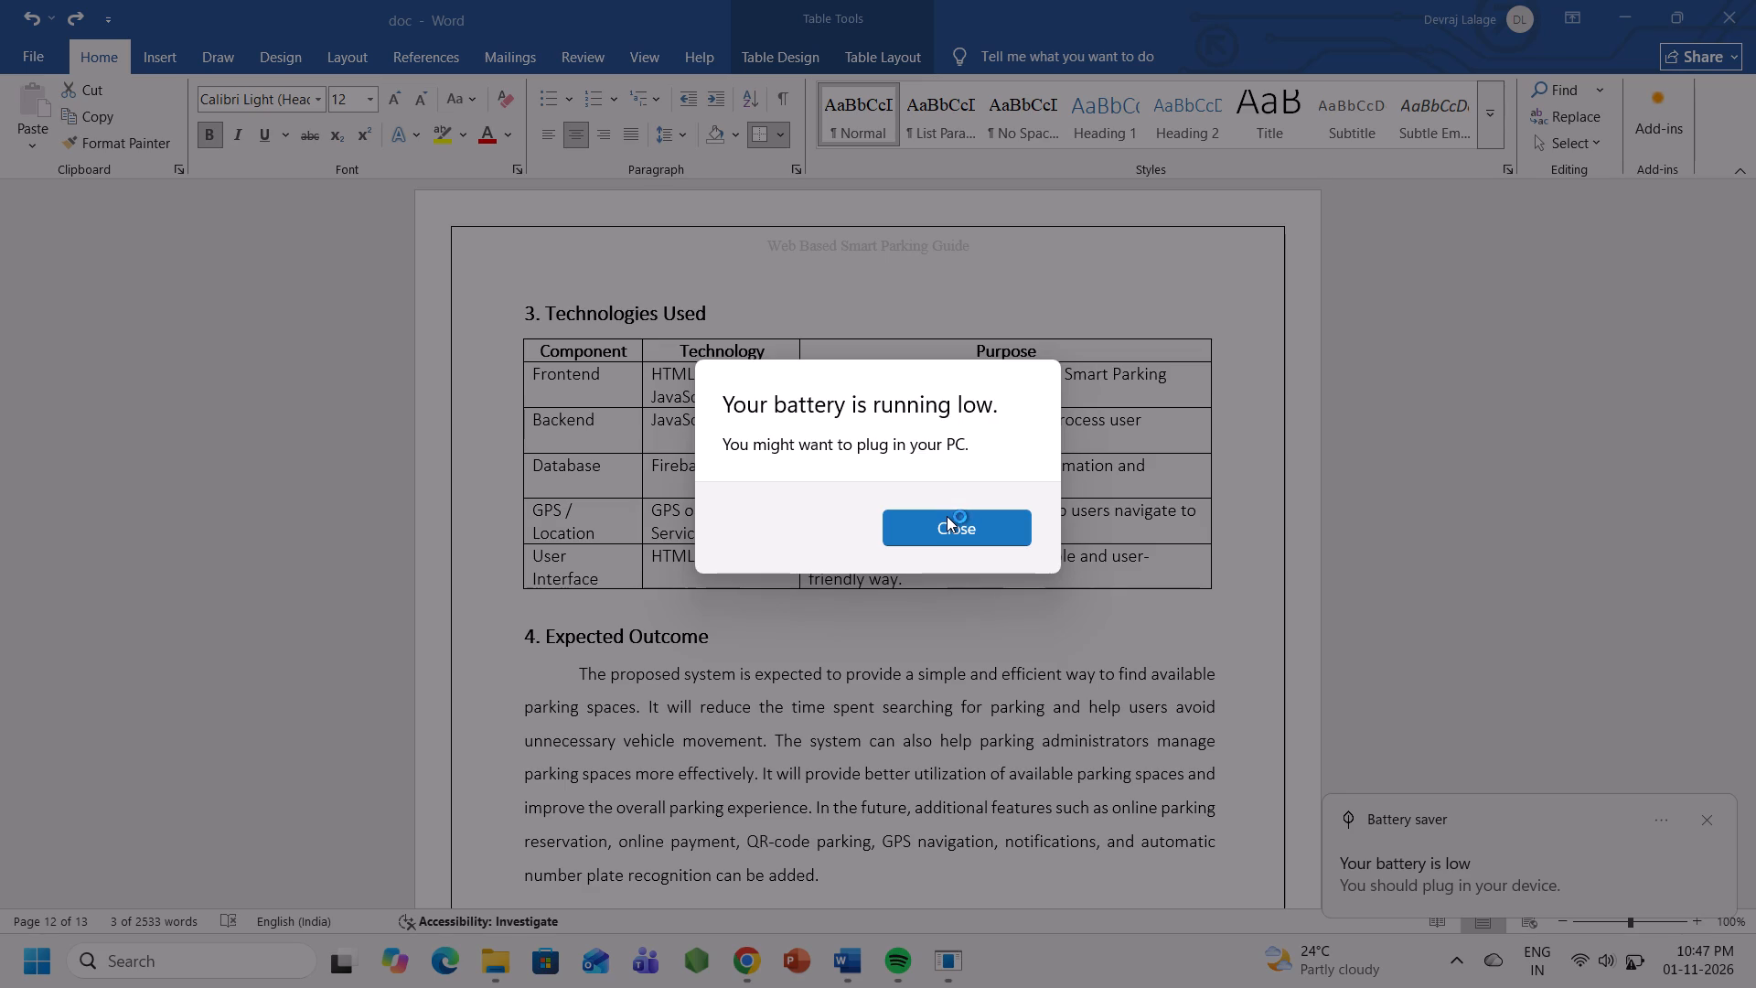
Dismiss the low-battery notice to return to the report.
{"action": "left_click", "coordinate": [947, 516]}
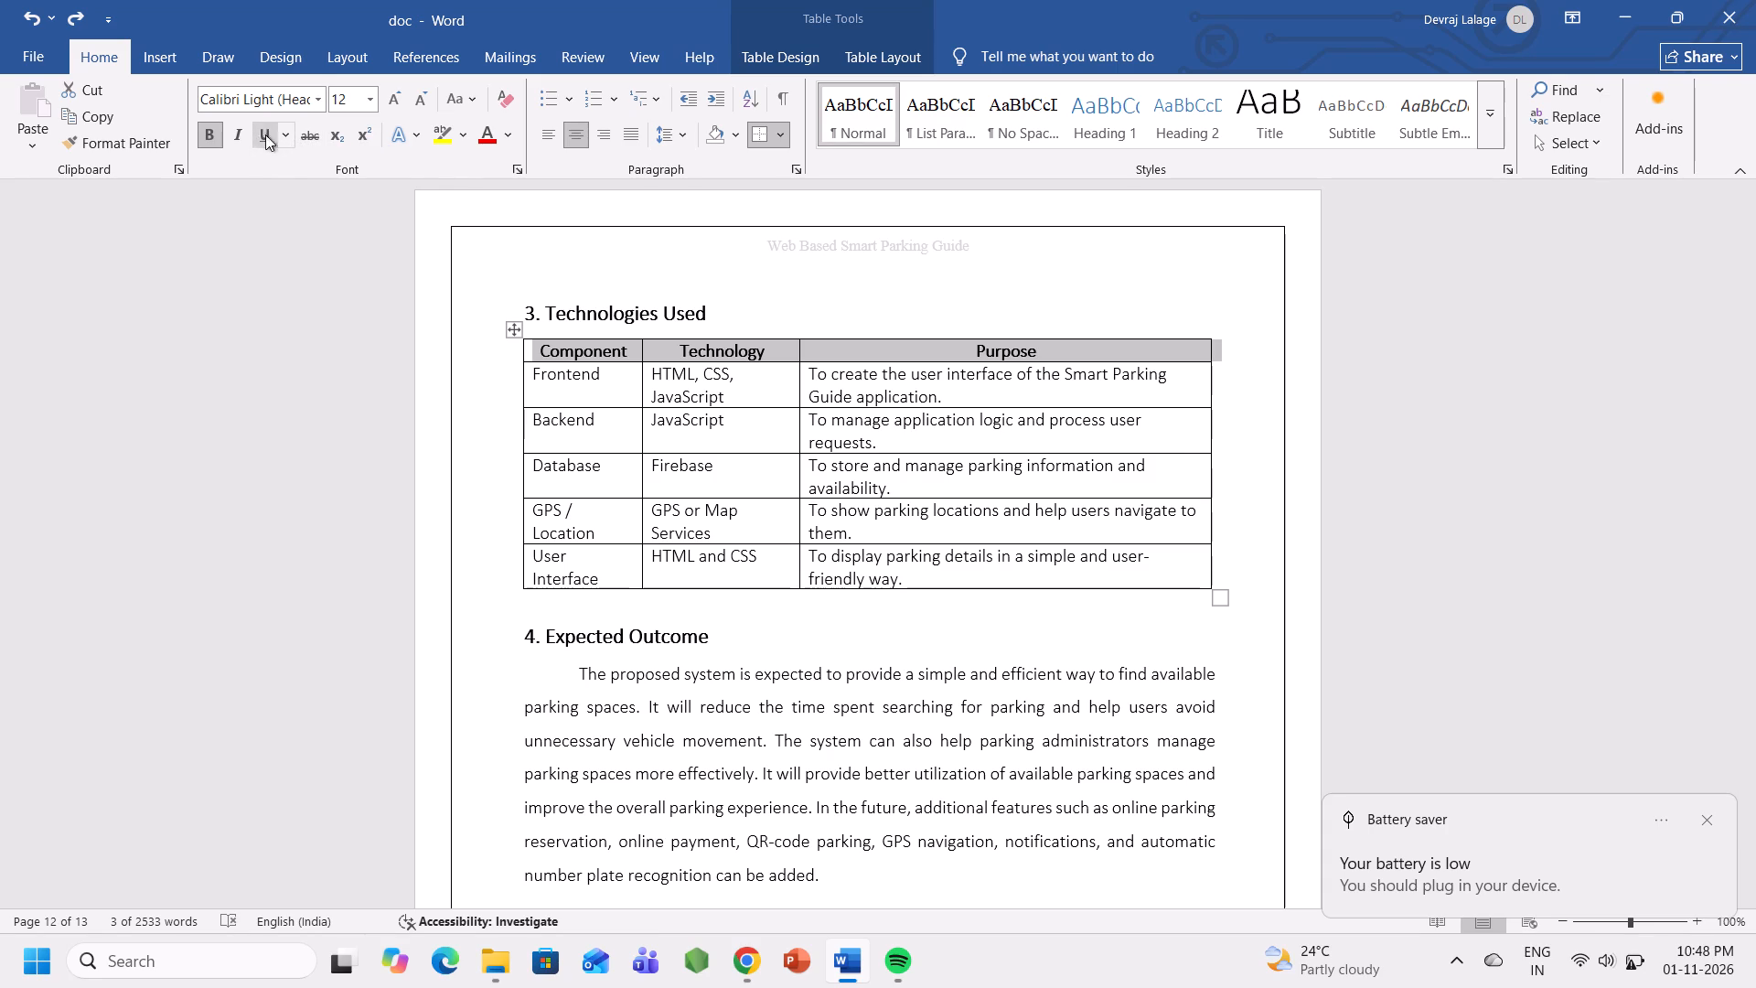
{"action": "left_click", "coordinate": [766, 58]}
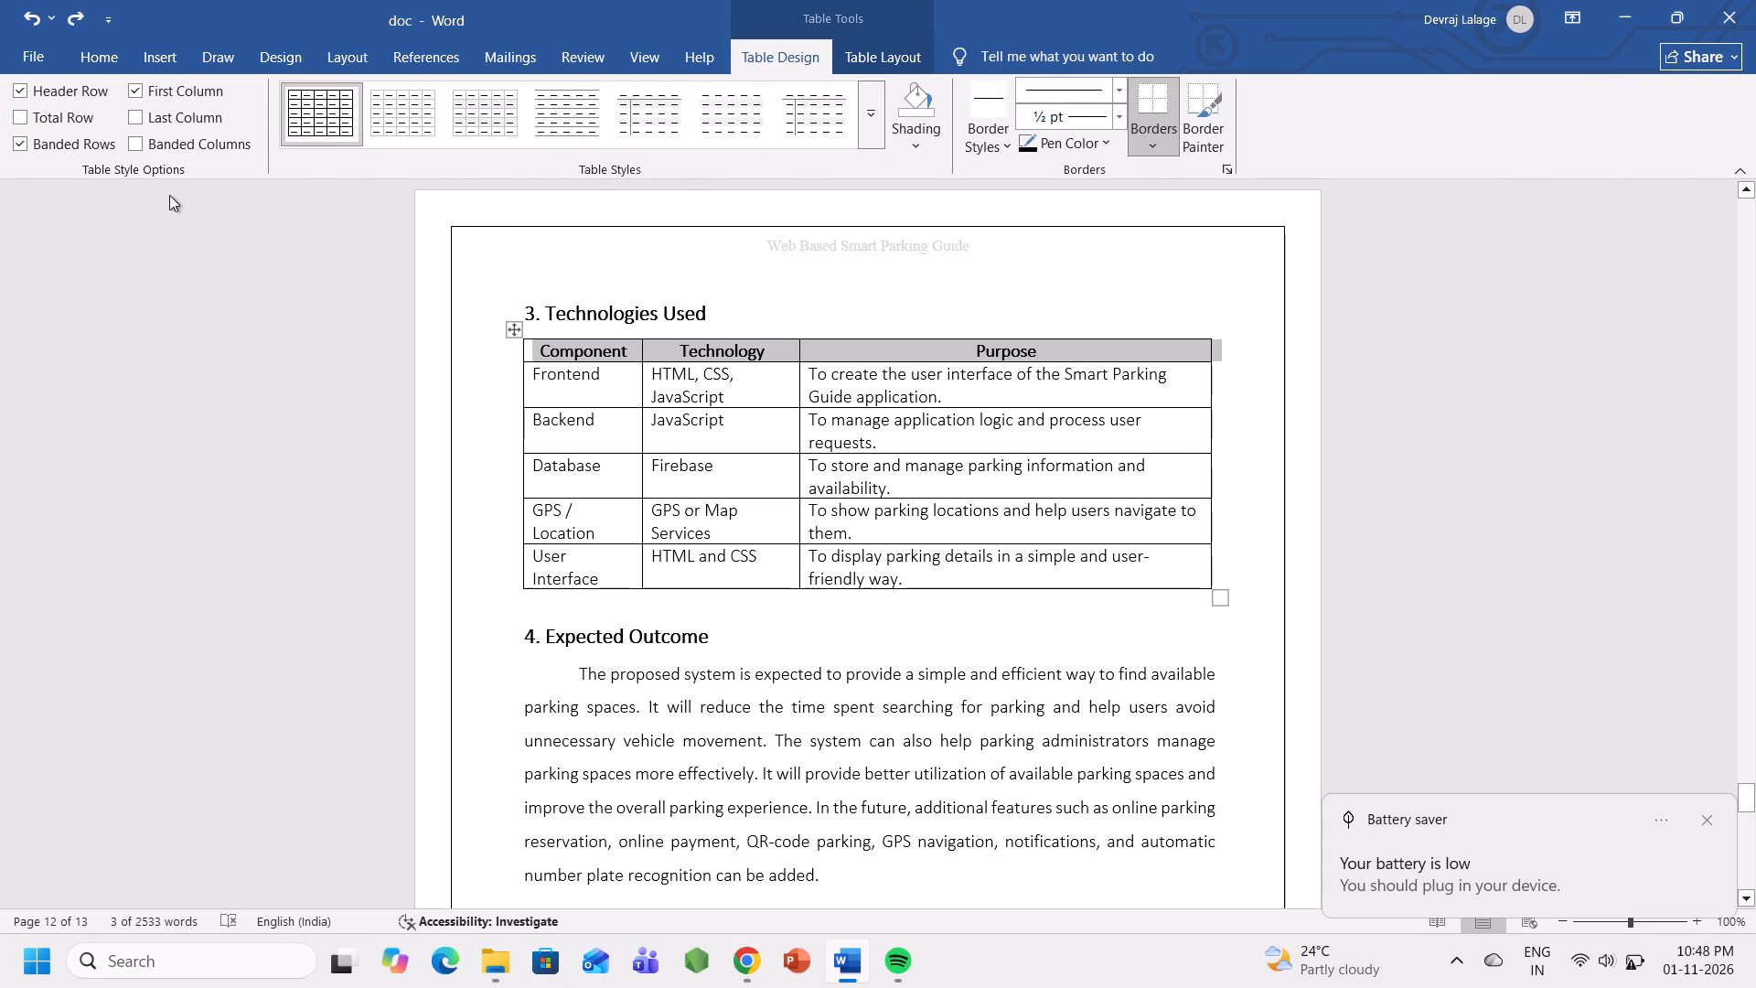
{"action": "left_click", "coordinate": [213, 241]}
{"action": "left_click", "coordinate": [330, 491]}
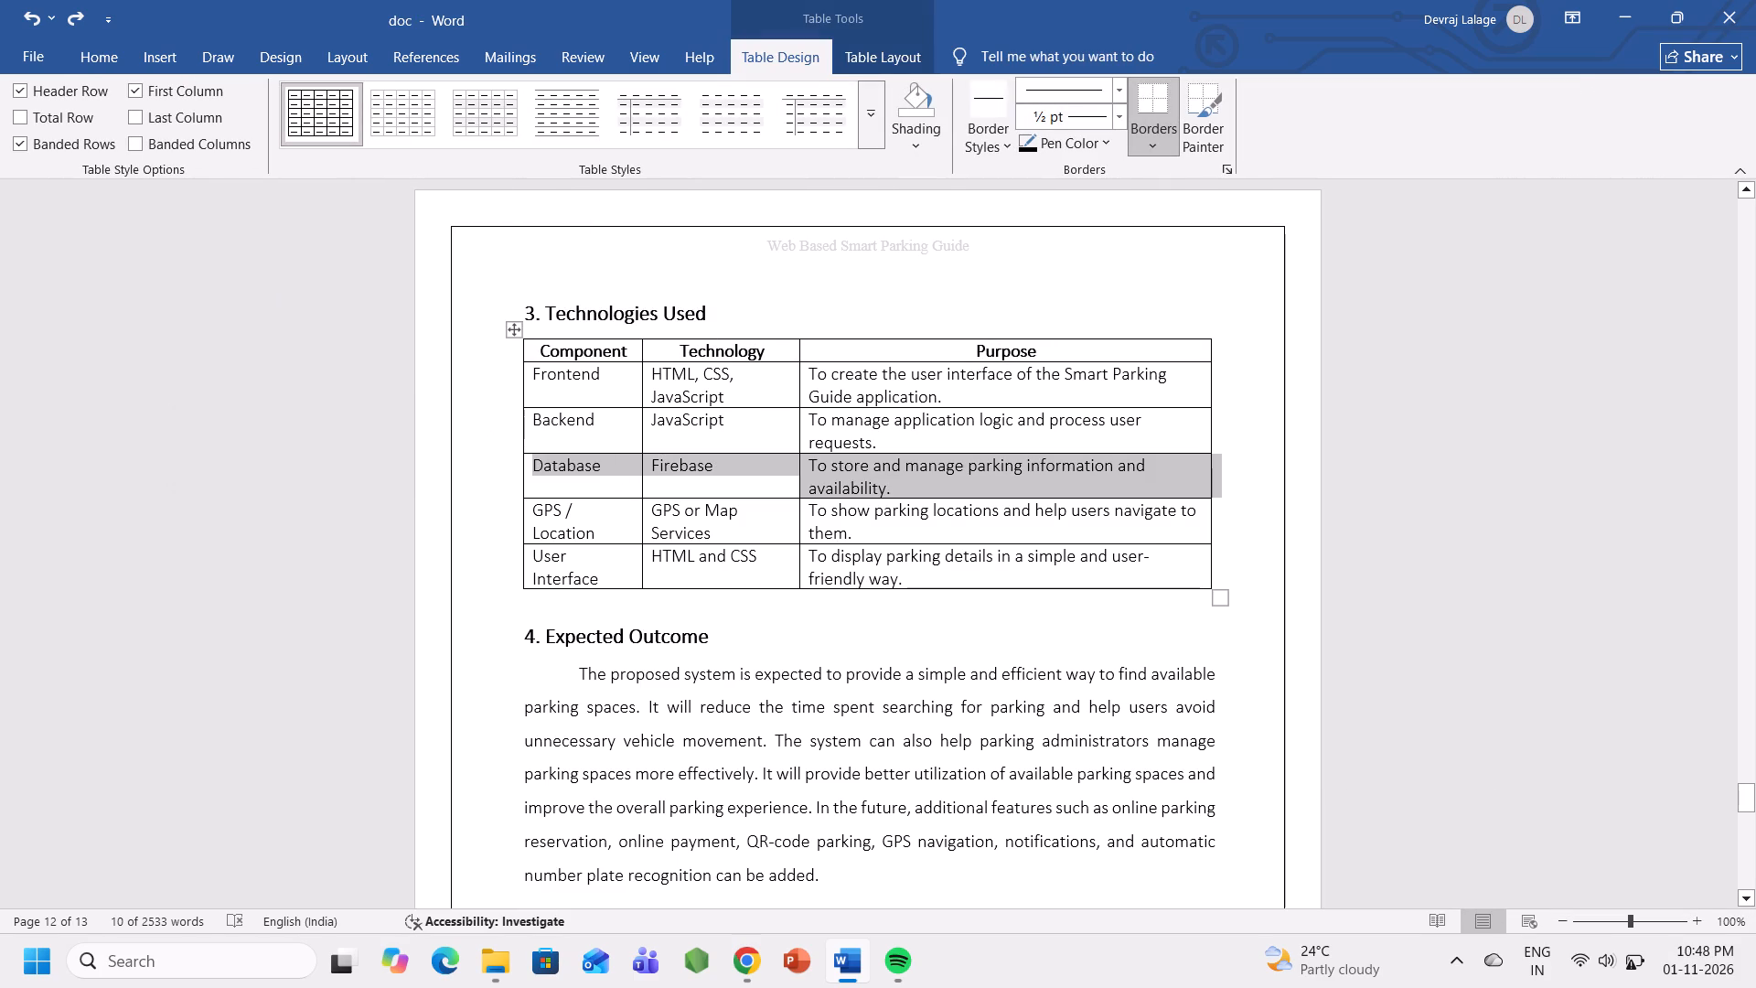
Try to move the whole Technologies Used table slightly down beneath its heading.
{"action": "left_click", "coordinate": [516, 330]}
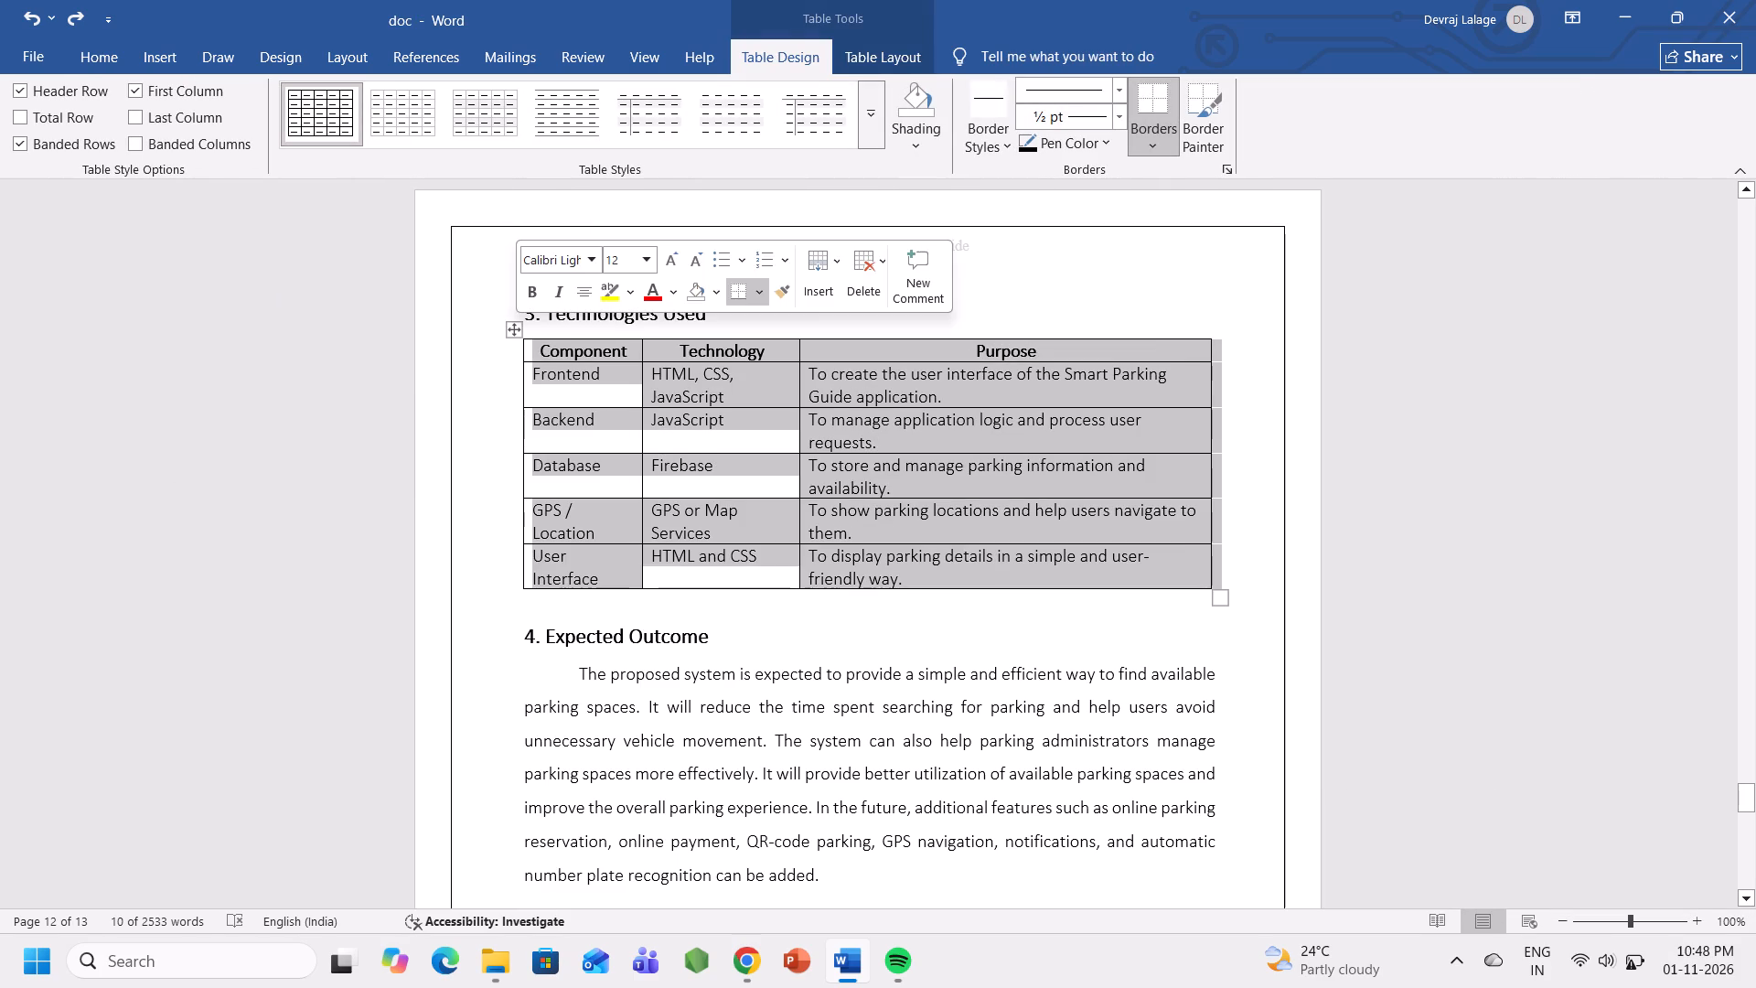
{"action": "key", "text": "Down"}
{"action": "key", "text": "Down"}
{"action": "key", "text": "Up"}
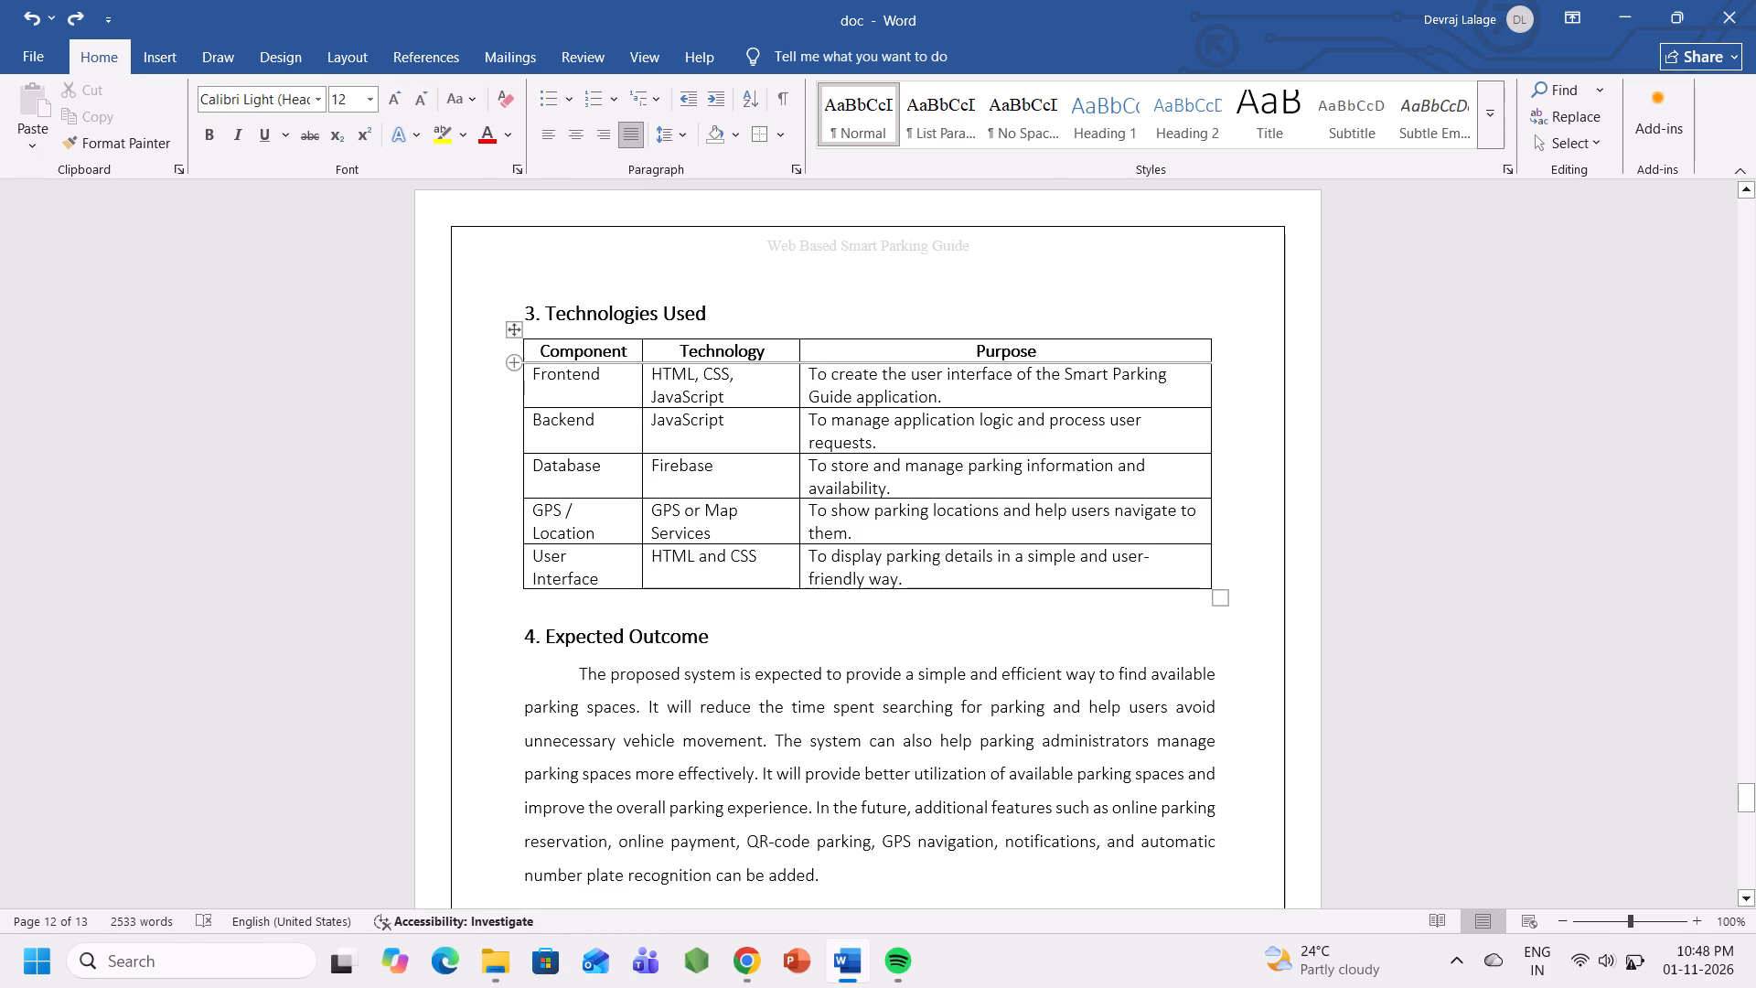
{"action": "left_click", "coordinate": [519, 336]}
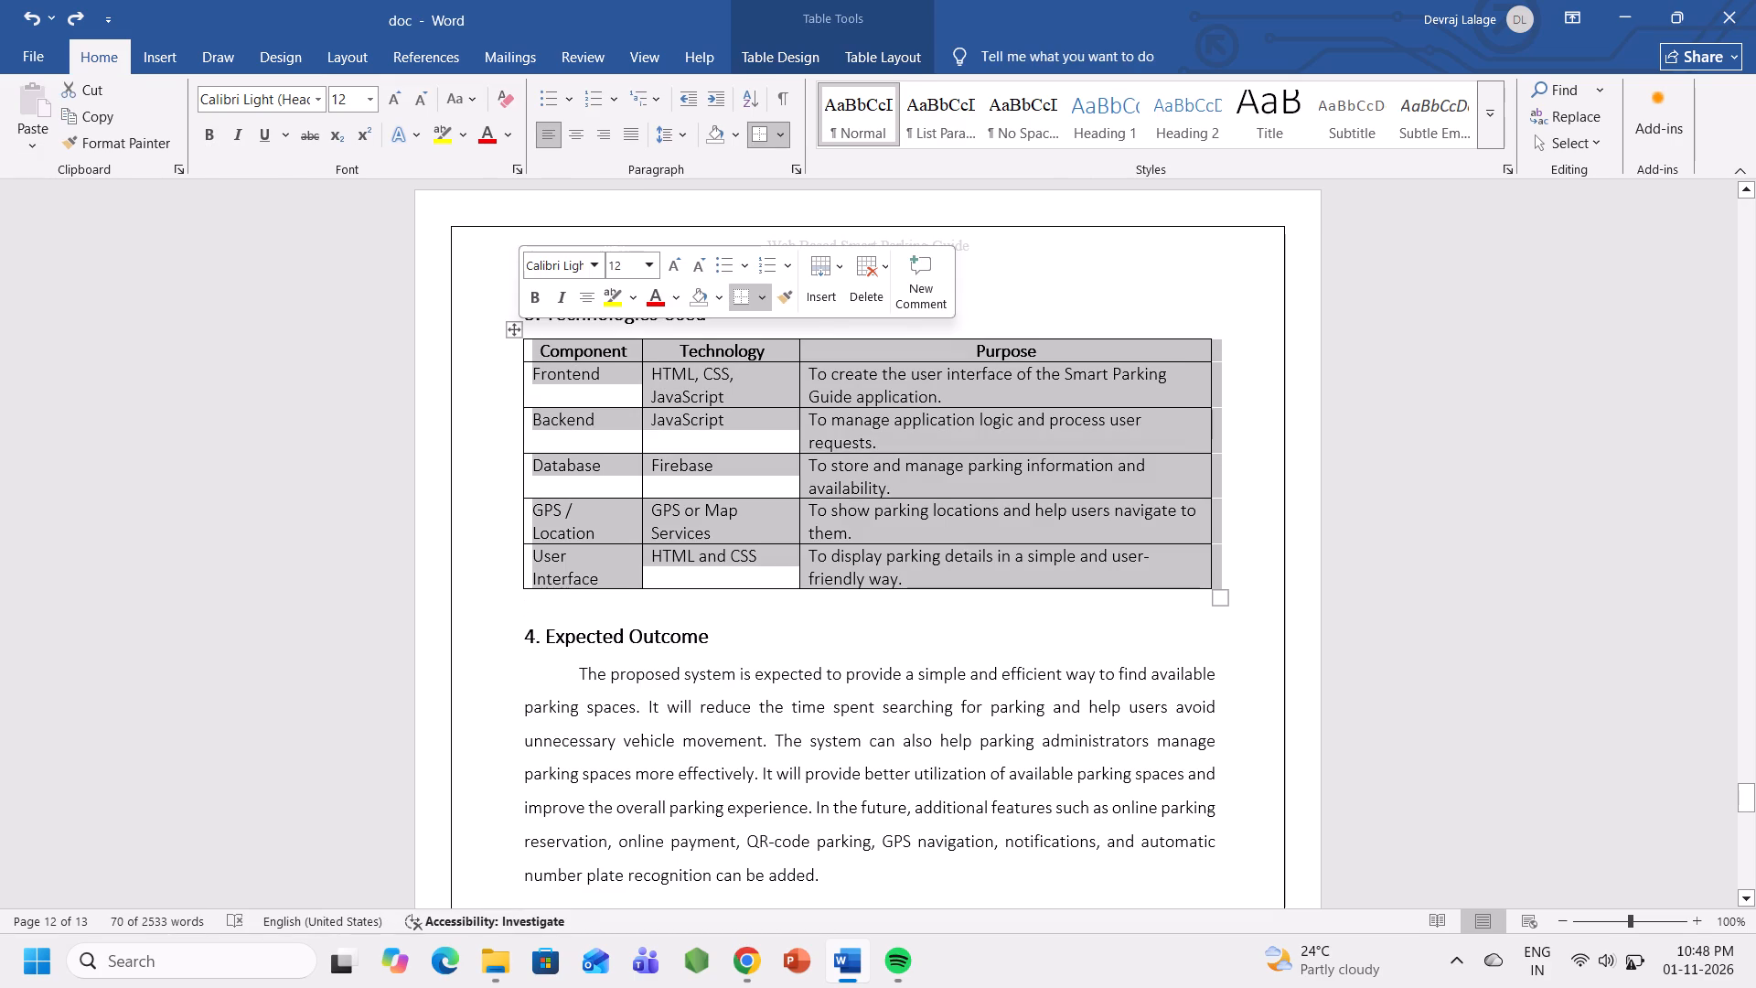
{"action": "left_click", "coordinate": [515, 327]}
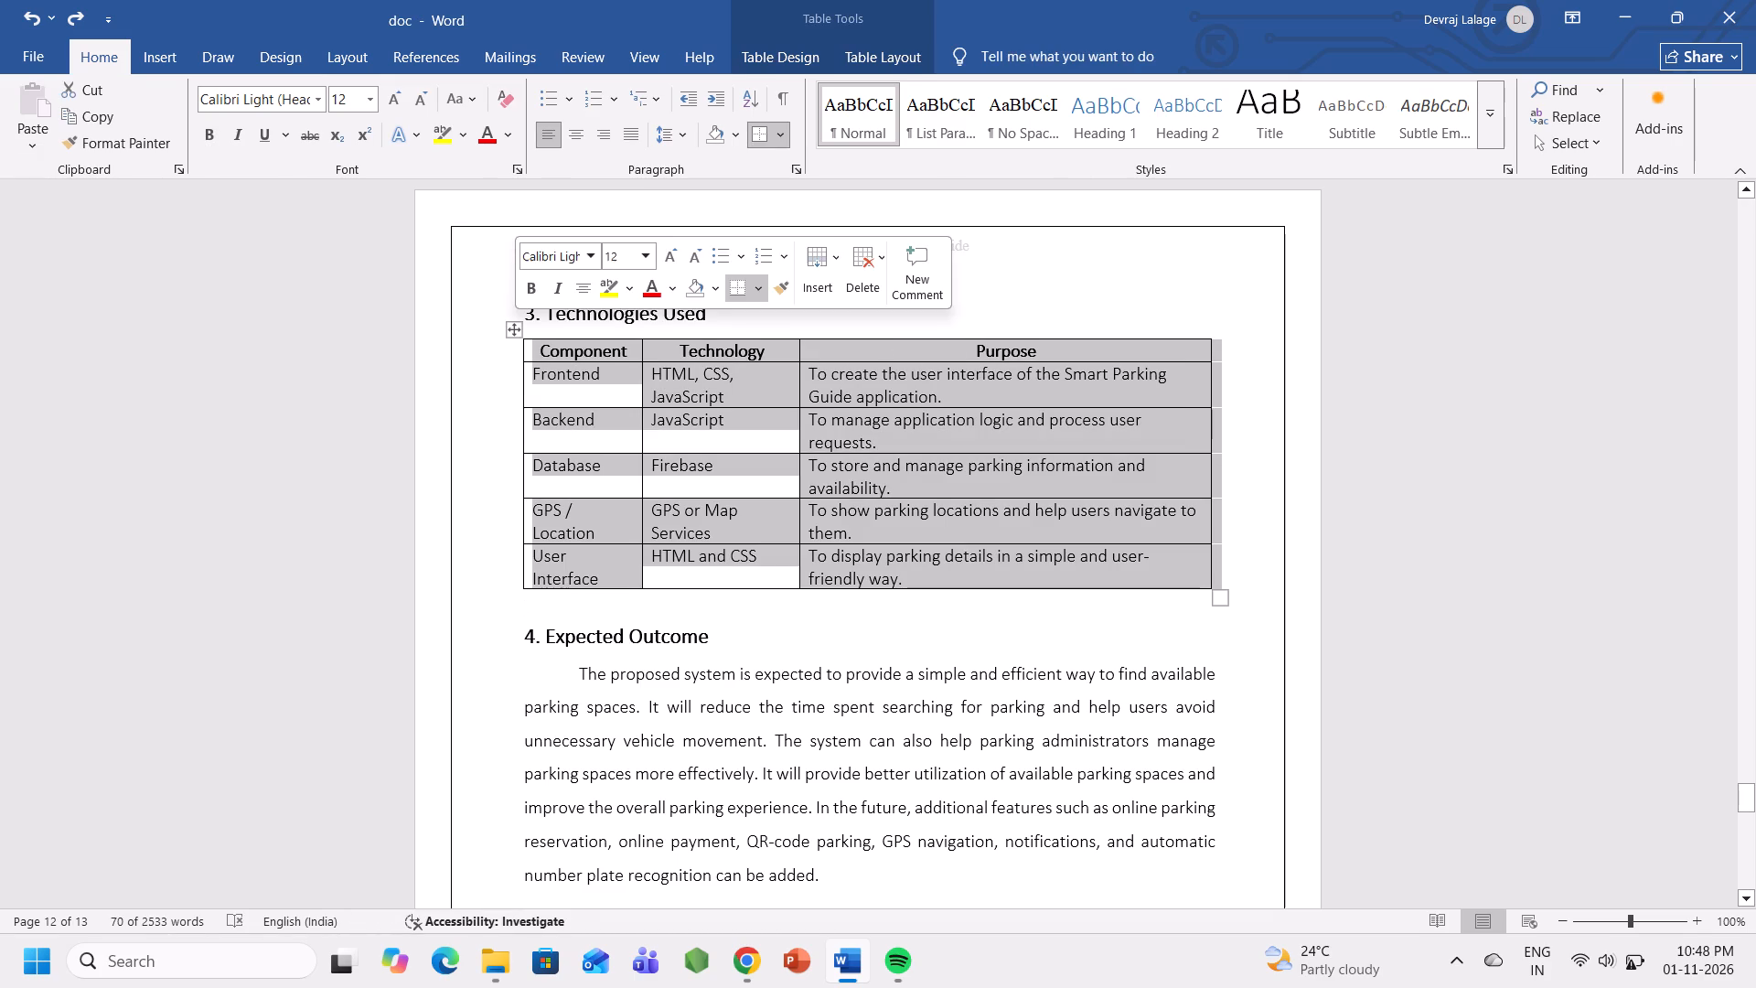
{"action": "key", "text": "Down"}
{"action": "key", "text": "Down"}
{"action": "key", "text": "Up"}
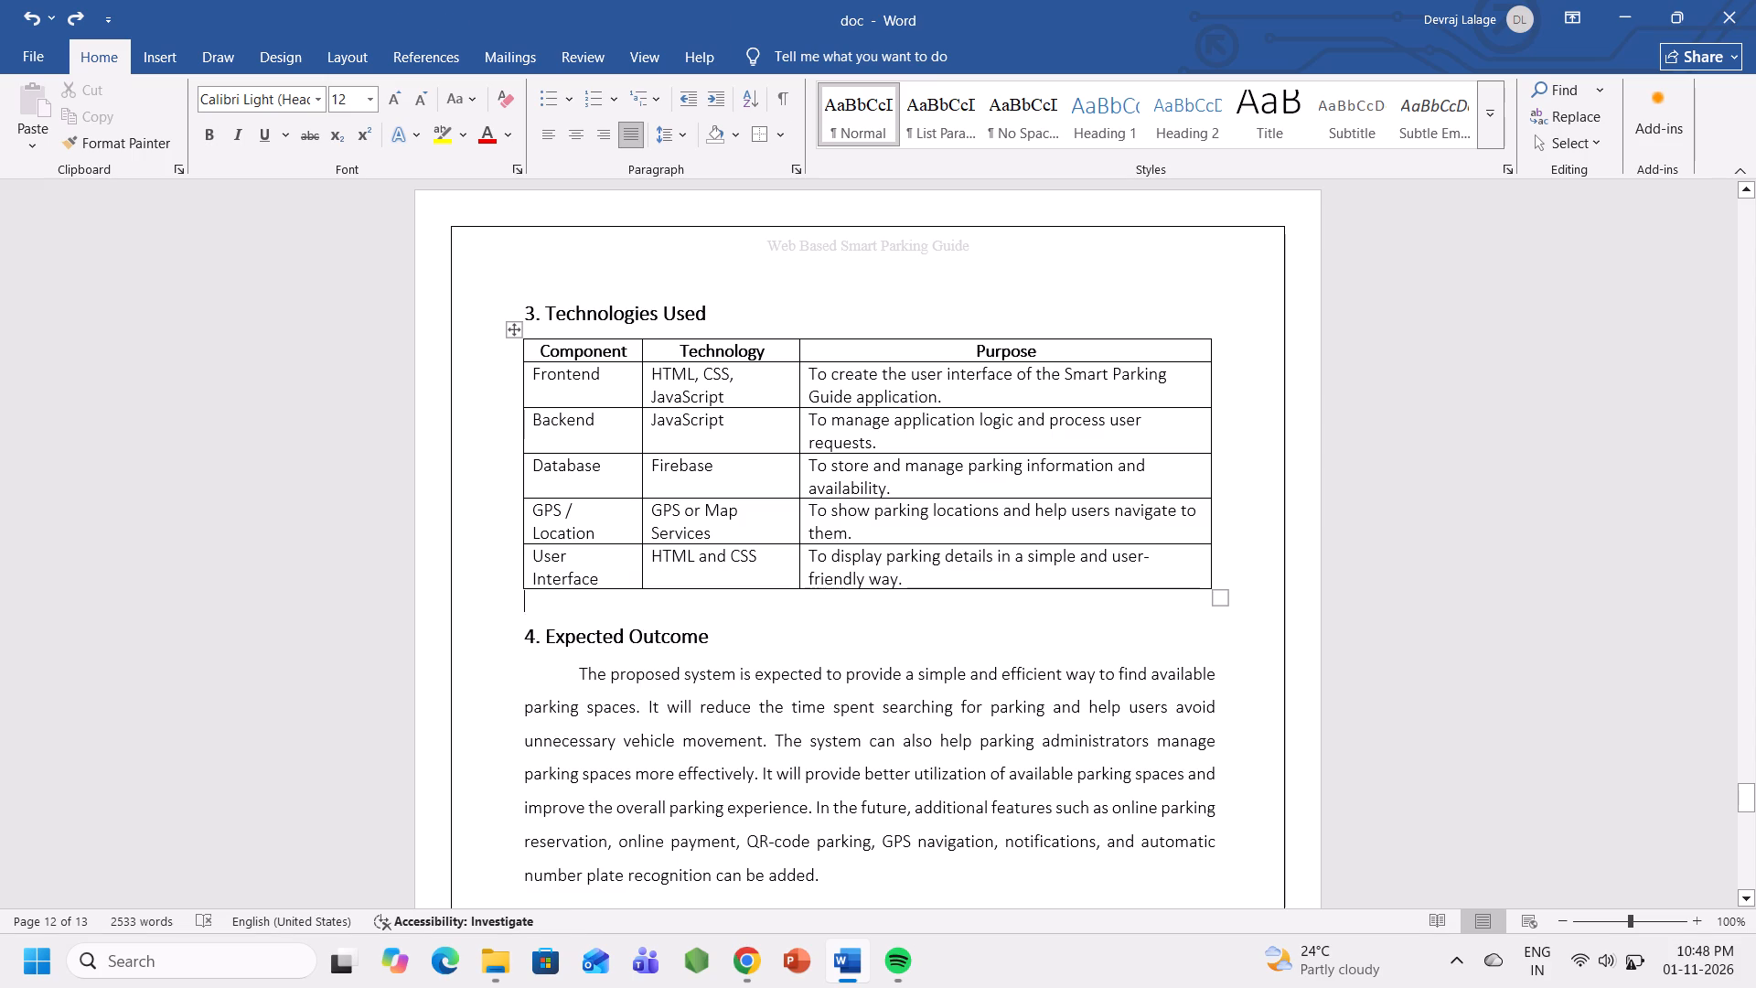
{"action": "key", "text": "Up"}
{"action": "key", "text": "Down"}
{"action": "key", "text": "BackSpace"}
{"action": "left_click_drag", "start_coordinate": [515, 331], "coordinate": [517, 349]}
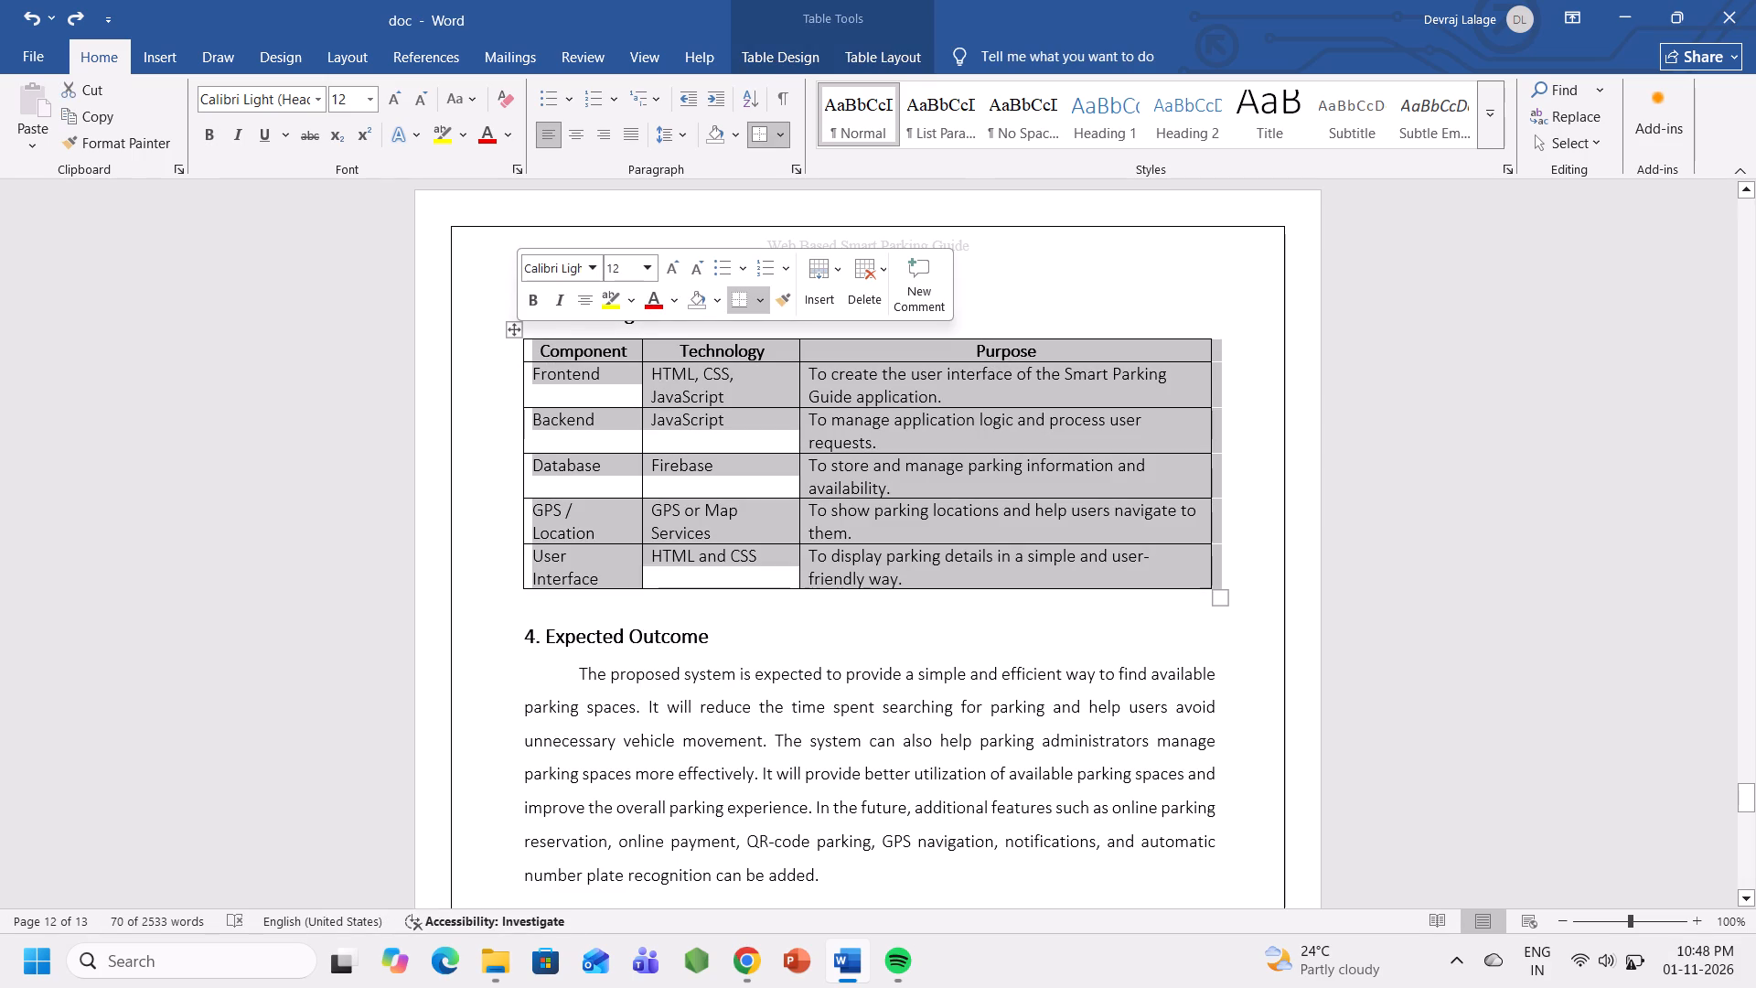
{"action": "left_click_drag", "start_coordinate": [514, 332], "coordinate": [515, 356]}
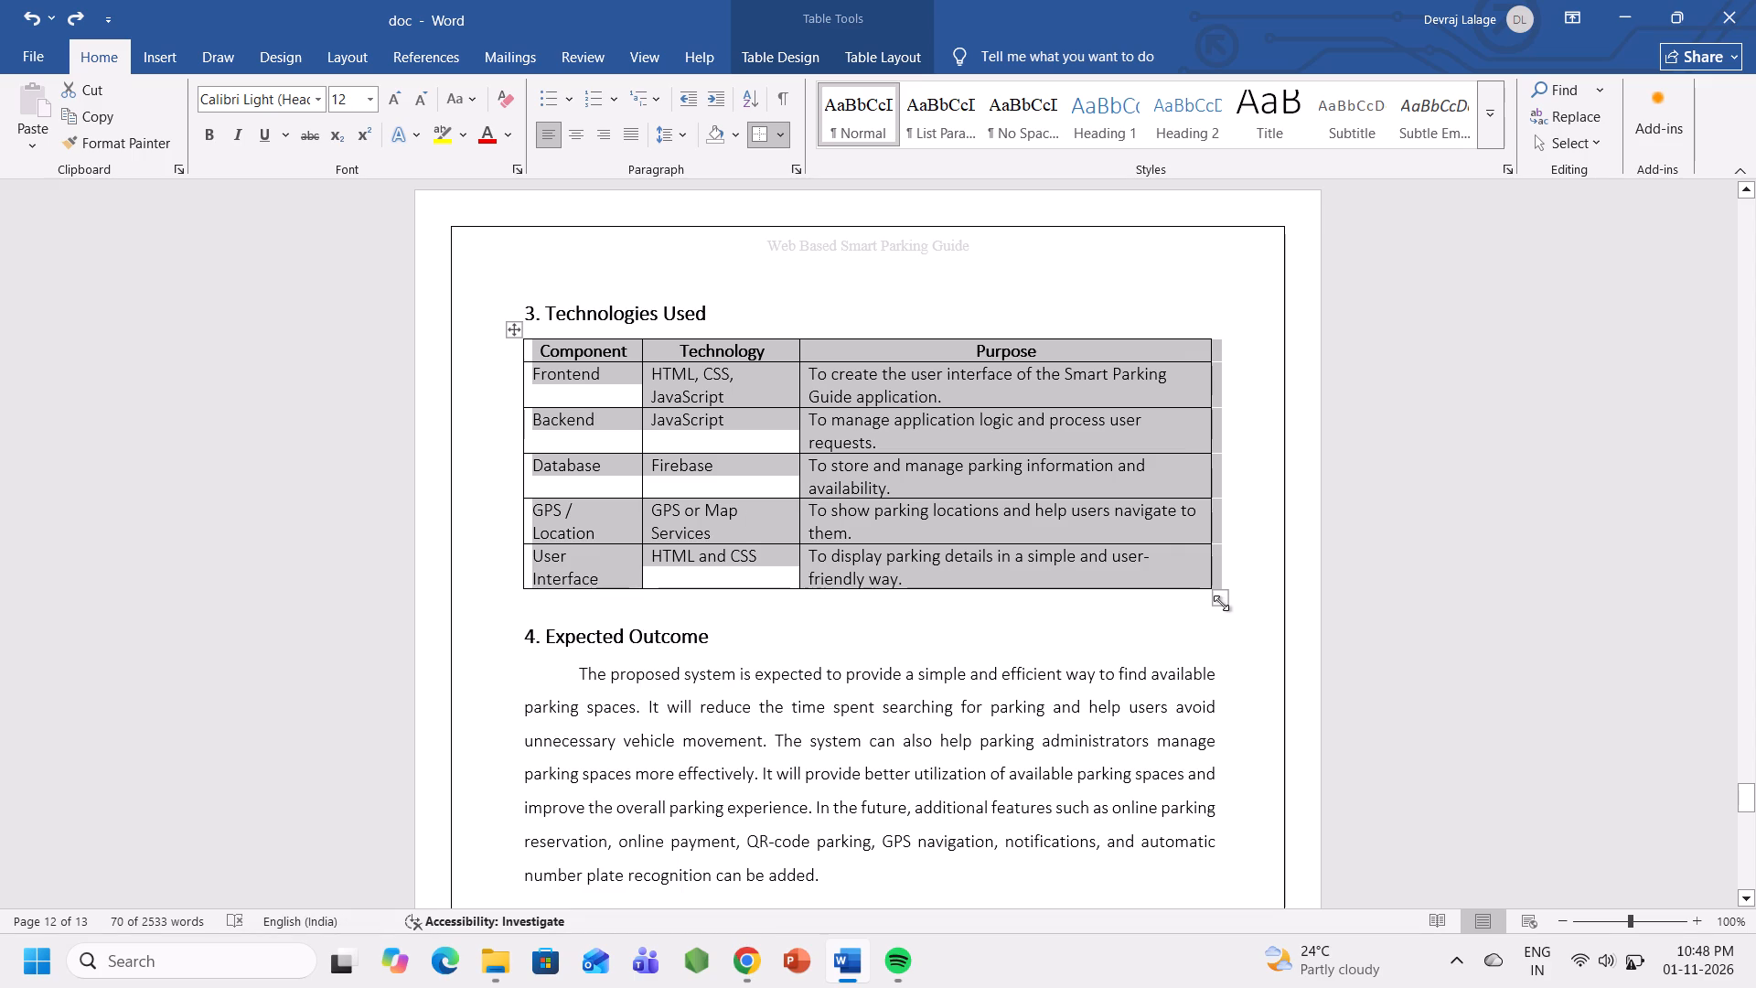
Enlarge the Technologies Used table slightly in width and height from its lower outer corner.
{"action": "left_click_drag", "start_coordinate": [1221, 602], "coordinate": [1223, 612]}
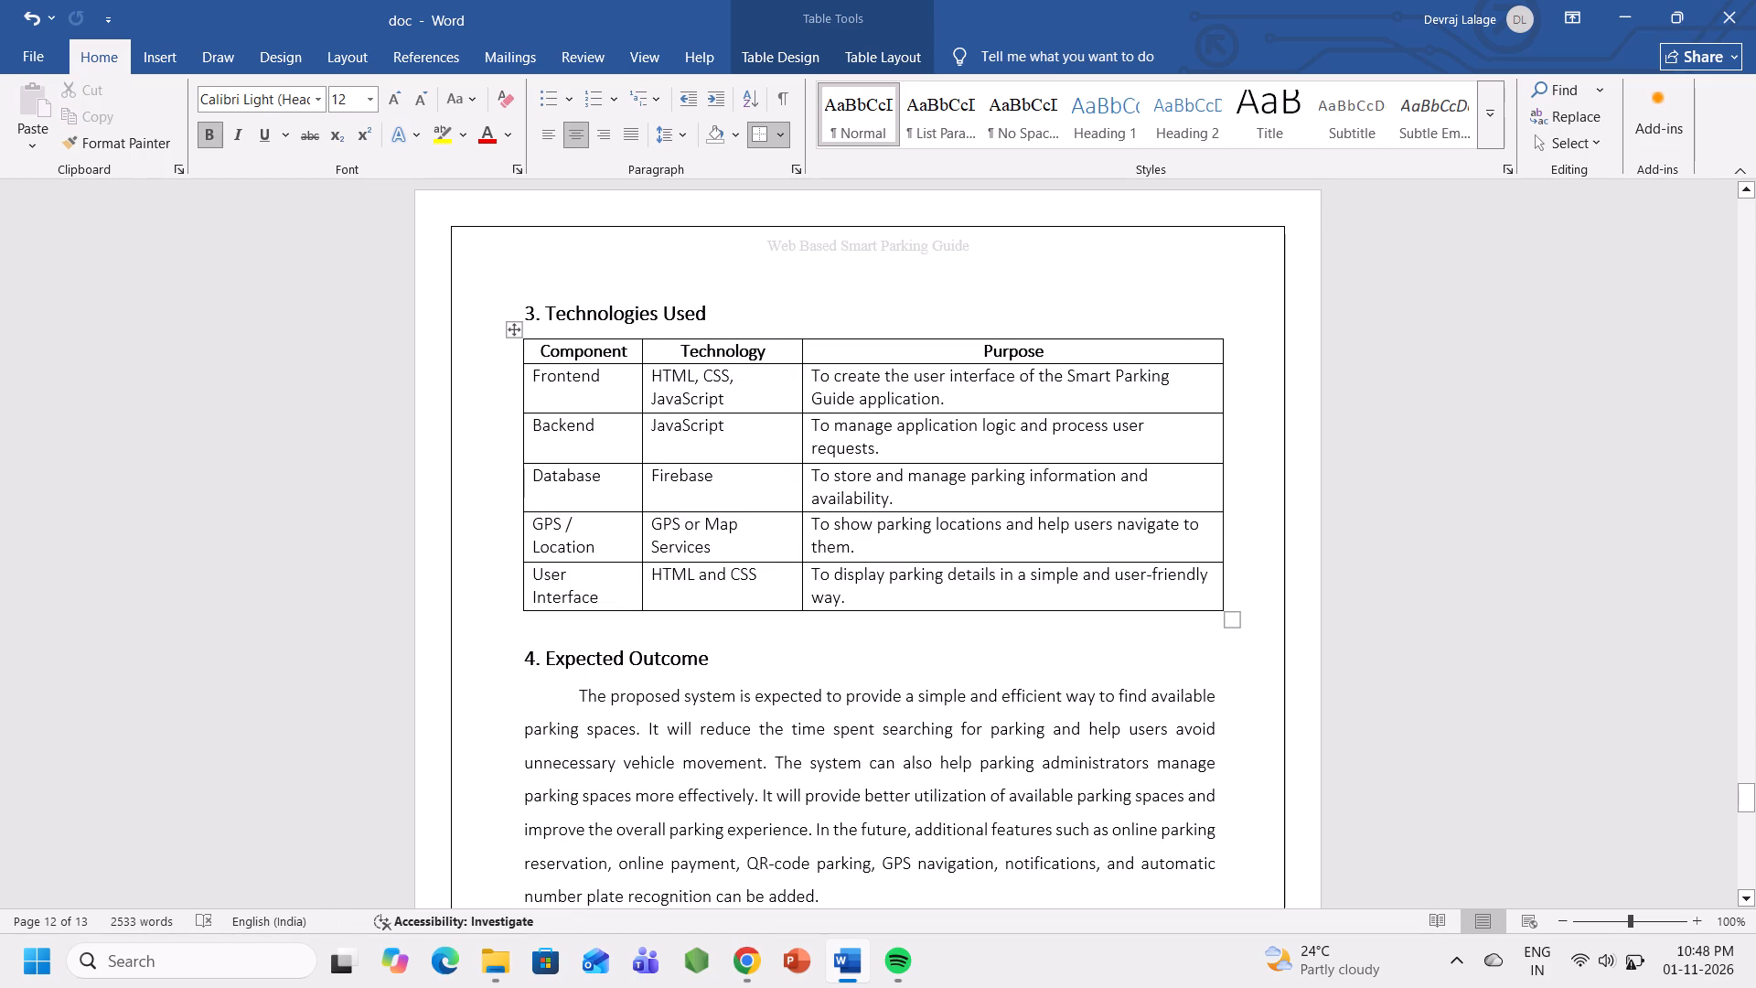
Examine the layout from the resized Technologies Used table through the References page and back.
{"action": "scroll", "coordinate": [997, 655], "scroll_direction": "down", "scroll_amount": 9}
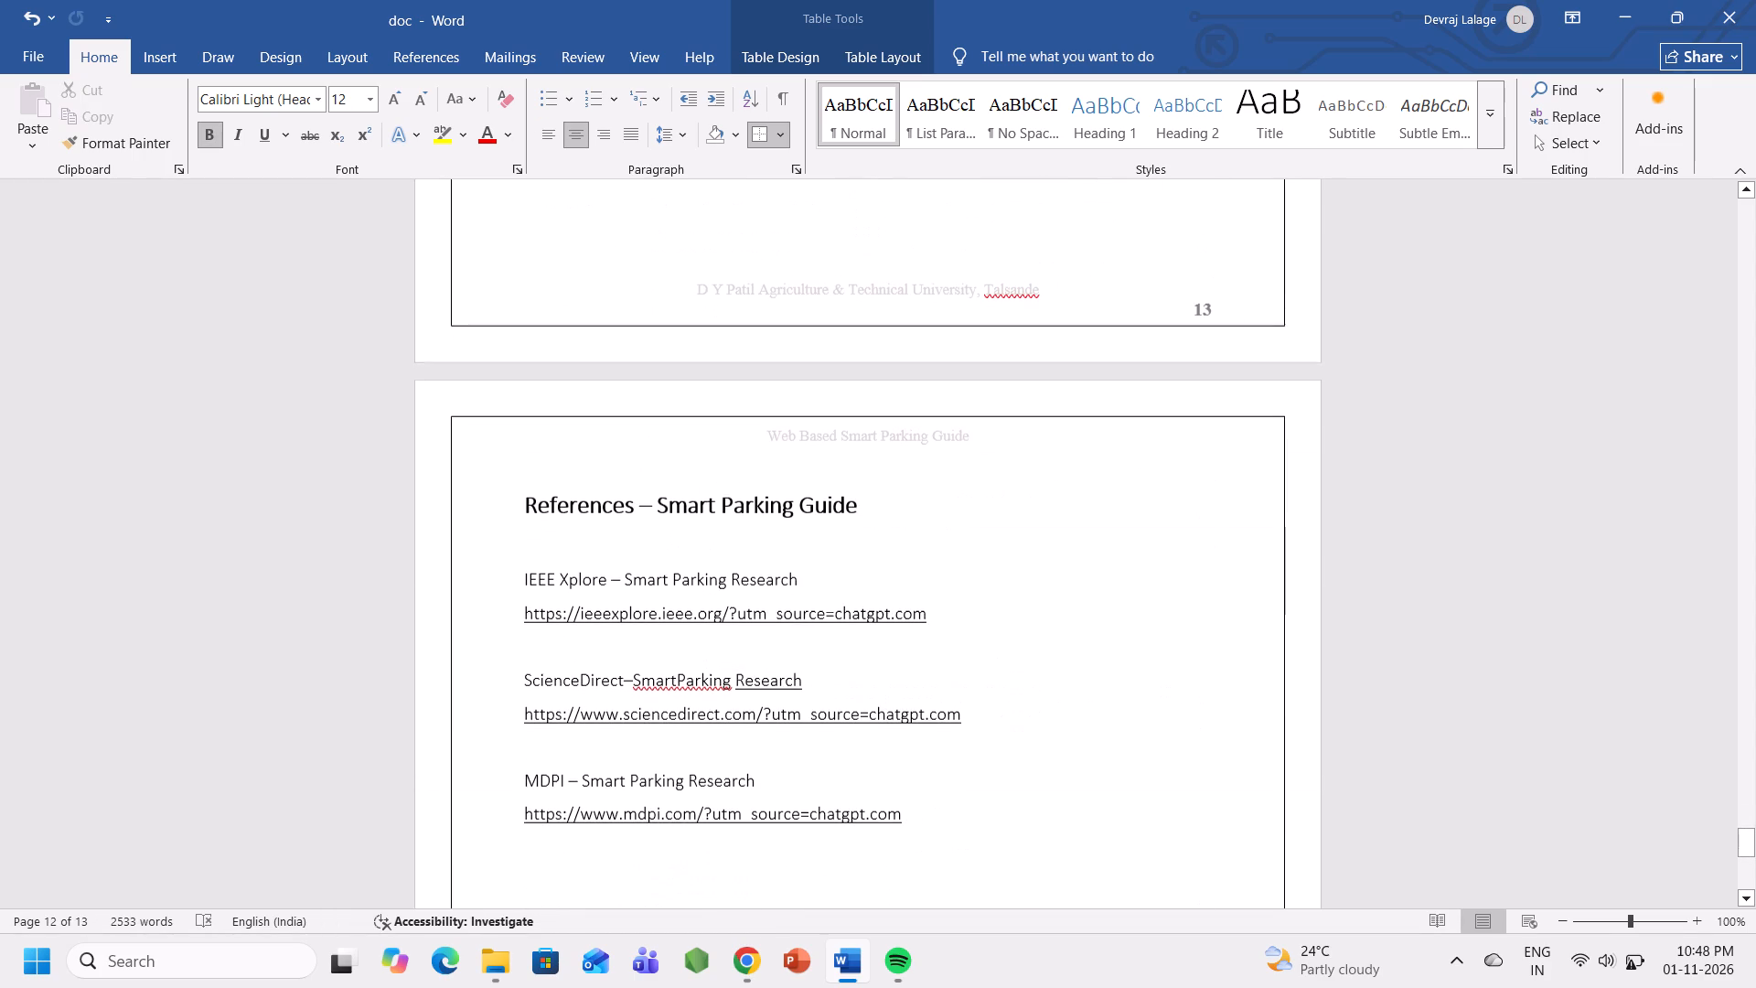
{"action": "scroll", "coordinate": [846, 590], "scroll_direction": "up", "scroll_amount": 9}
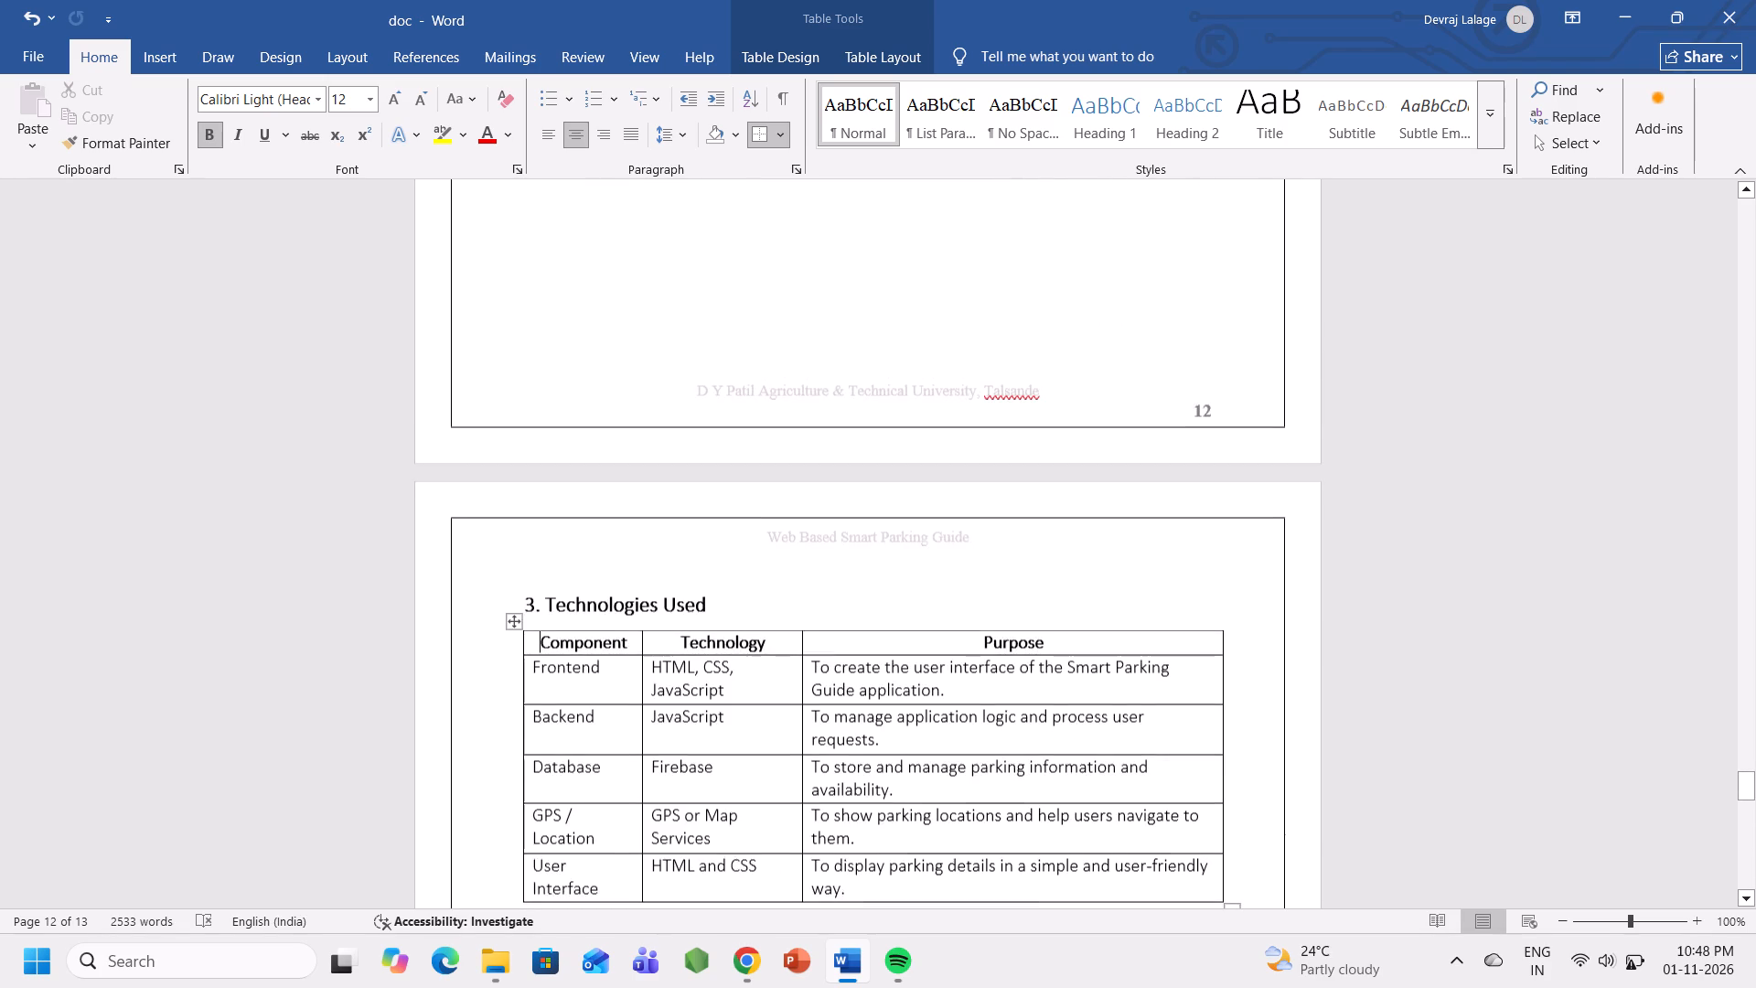
{"action": "scroll", "coordinate": [846, 590], "scroll_direction": "down", "scroll_amount": 5}
{"action": "scroll", "coordinate": [846, 590], "scroll_direction": "up", "scroll_amount": 1}
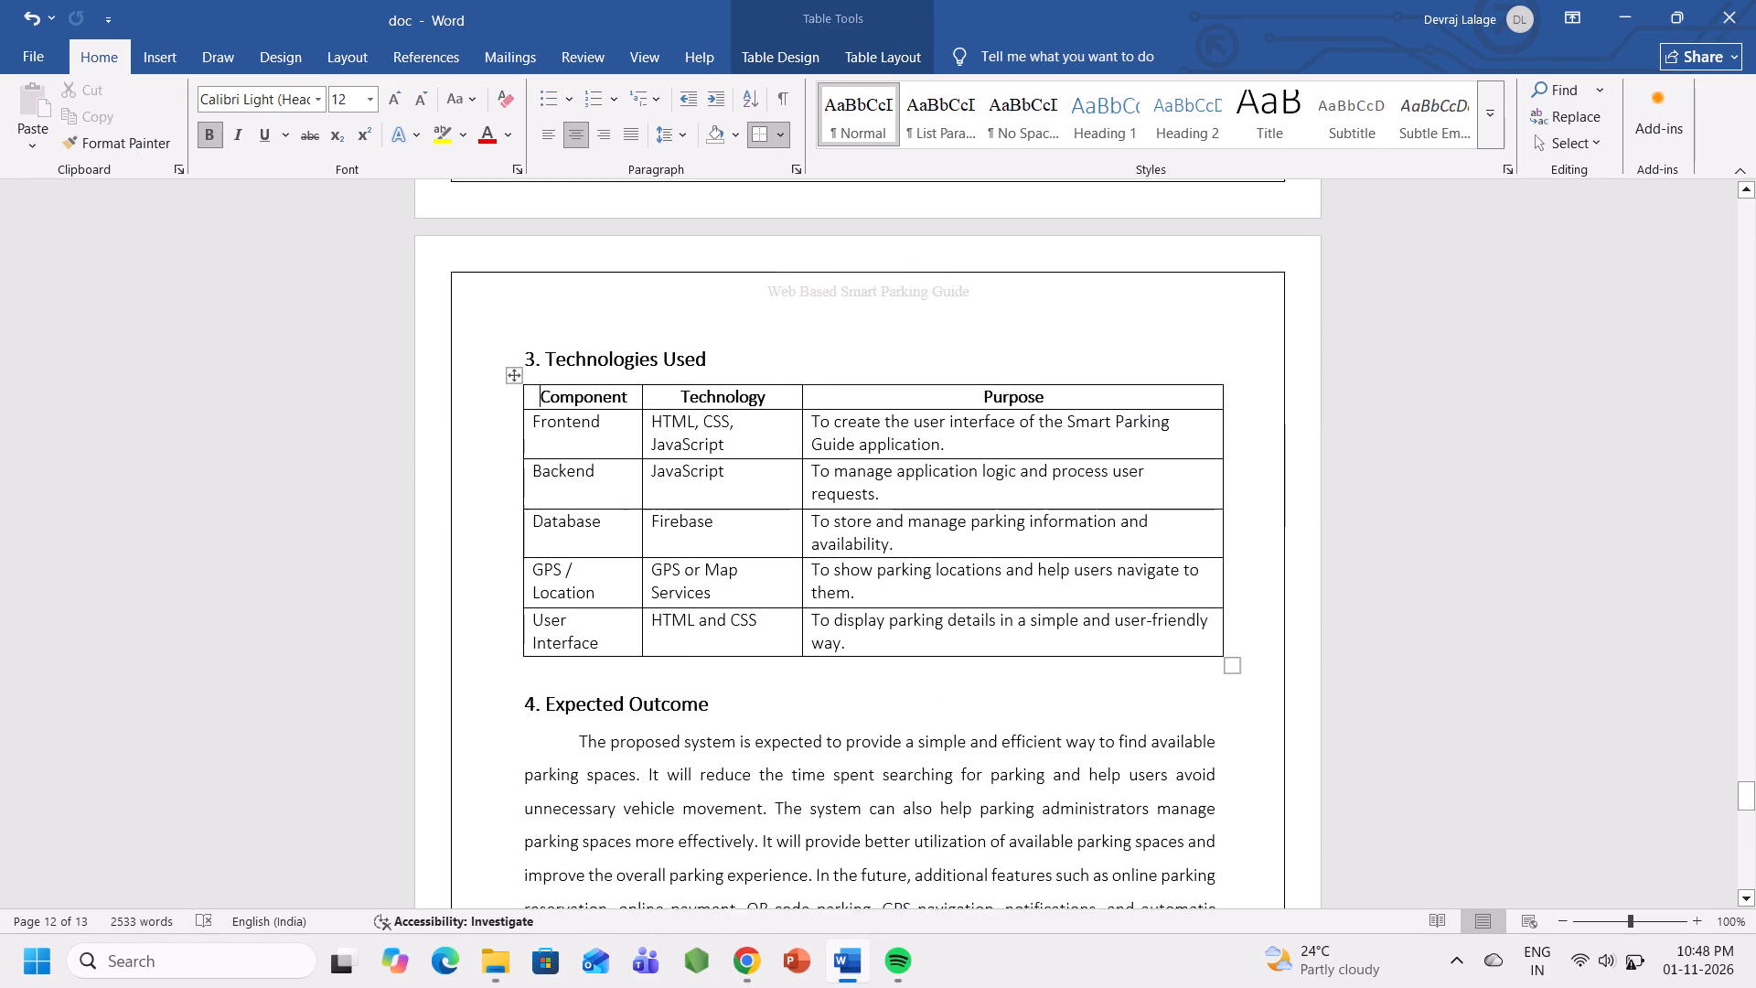
{"action": "scroll", "coordinate": [846, 590], "scroll_direction": "up", "scroll_amount": 1}
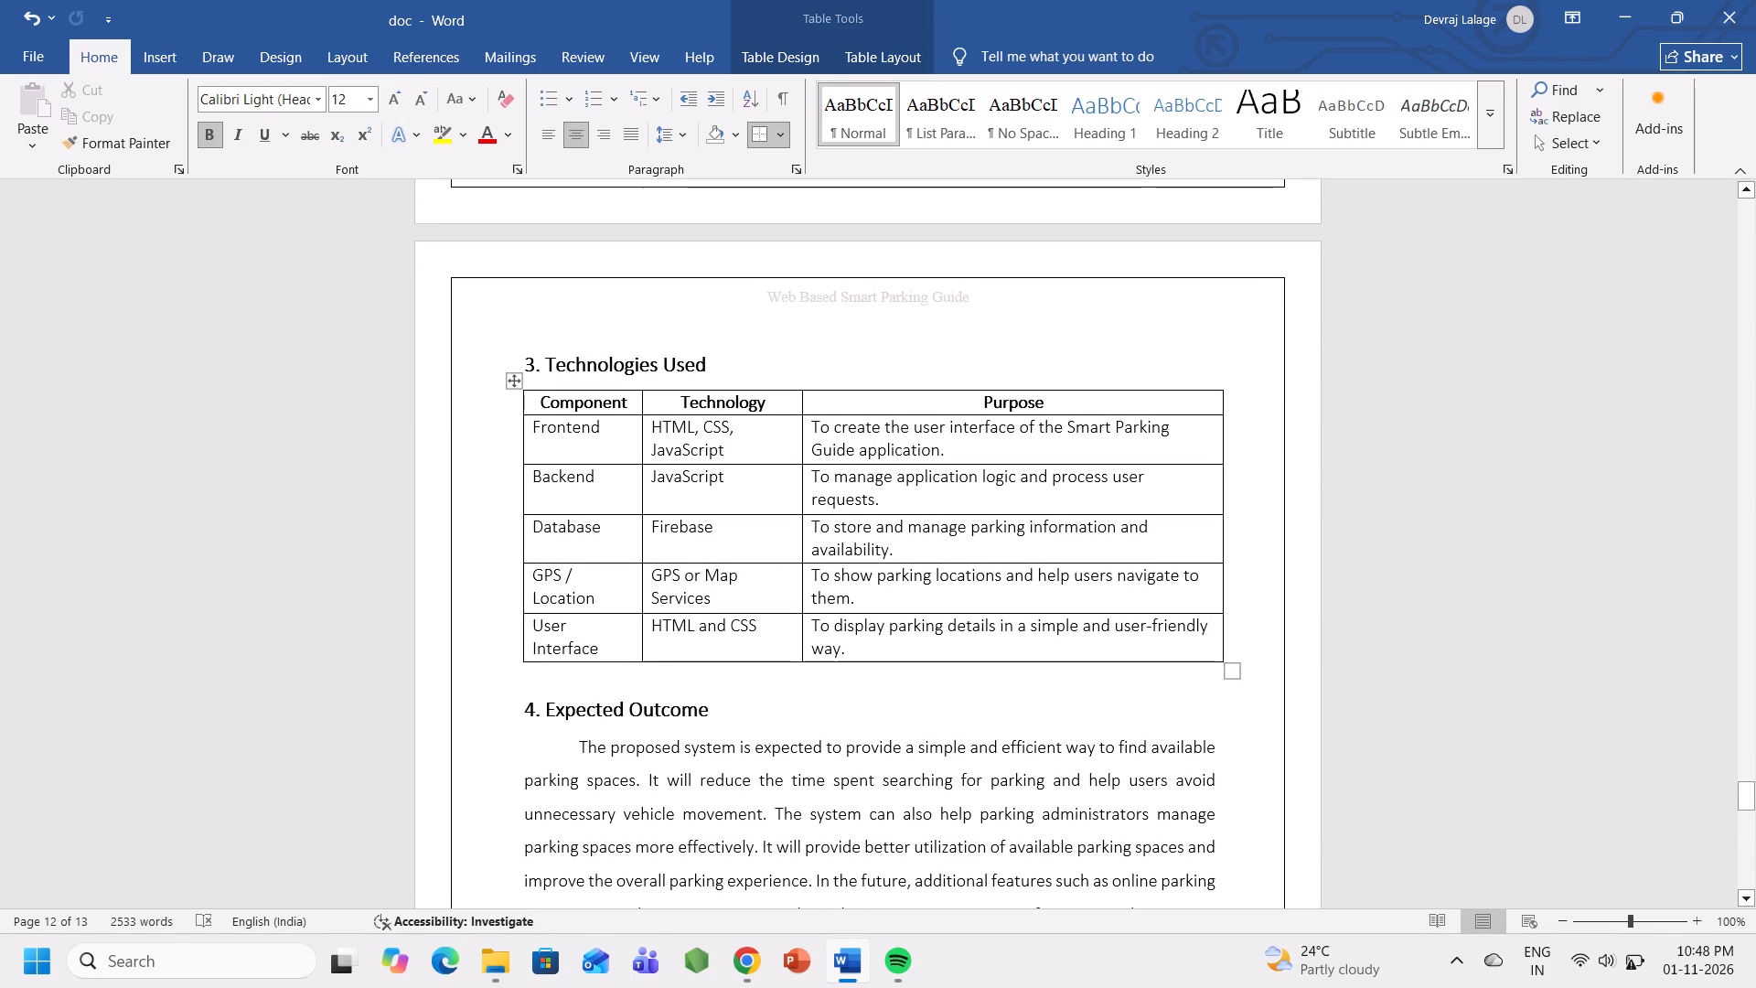
Save the Smart Parking Guide report.
{"action": "key", "text": "ctrl+s"}
Review the report from Expected Outcome to the last page, then back up to Security Requirements and Backup Requirements.
{"action": "scroll", "coordinate": [1079, 689], "scroll_direction": "down", "scroll_amount": 6}
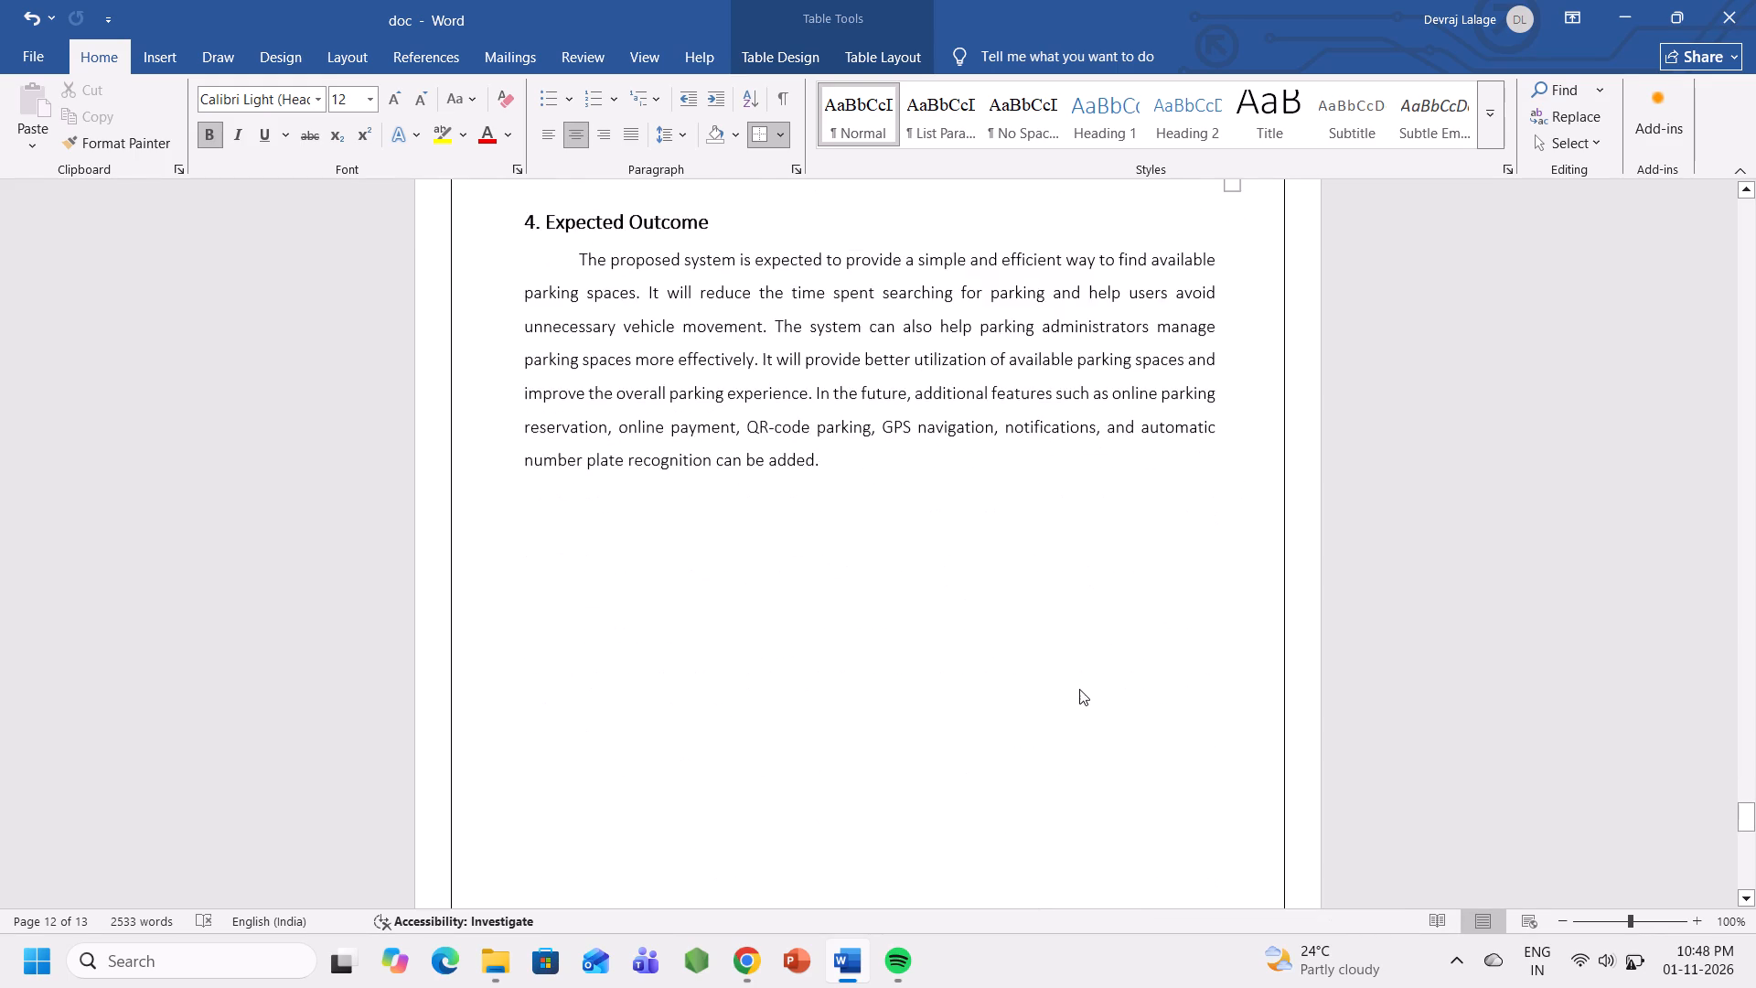
{"action": "scroll", "coordinate": [1079, 689], "scroll_direction": "down", "scroll_amount": 16}
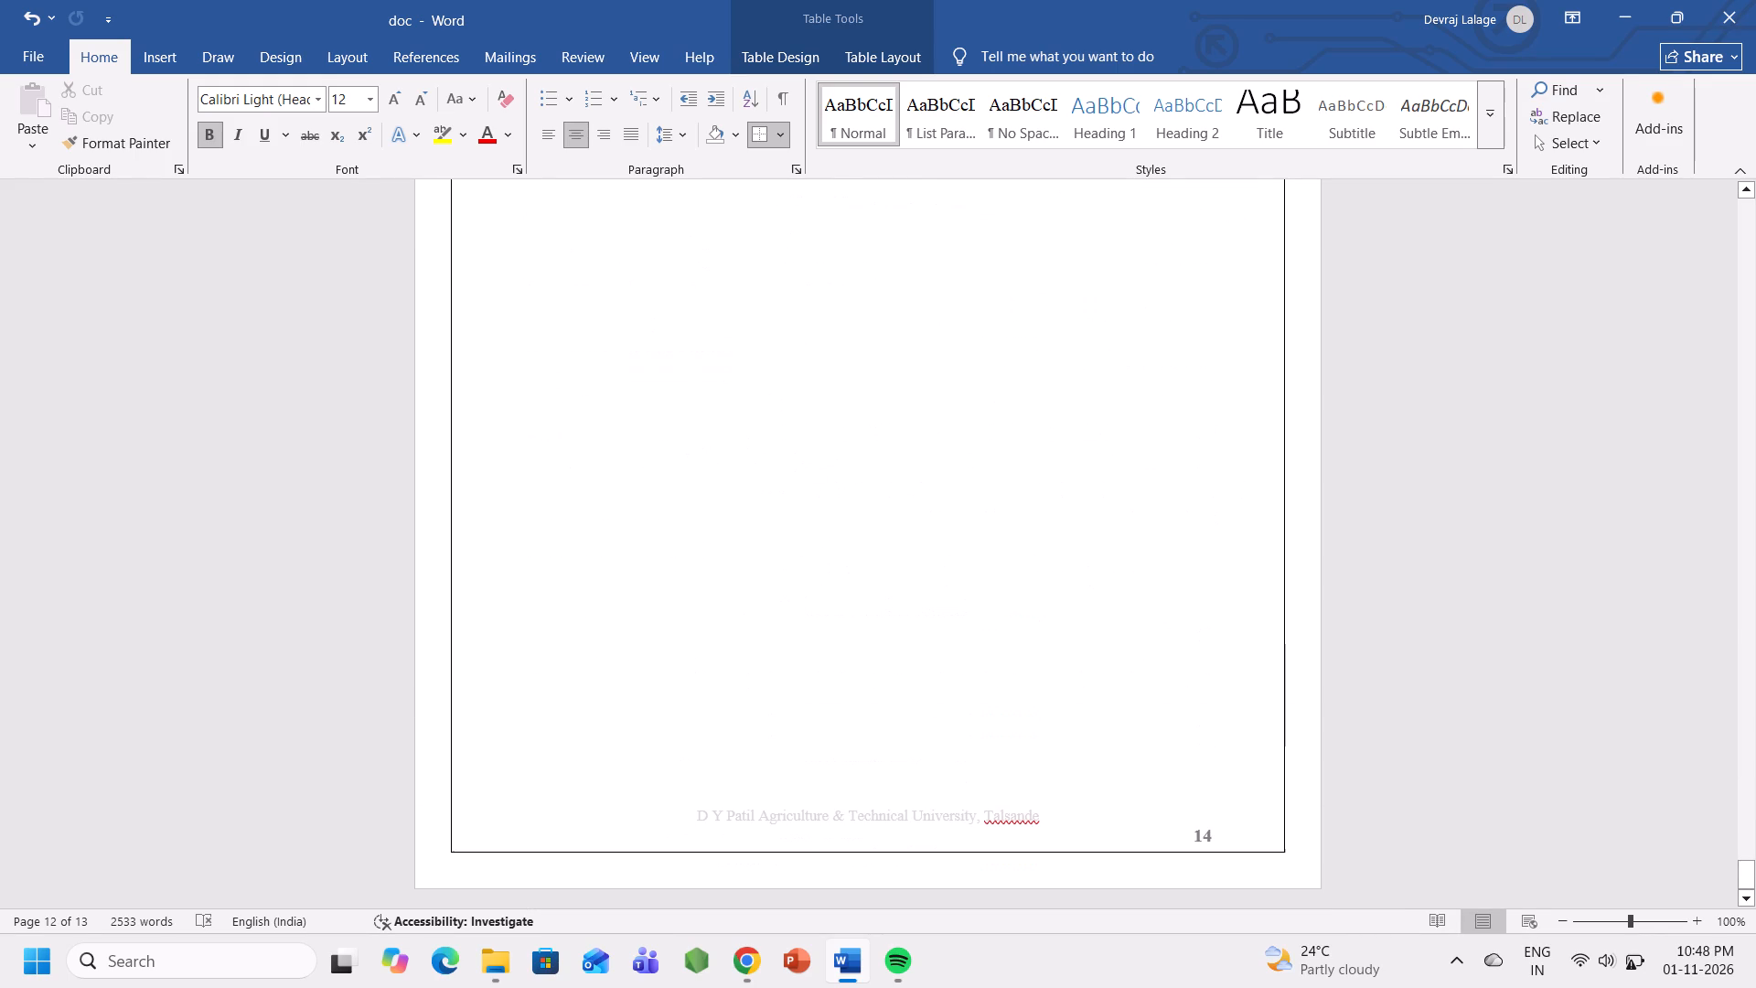
{"action": "scroll", "coordinate": [1079, 689], "scroll_direction": "down", "scroll_amount": 2}
{"action": "scroll", "coordinate": [1079, 689], "scroll_direction": "up", "scroll_amount": 11}
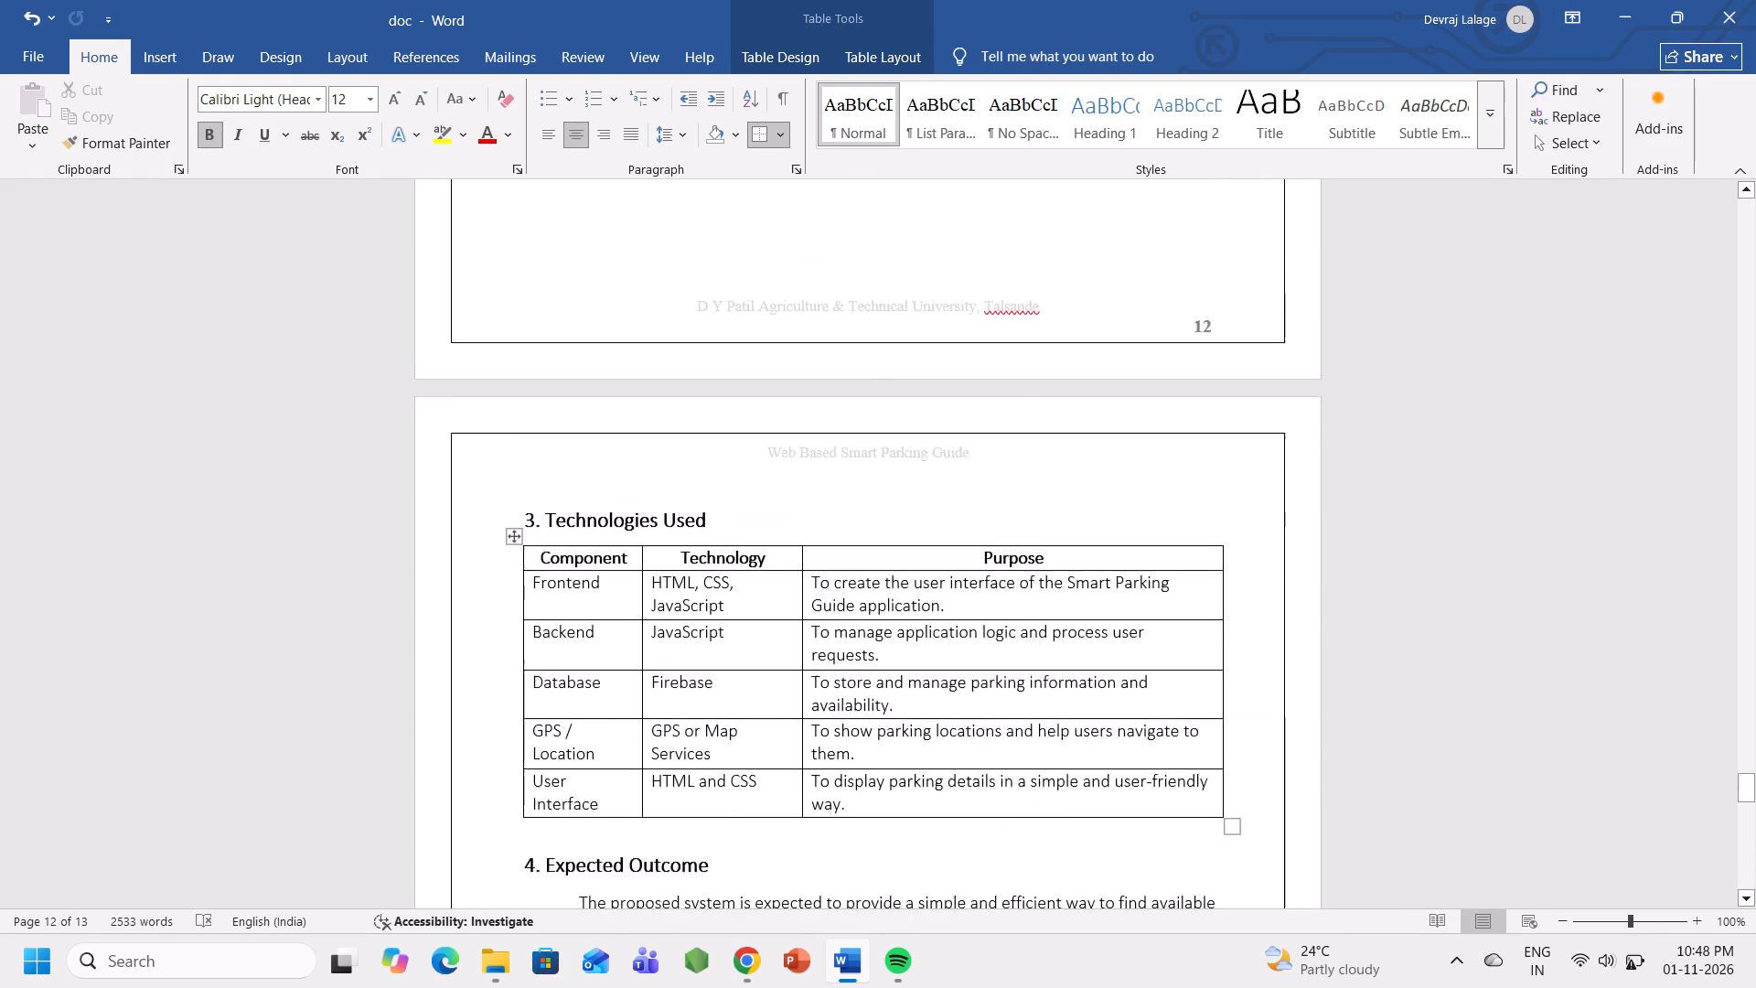
{"action": "scroll", "coordinate": [1079, 689], "scroll_direction": "down", "scroll_amount": 4}
{"action": "scroll", "coordinate": [1079, 689], "scroll_direction": "up", "scroll_amount": 2}
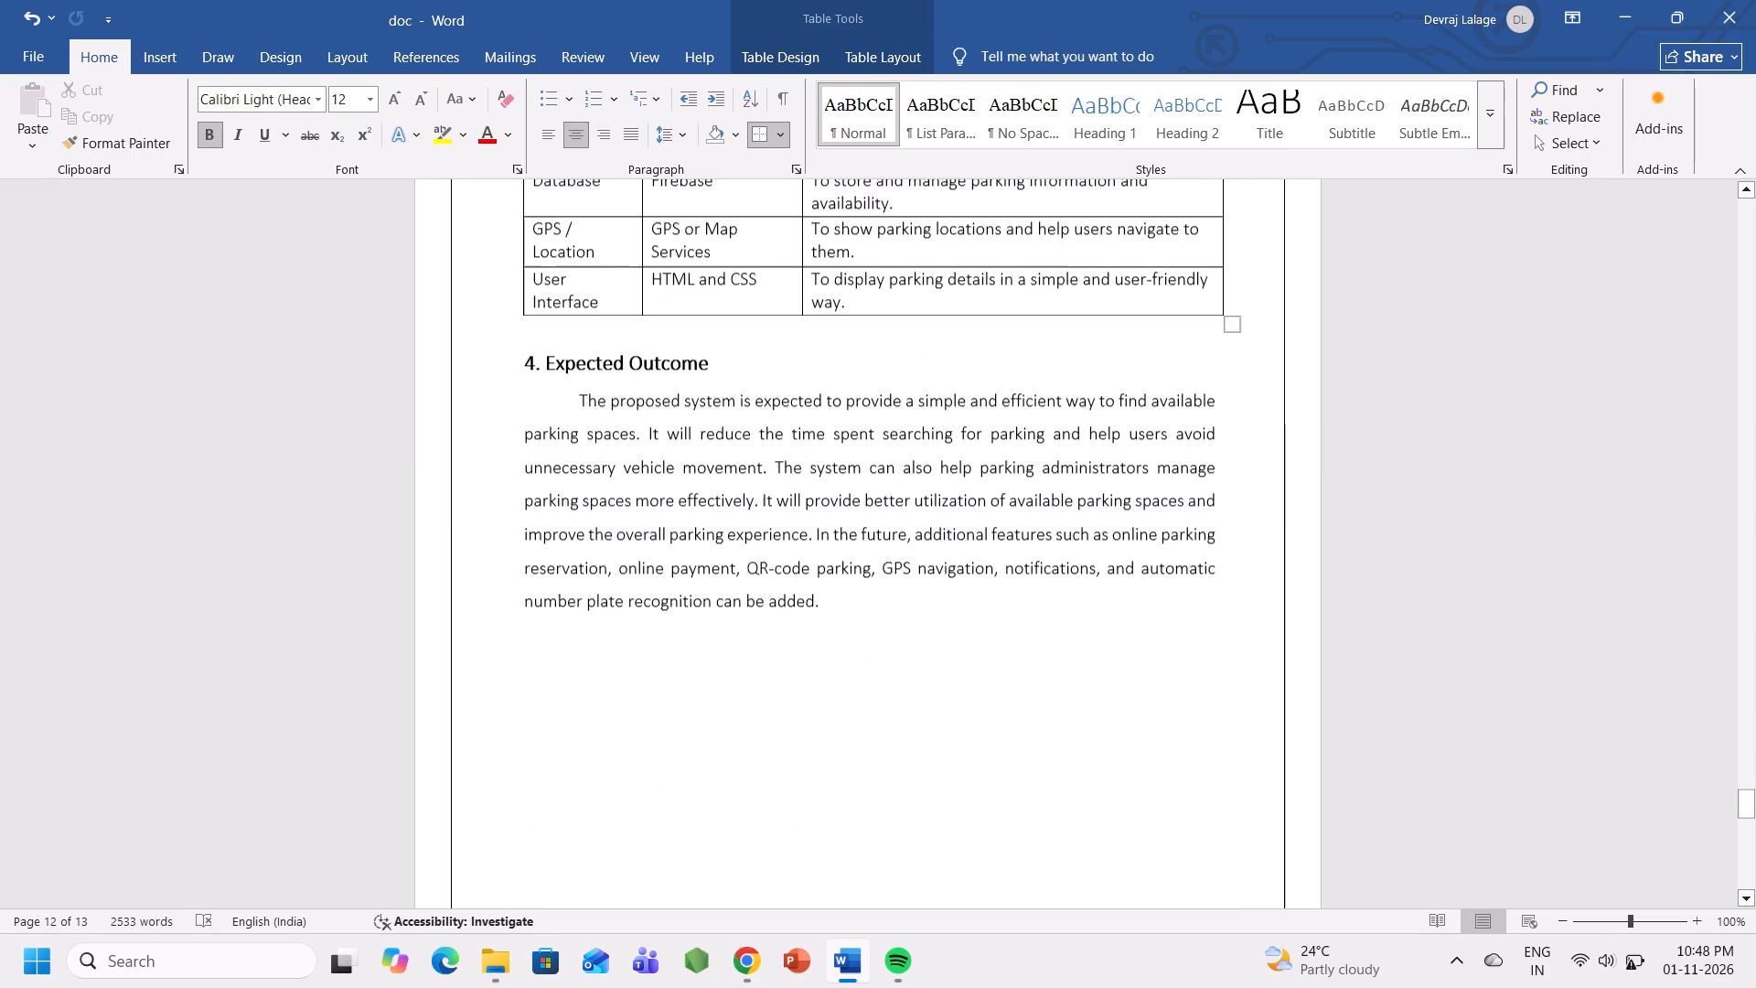
{"action": "scroll", "coordinate": [1079, 689], "scroll_direction": "up", "scroll_amount": 2}
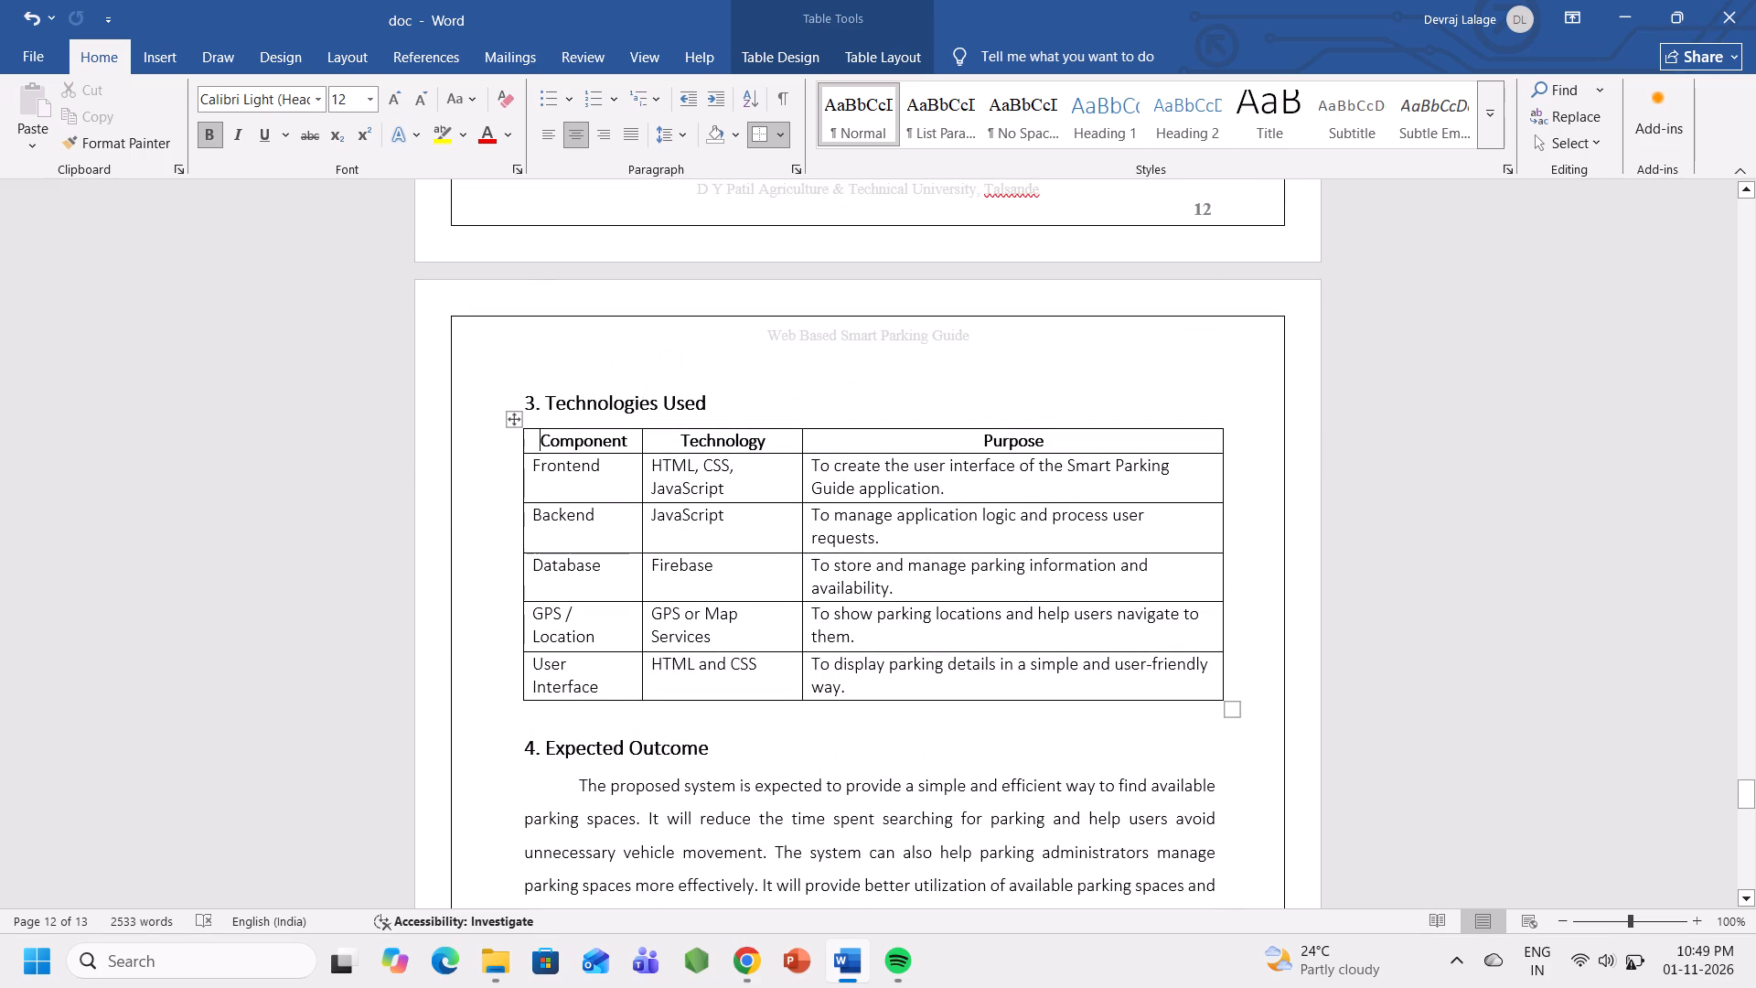
{"action": "scroll", "coordinate": [1008, 661], "scroll_direction": "up", "scroll_amount": 8}
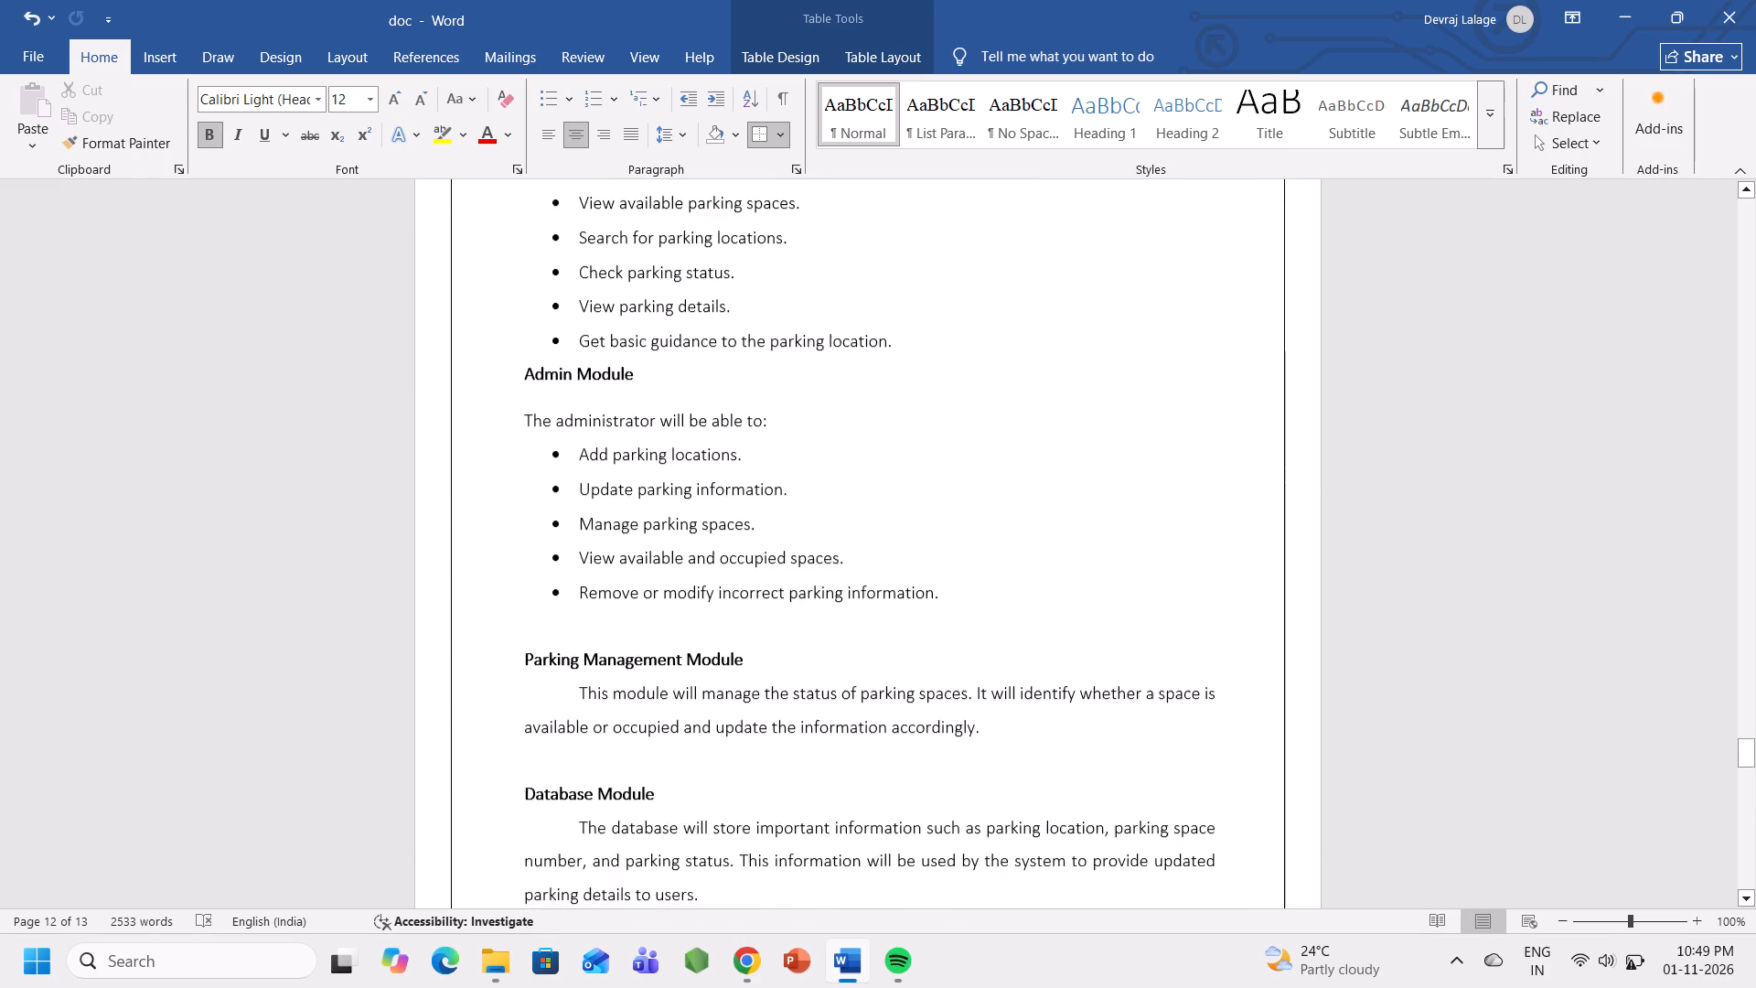
{"action": "scroll", "coordinate": [1008, 661], "scroll_direction": "up", "scroll_amount": 8}
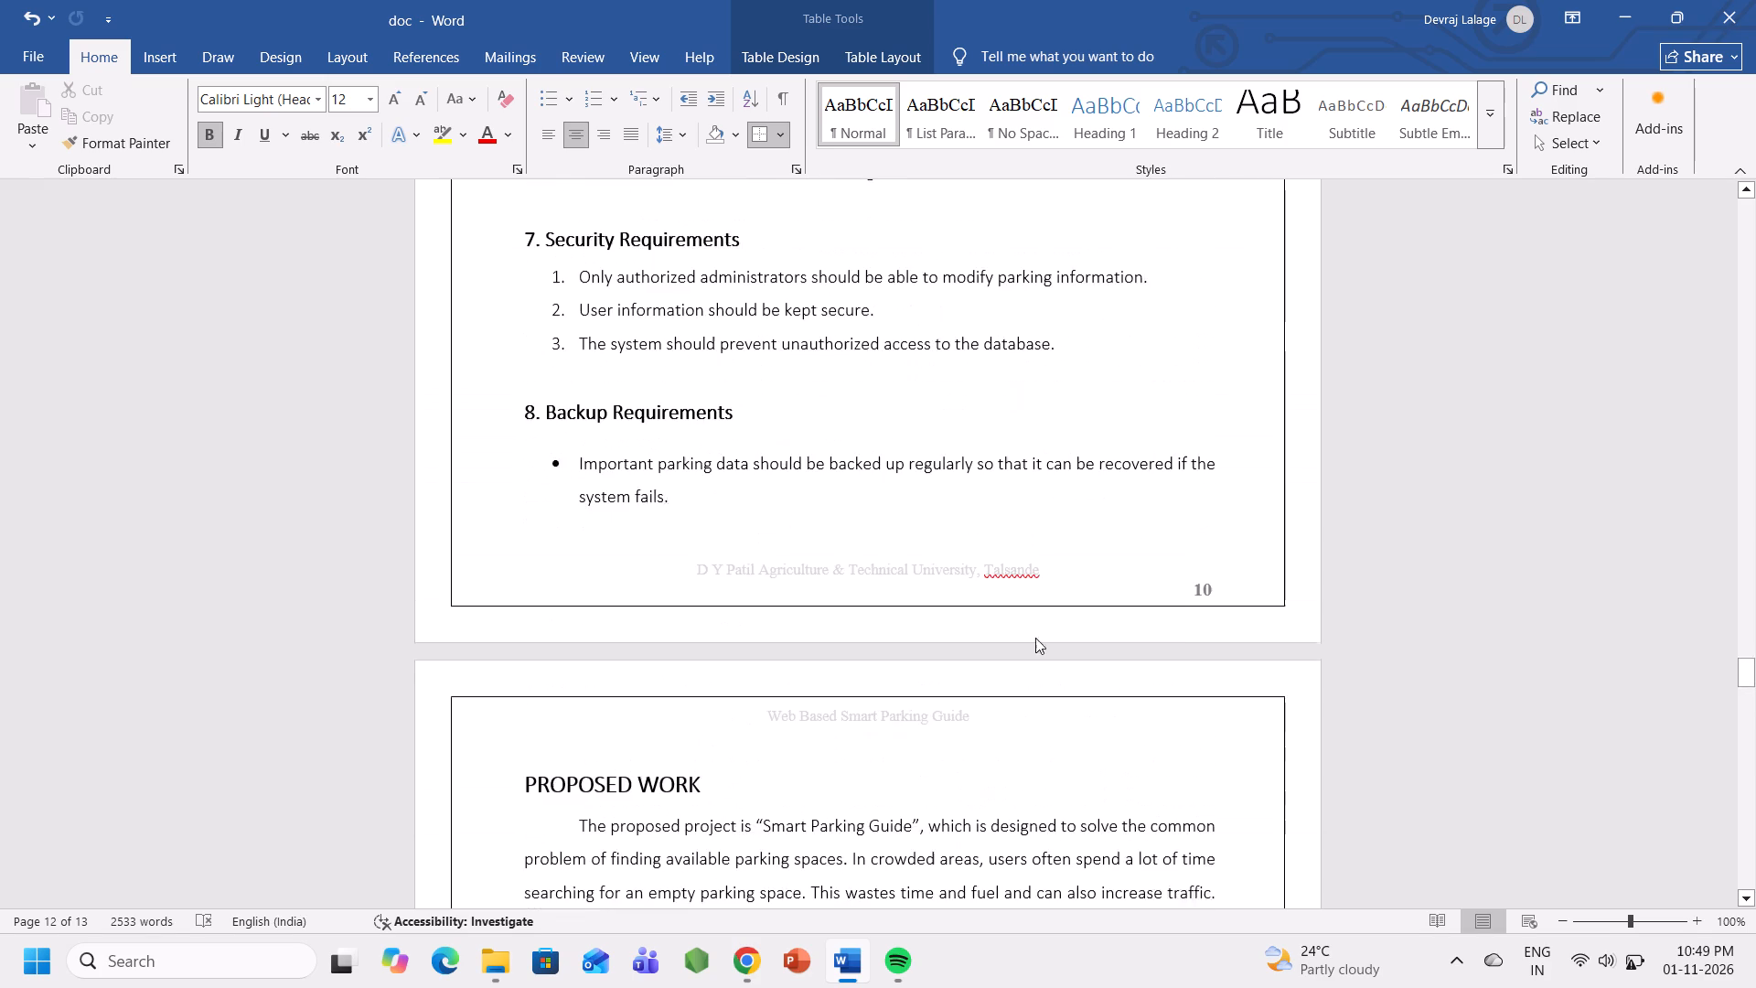
Look at the sharing options for the report, then close them without saving a copy to the cloud.
{"action": "left_click", "coordinate": [1695, 53]}
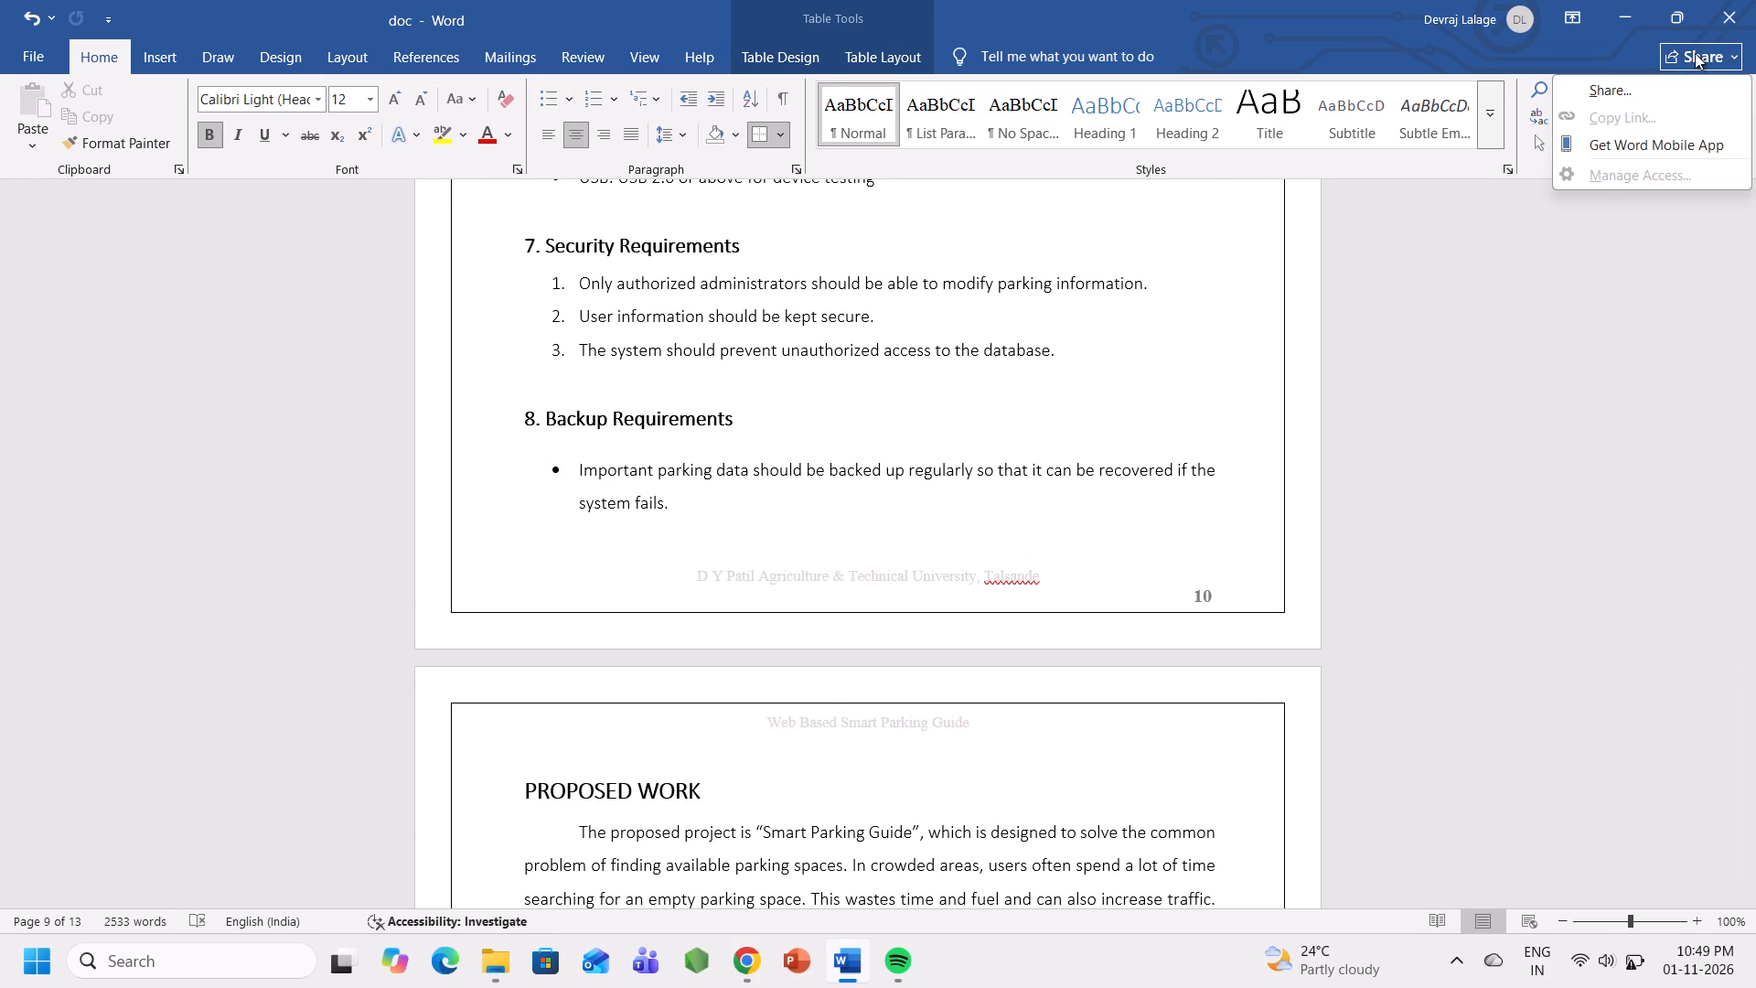
{"action": "left_click", "coordinate": [1563, 359]}
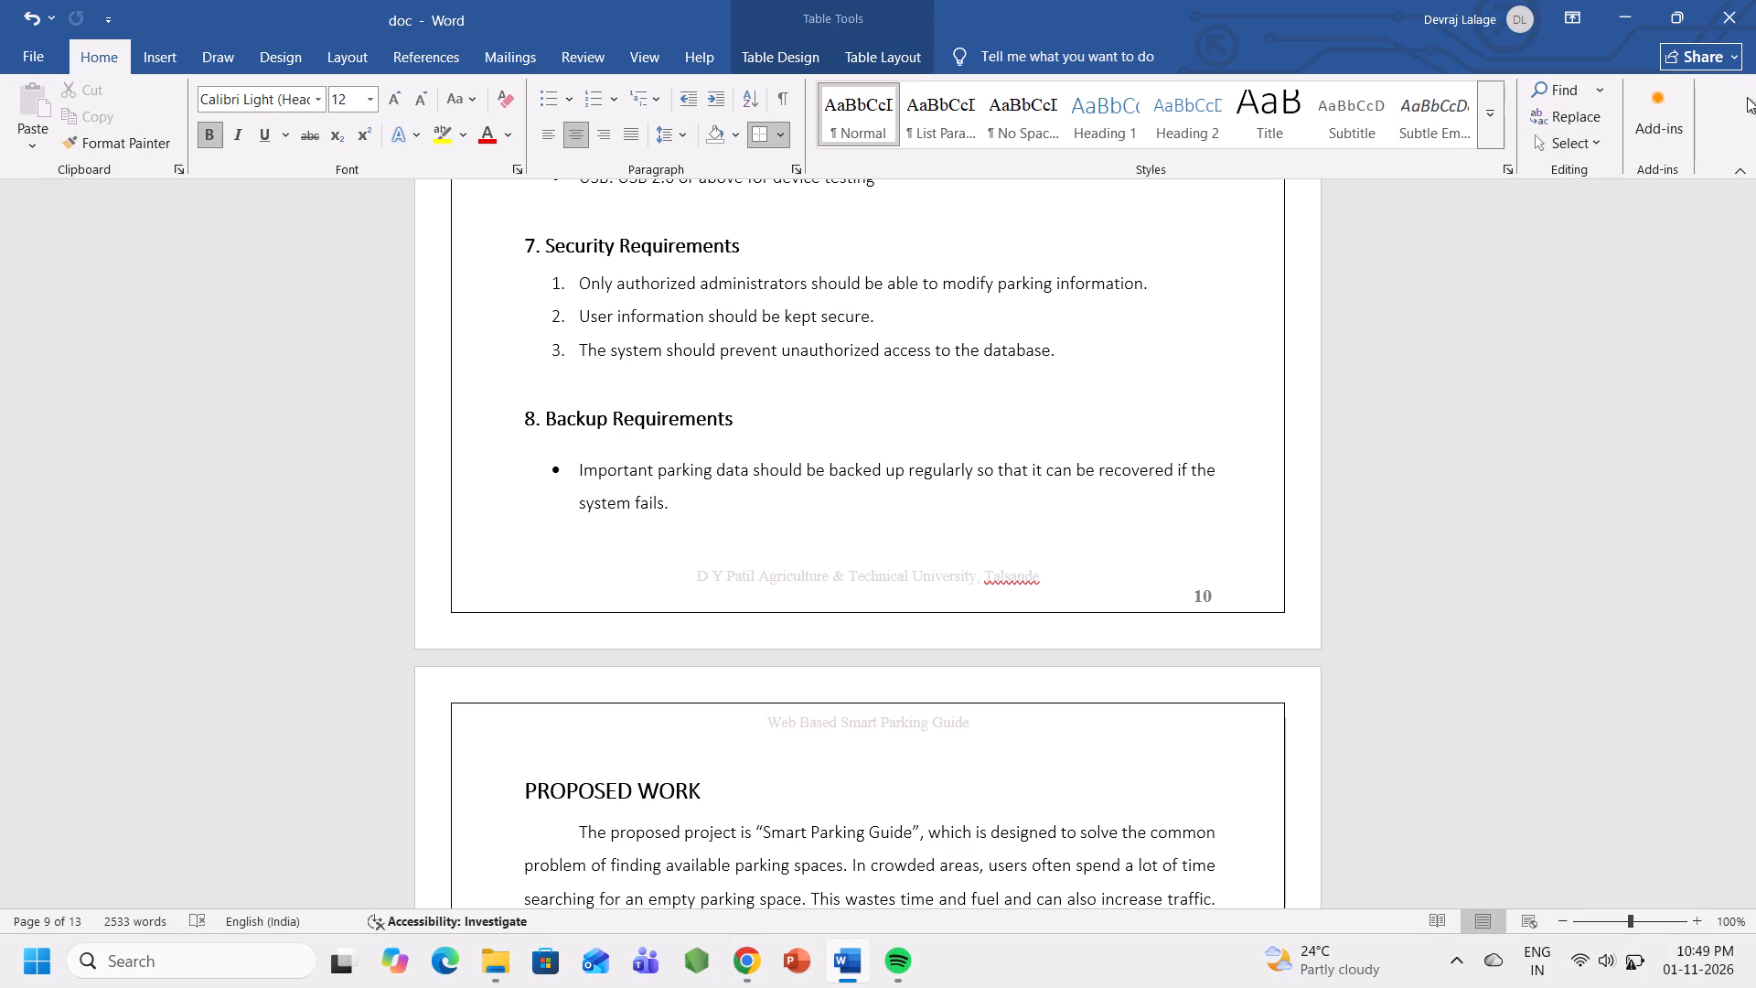
{"action": "left_click", "coordinate": [1728, 57]}
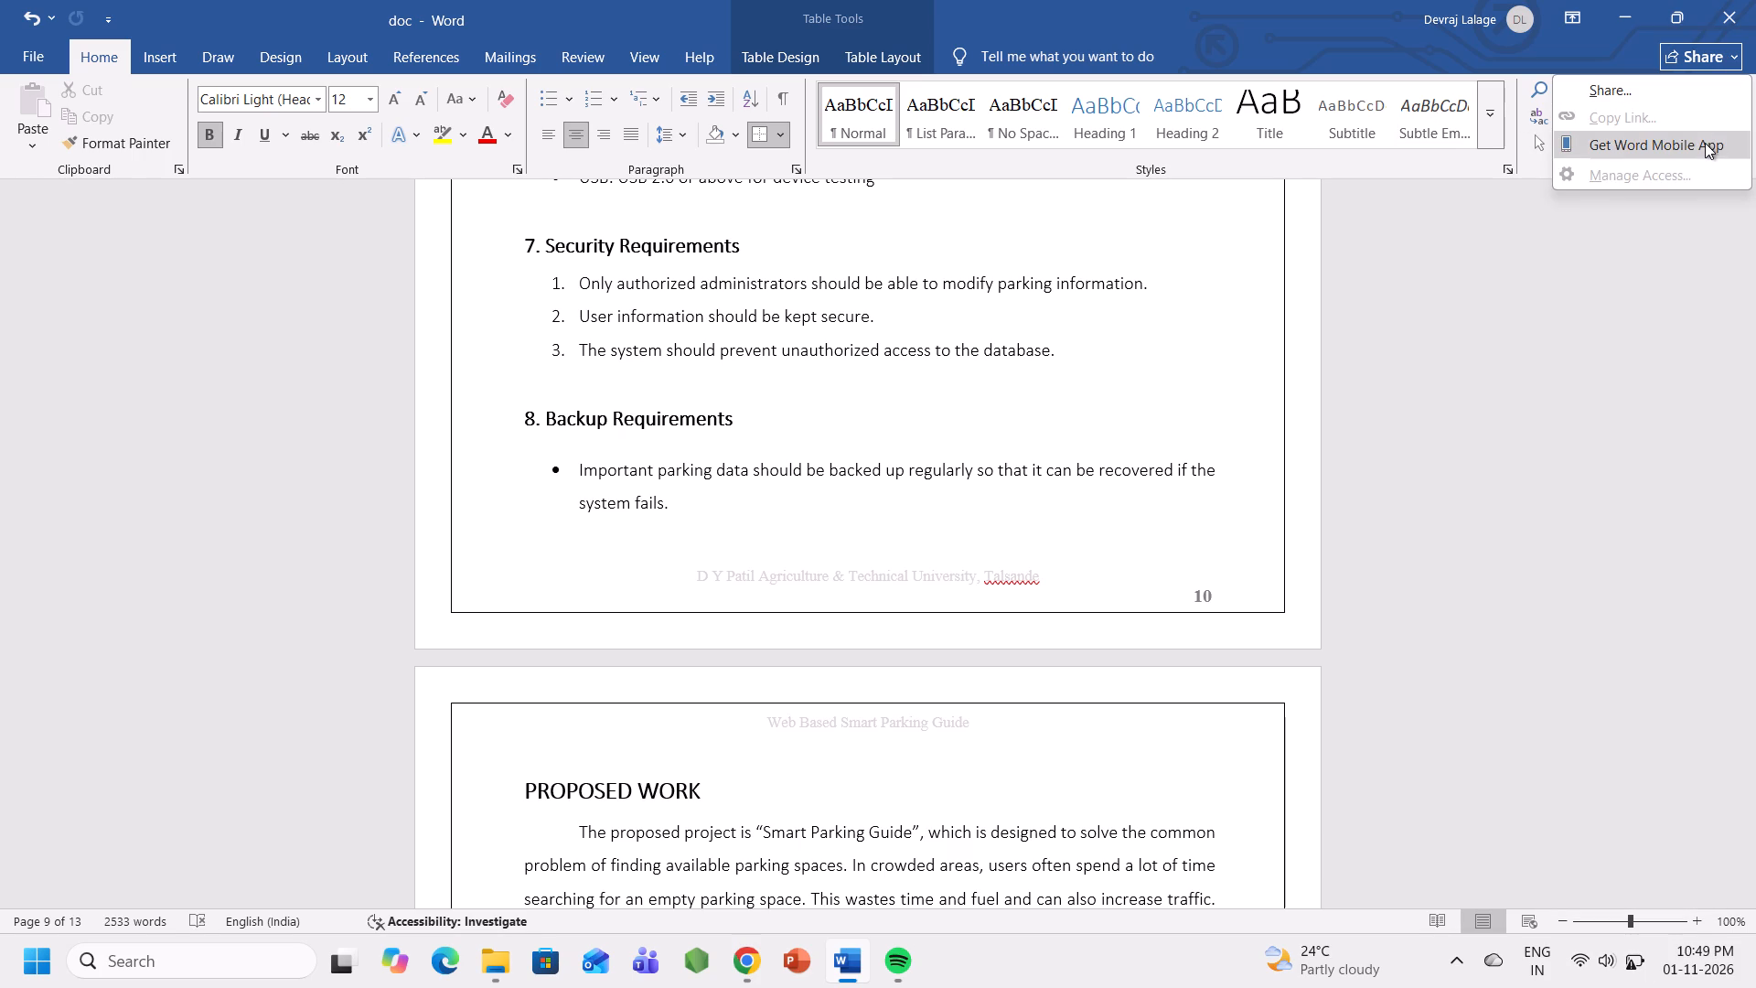
{"action": "left_click", "coordinate": [1622, 94]}
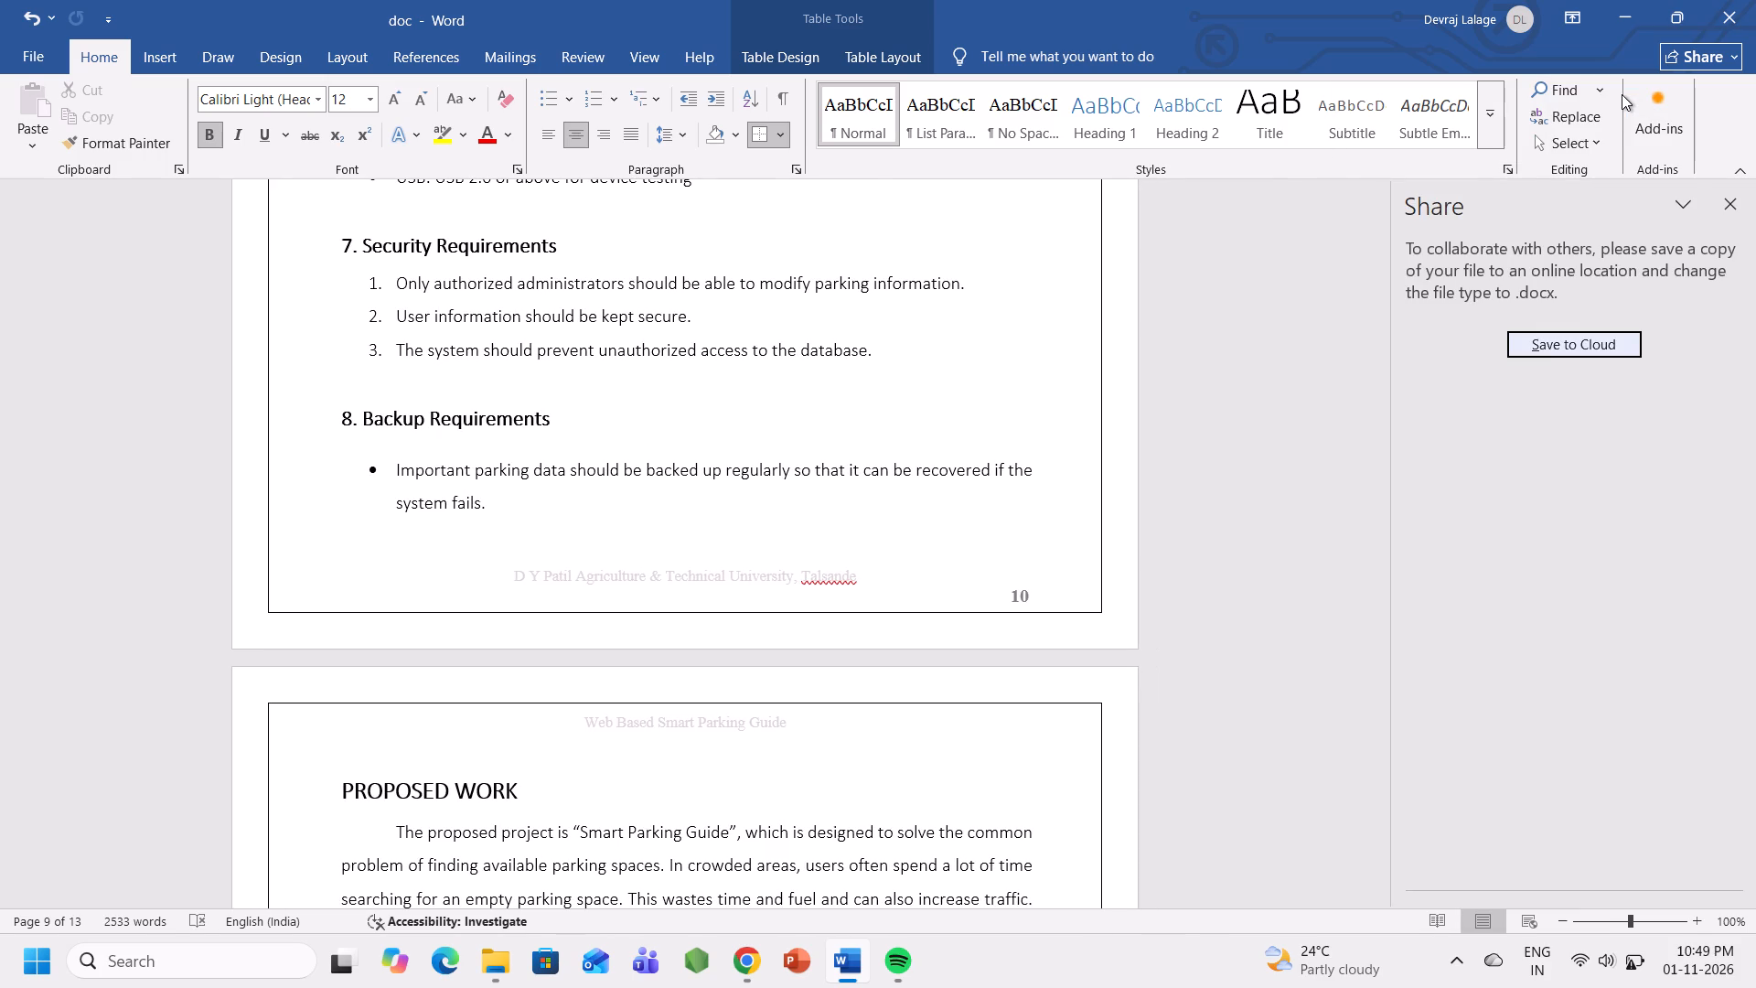
{"action": "left_click", "coordinate": [1685, 209]}
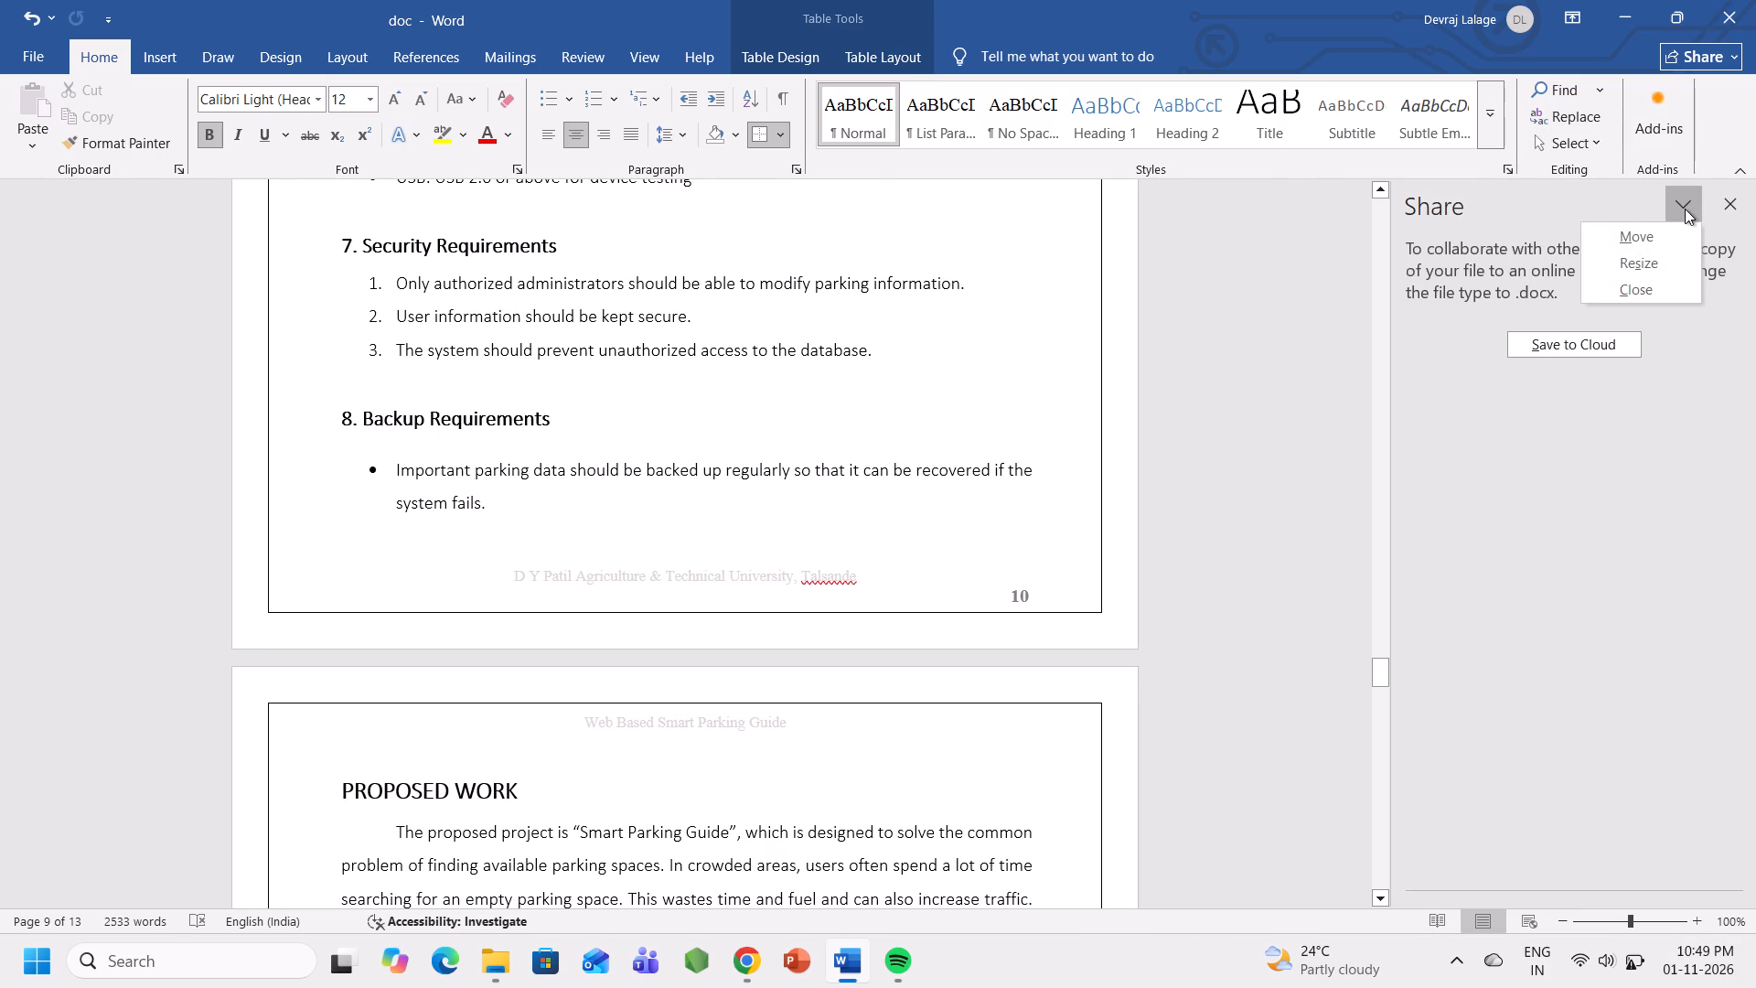
{"action": "left_click_drag", "start_coordinate": [1685, 209], "coordinate": [1731, 203]}
{"action": "left_click", "coordinate": [1731, 203]}
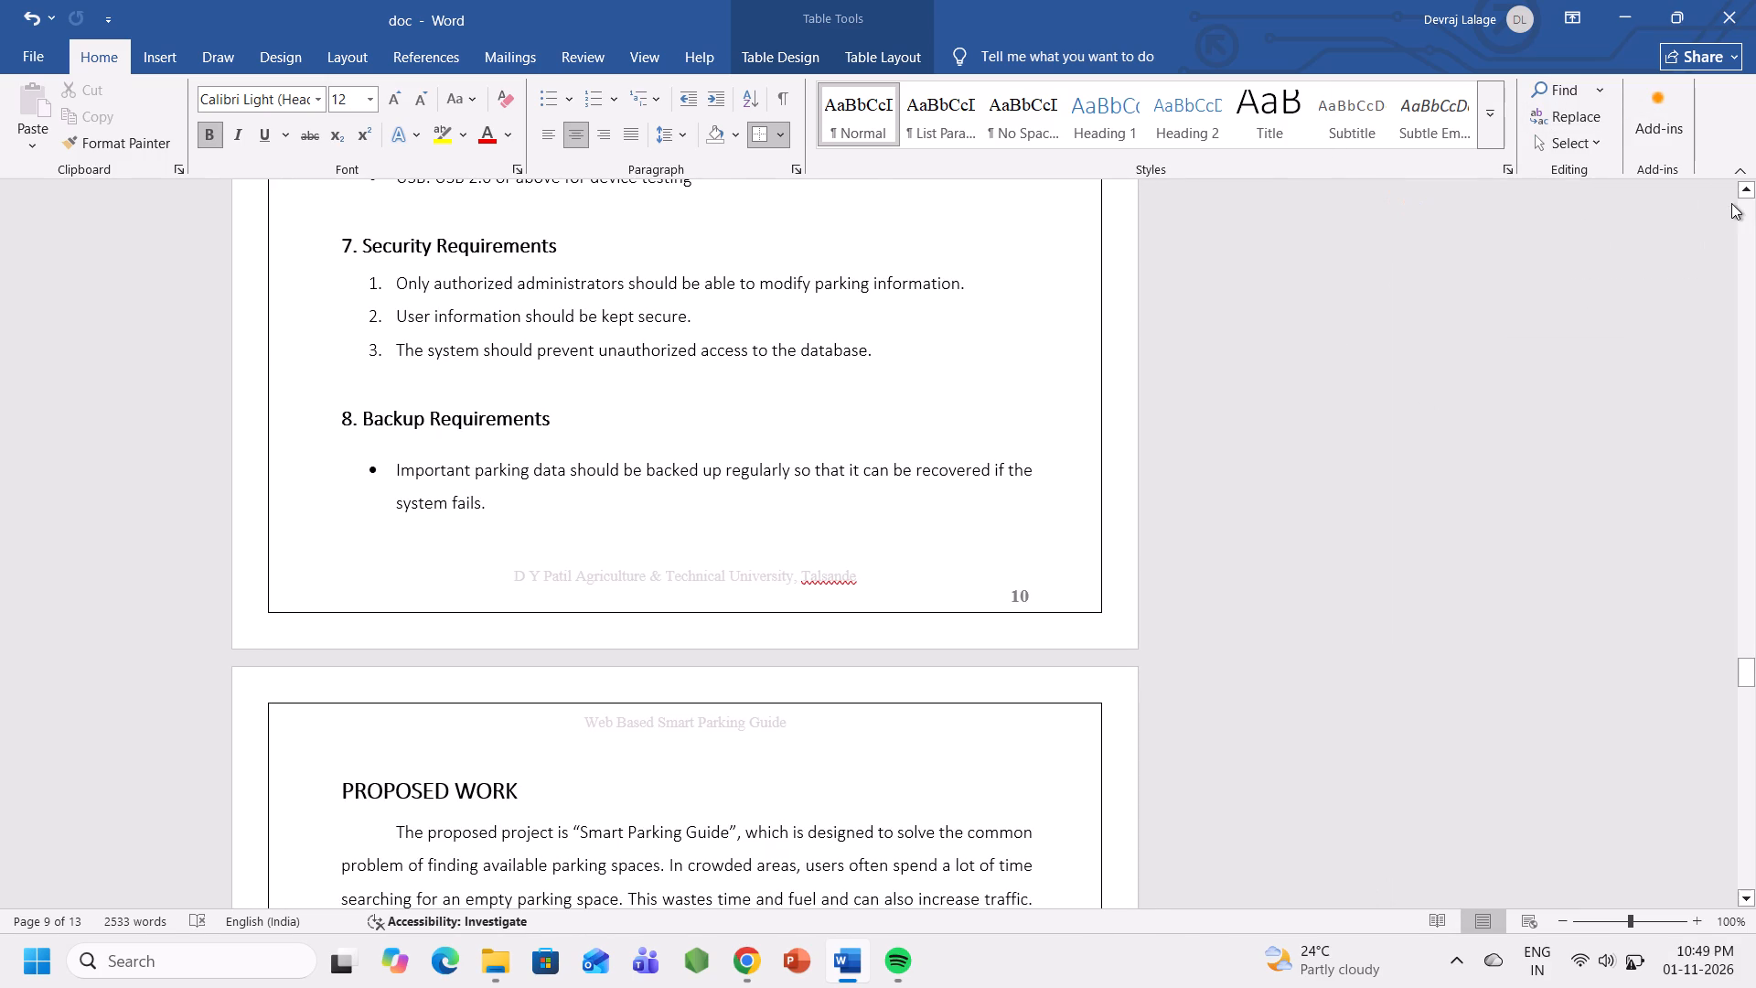
{"action": "left_click", "coordinate": [1724, 164]}
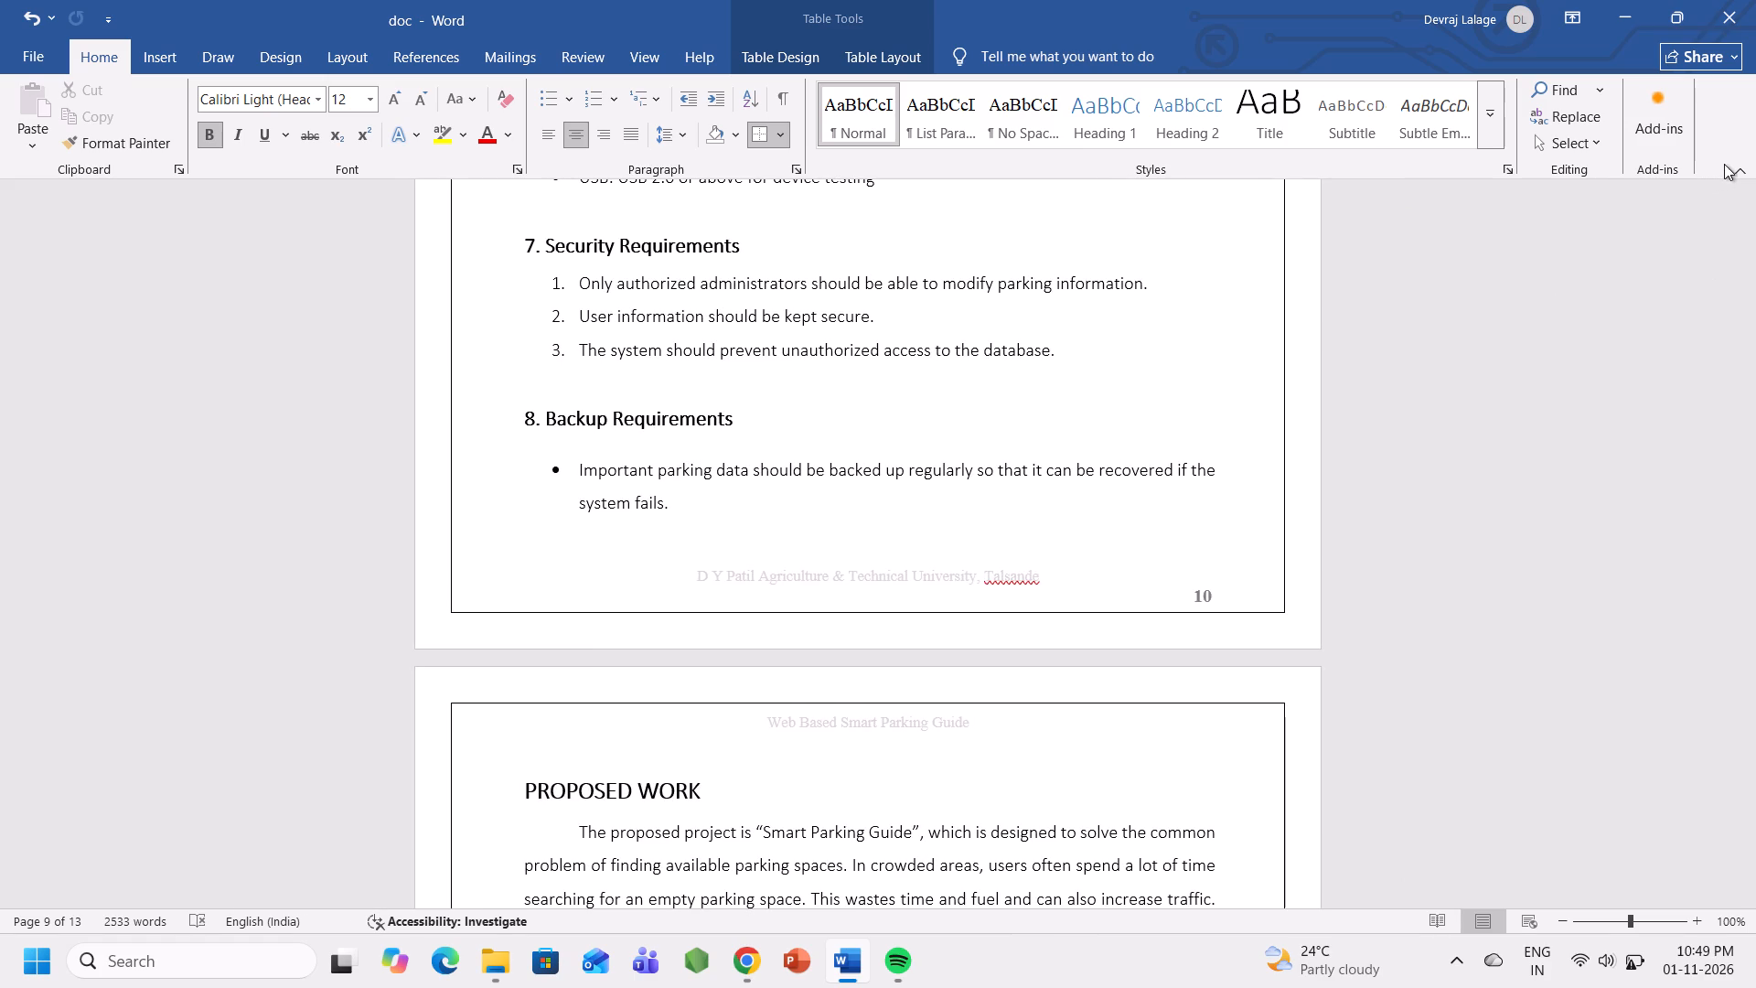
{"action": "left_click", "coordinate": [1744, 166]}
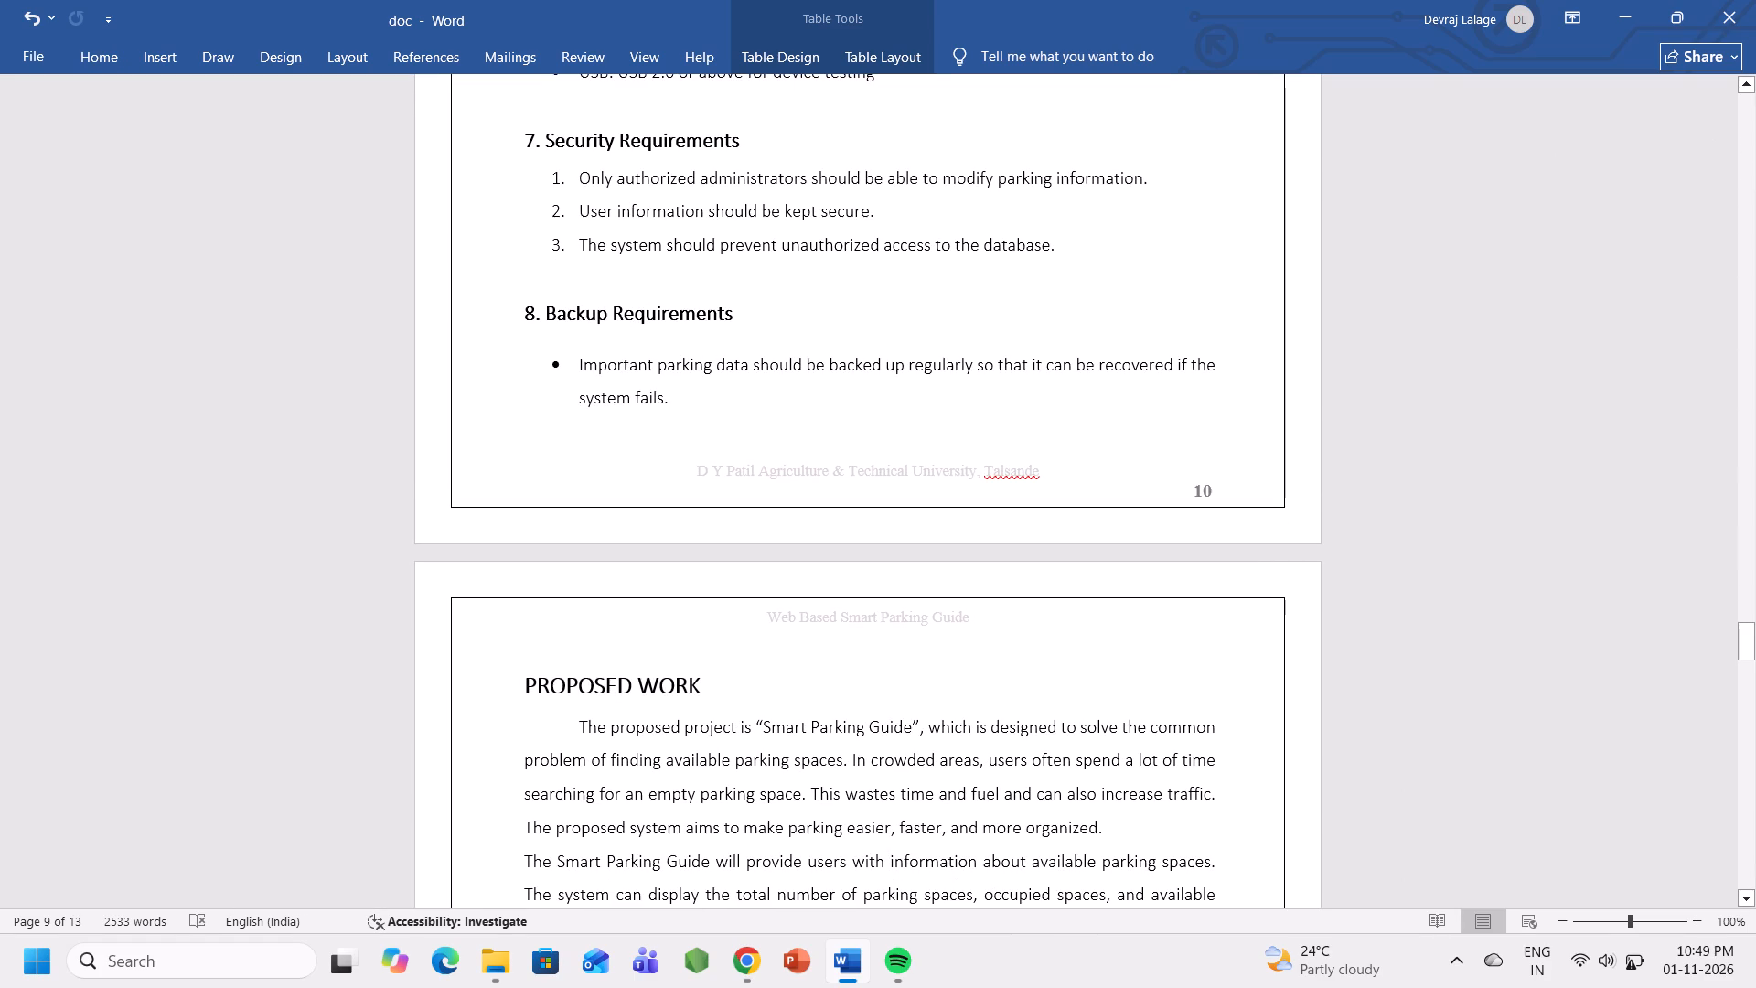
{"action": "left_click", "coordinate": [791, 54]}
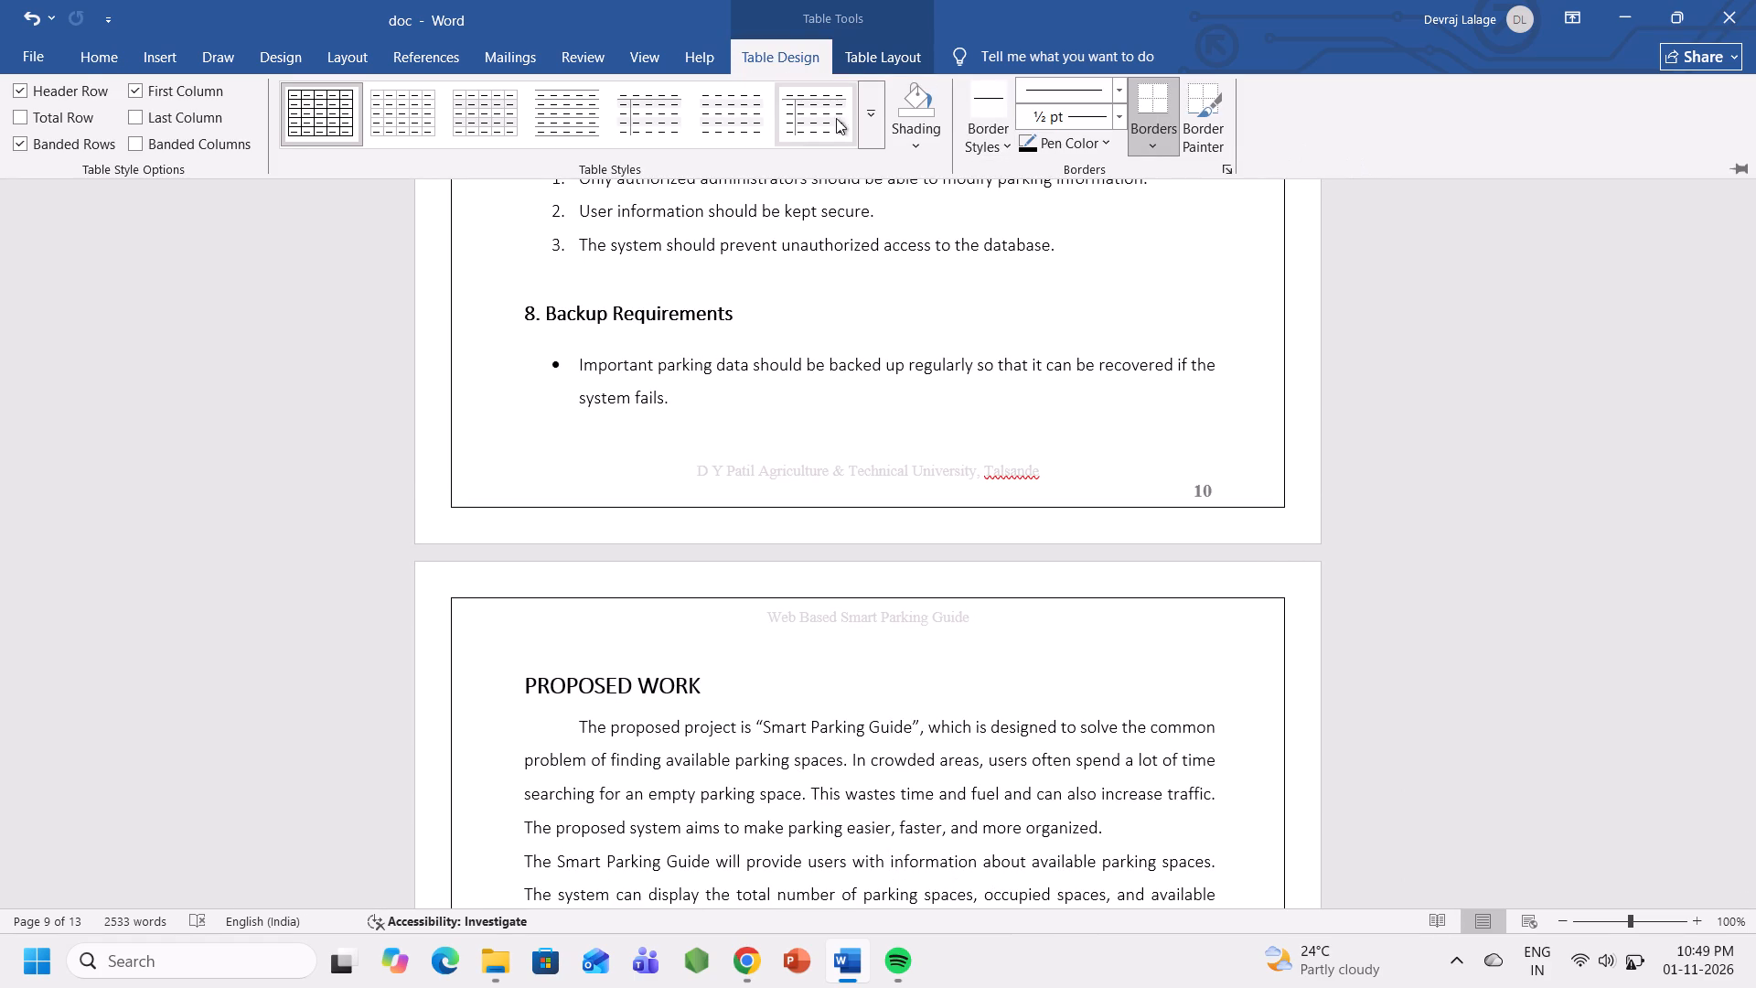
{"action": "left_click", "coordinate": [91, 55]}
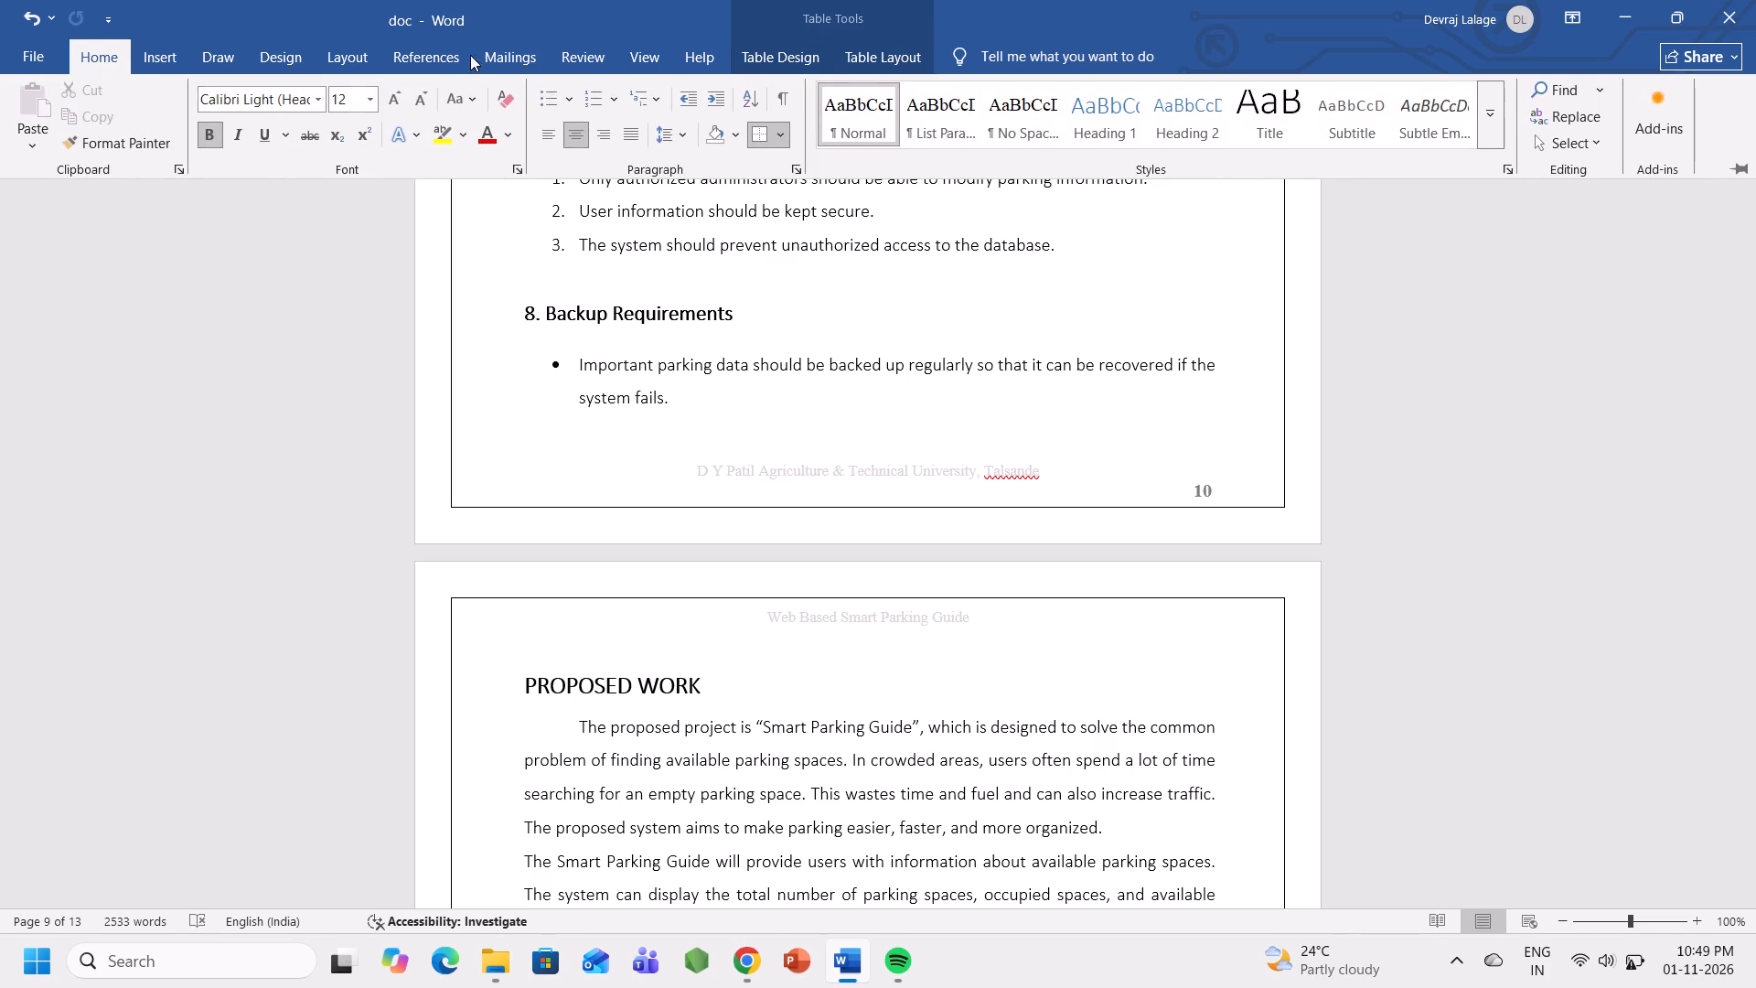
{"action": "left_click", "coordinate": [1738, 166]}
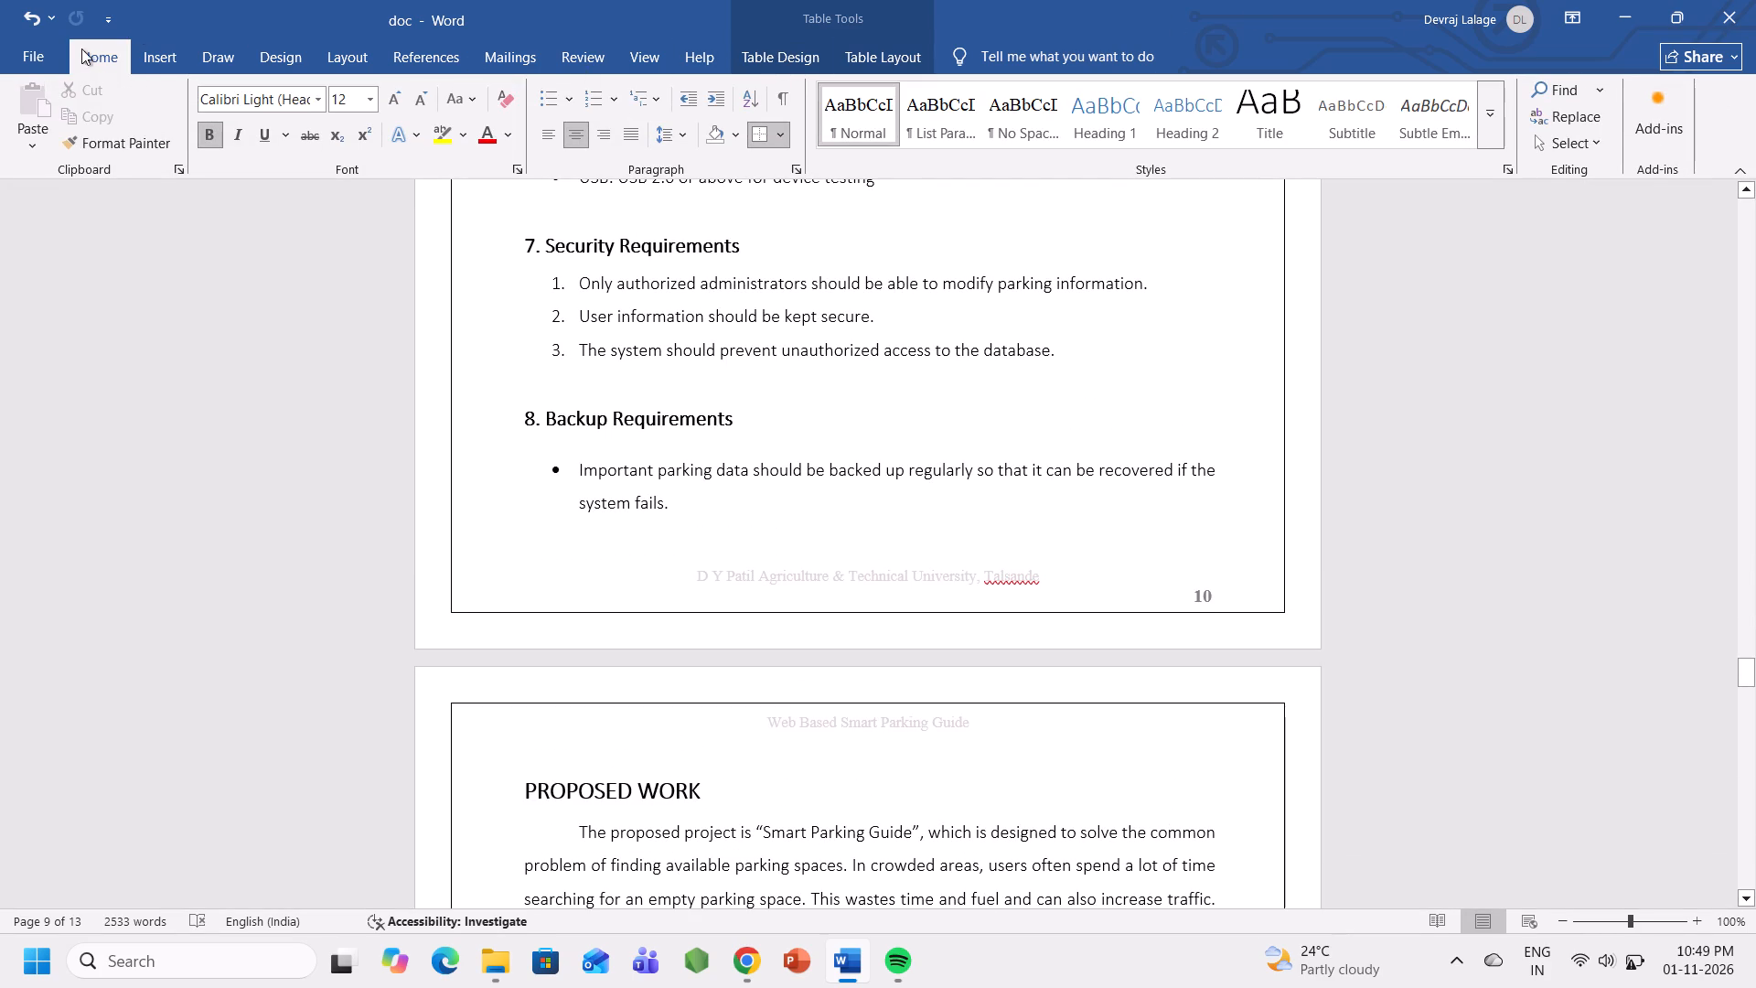
Inspect the report's accessibility check and proofing language settings, then close both without making changes.
{"action": "scroll", "coordinate": [277, 375], "scroll_direction": "up", "scroll_amount": 3}
{"action": "scroll", "coordinate": [277, 375], "scroll_direction": "up", "scroll_amount": 20}
{"action": "scroll", "coordinate": [277, 375], "scroll_direction": "up", "scroll_amount": 15}
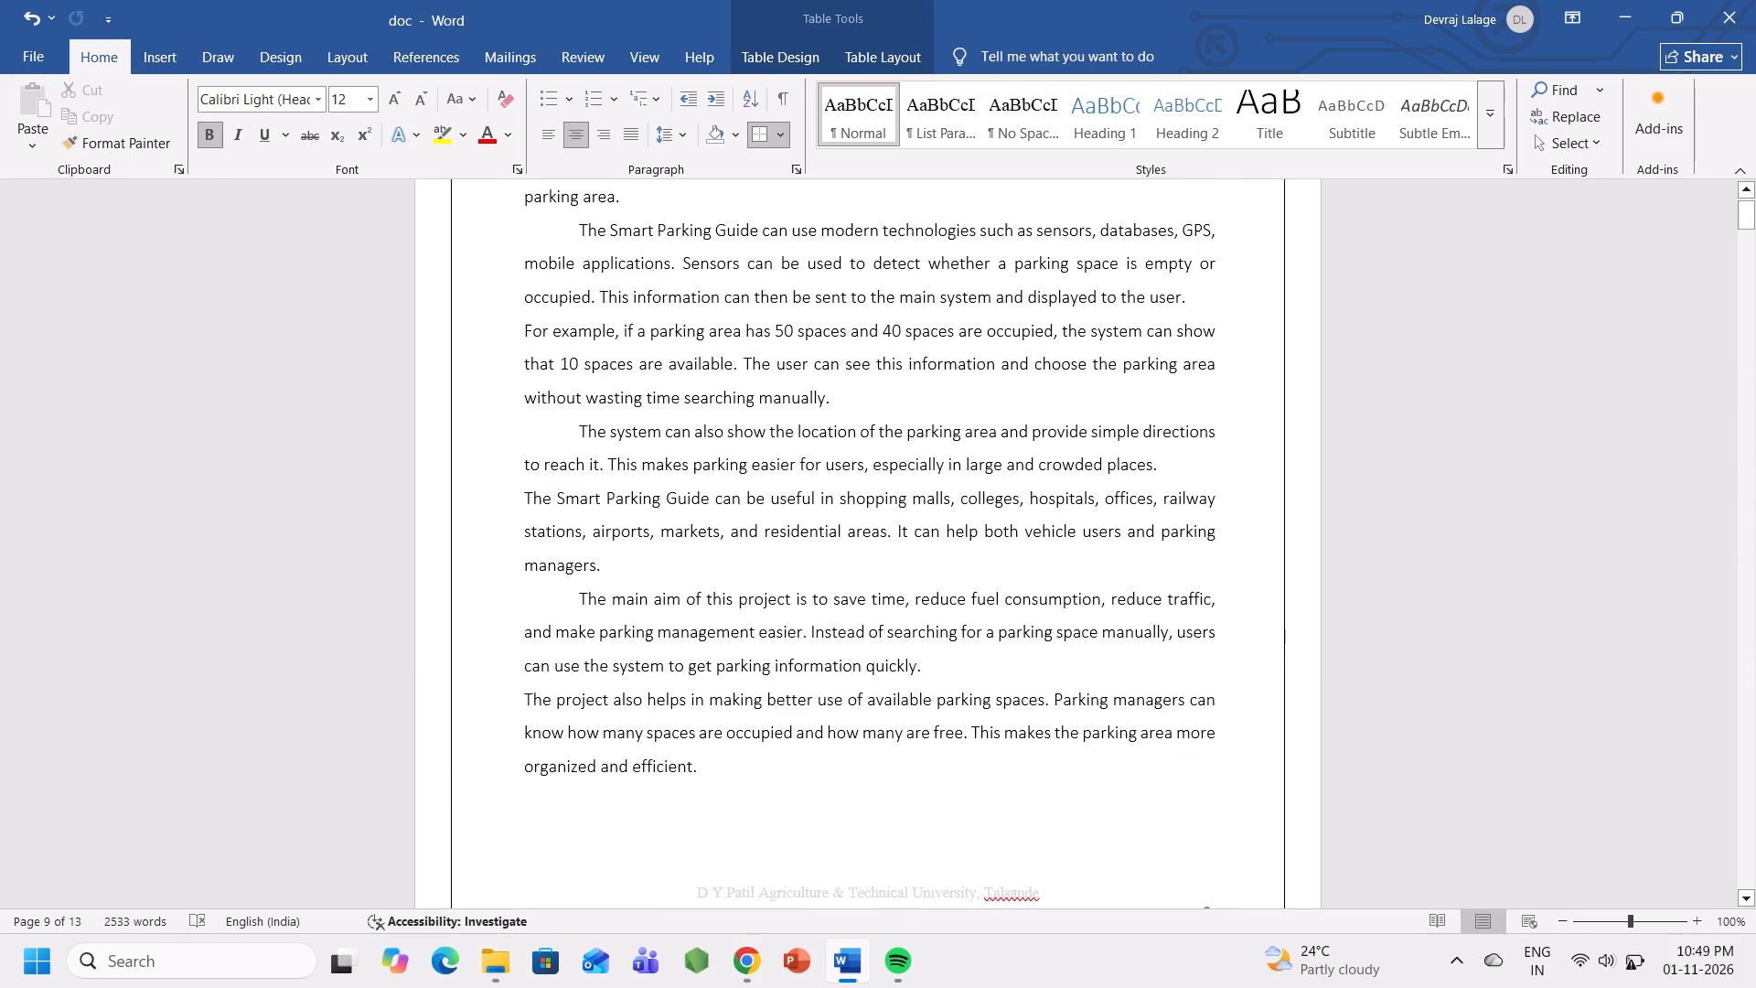
{"action": "scroll", "coordinate": [277, 375], "scroll_direction": "up", "scroll_amount": 7}
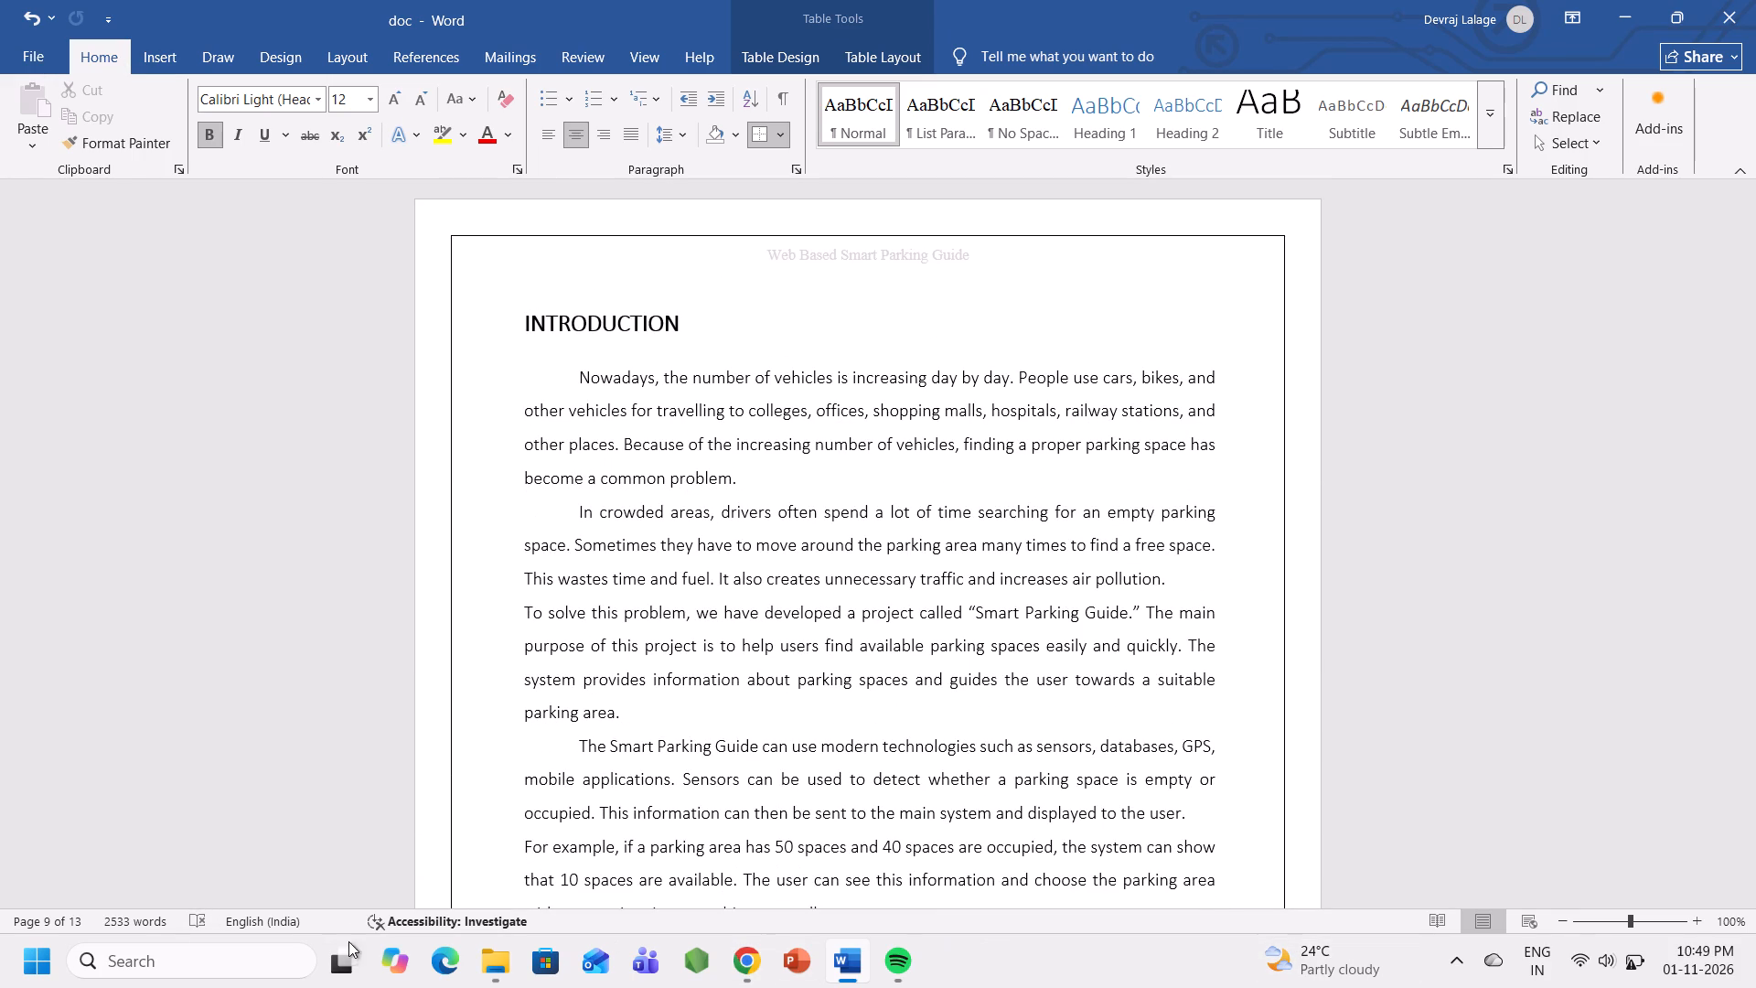
{"action": "left_click", "coordinate": [420, 920]}
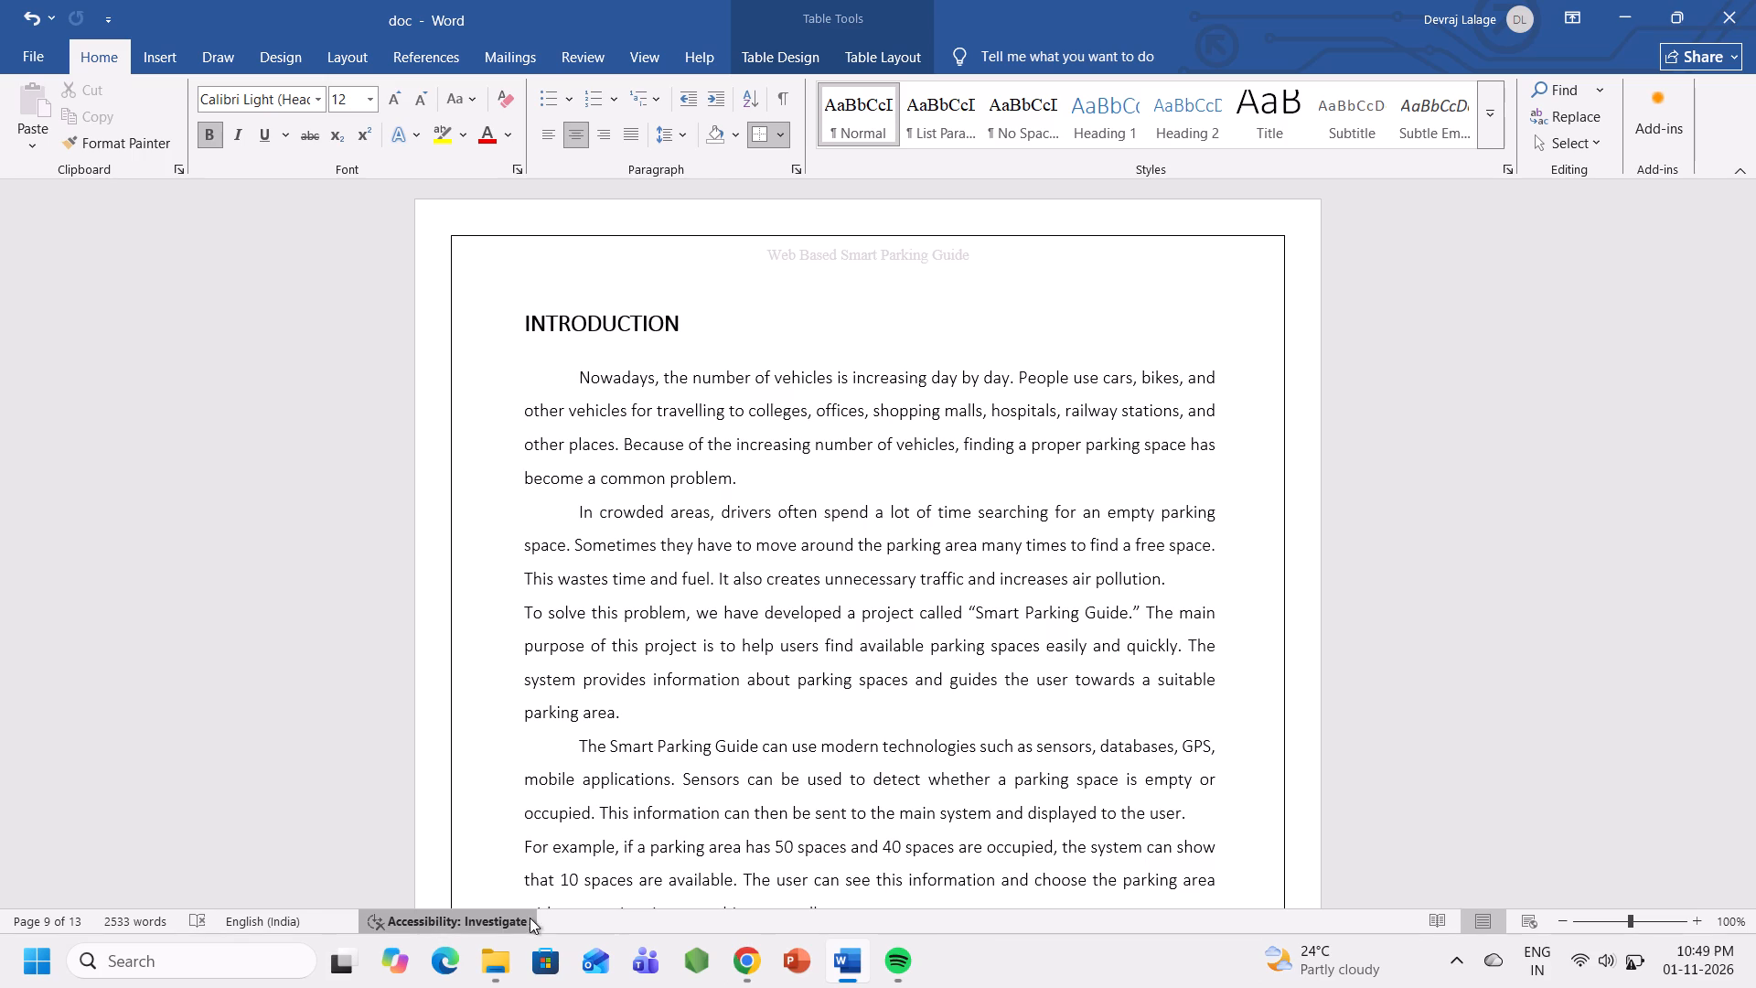
{"action": "left_click", "coordinate": [248, 918]}
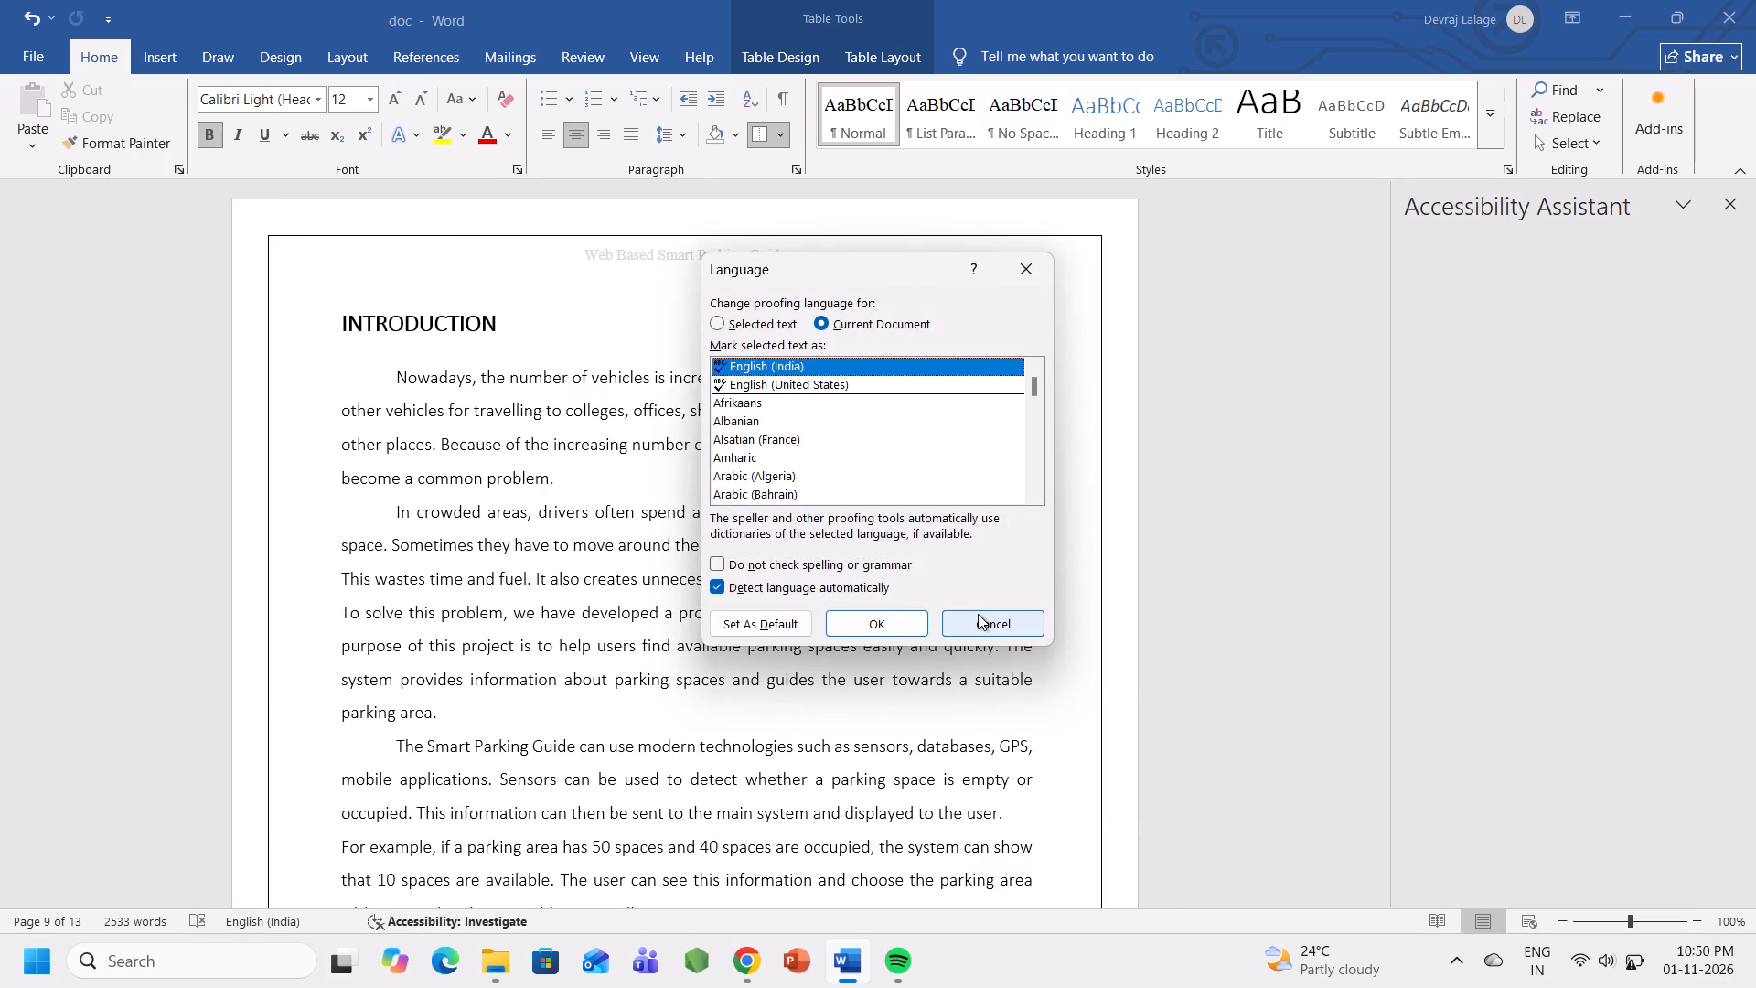
{"action": "left_click", "coordinate": [978, 614]}
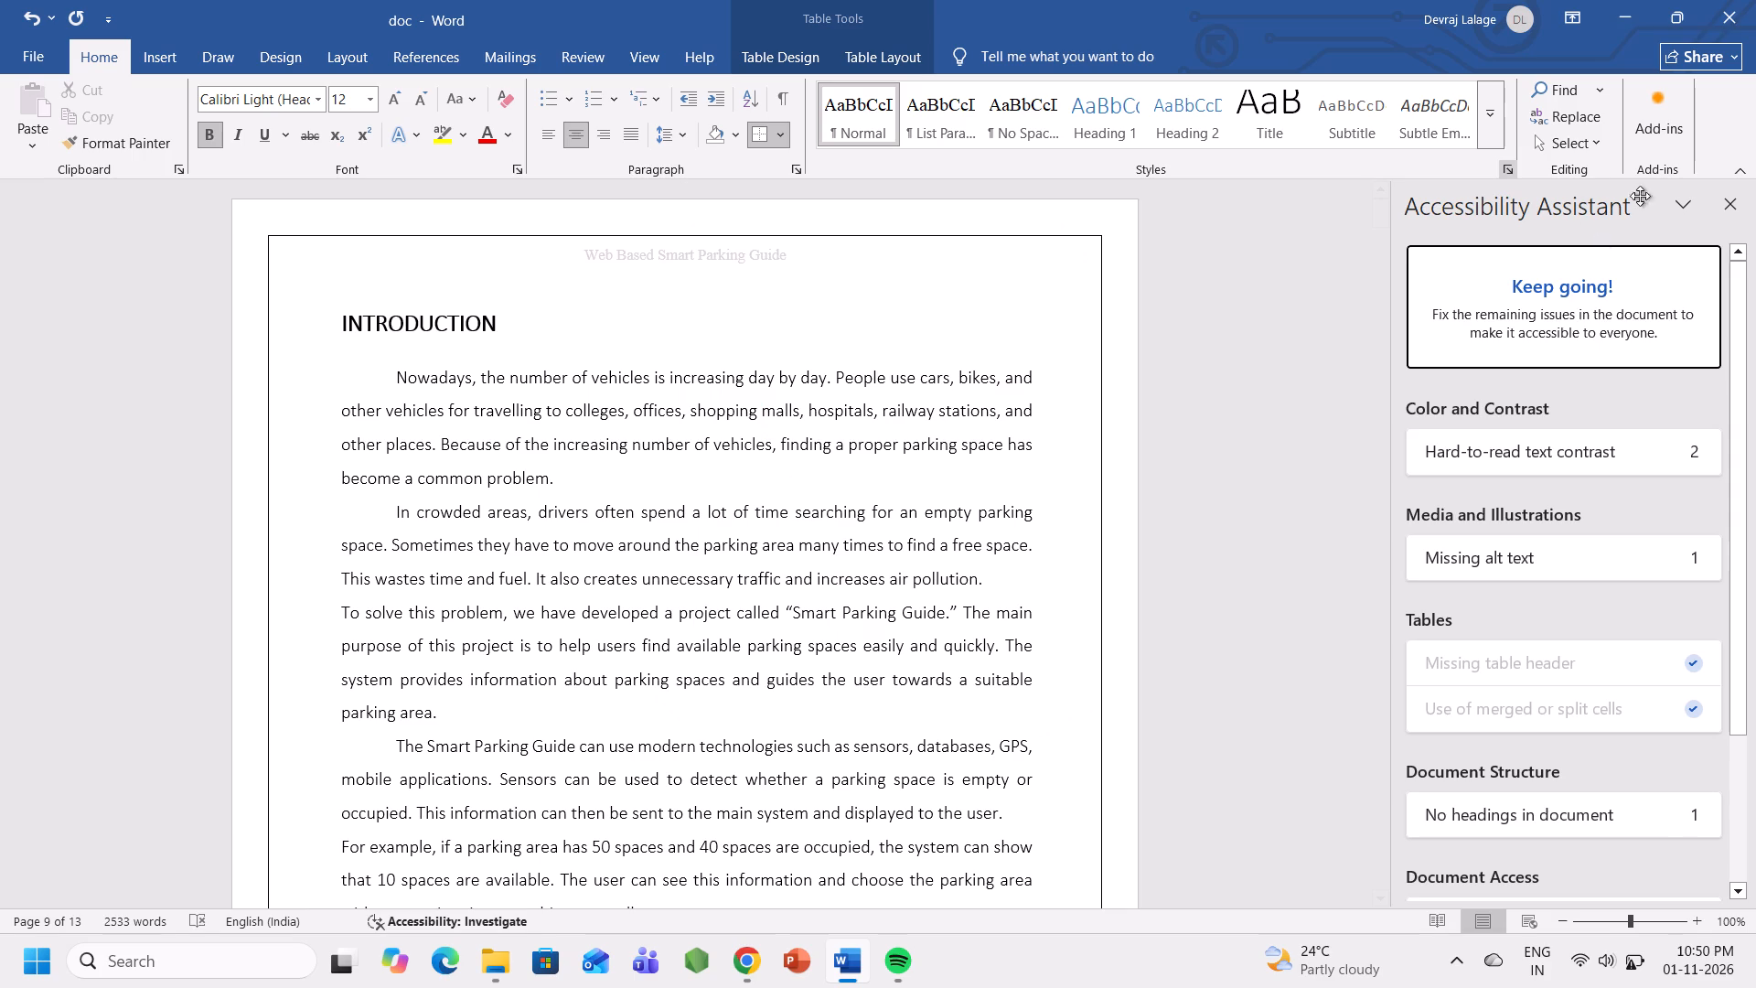
{"action": "left_click", "coordinate": [1740, 201]}
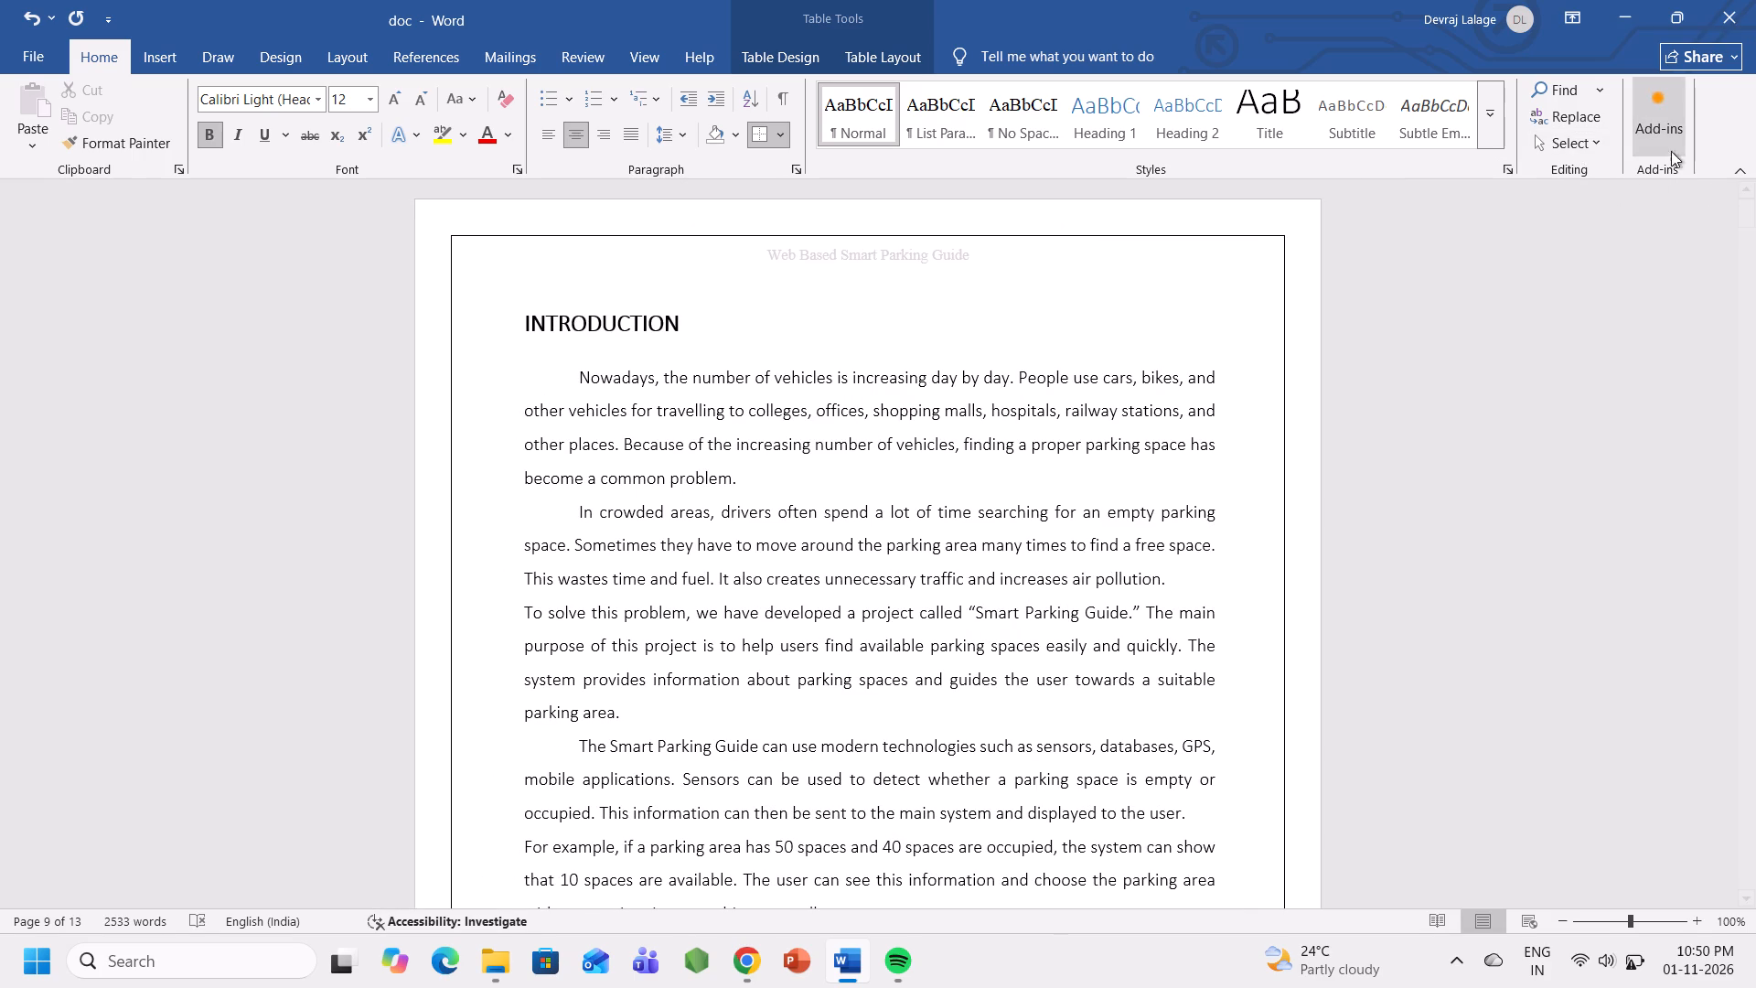
Open the sharing options for the report.
{"action": "left_click", "coordinate": [1686, 59]}
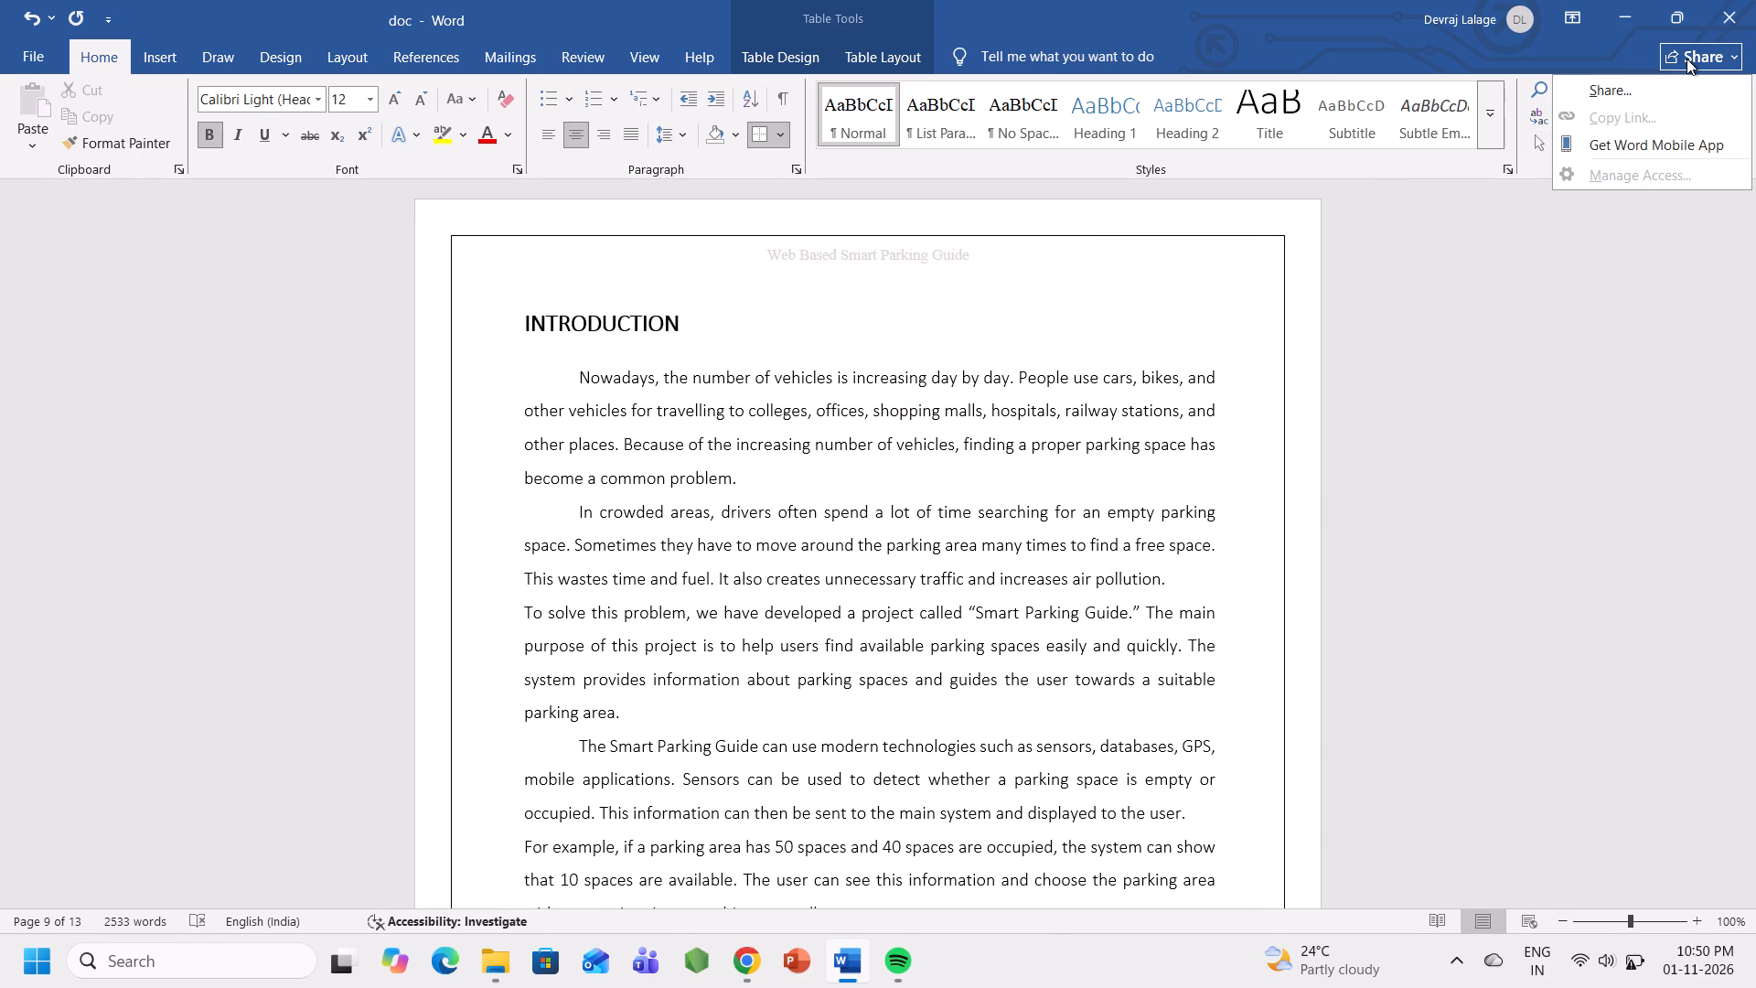
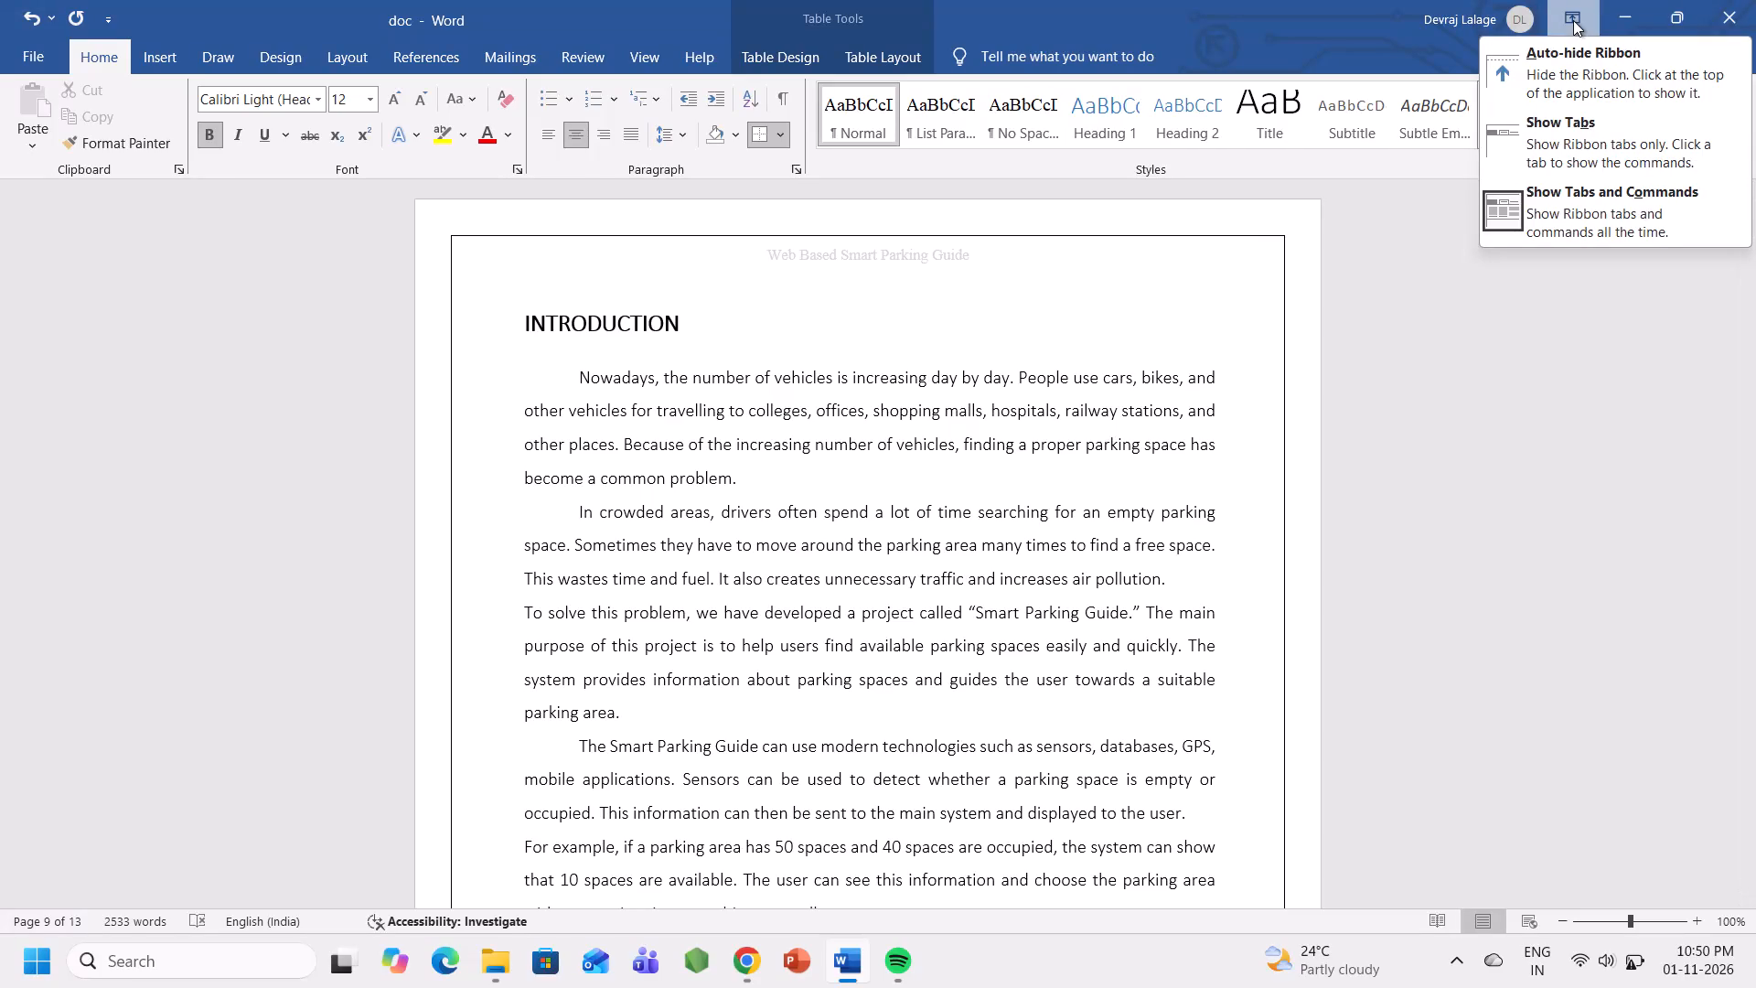
Dismiss the ribbon display options and look at the file actions for doc among the recent documents.
{"action": "left_click", "coordinate": [1600, 256]}
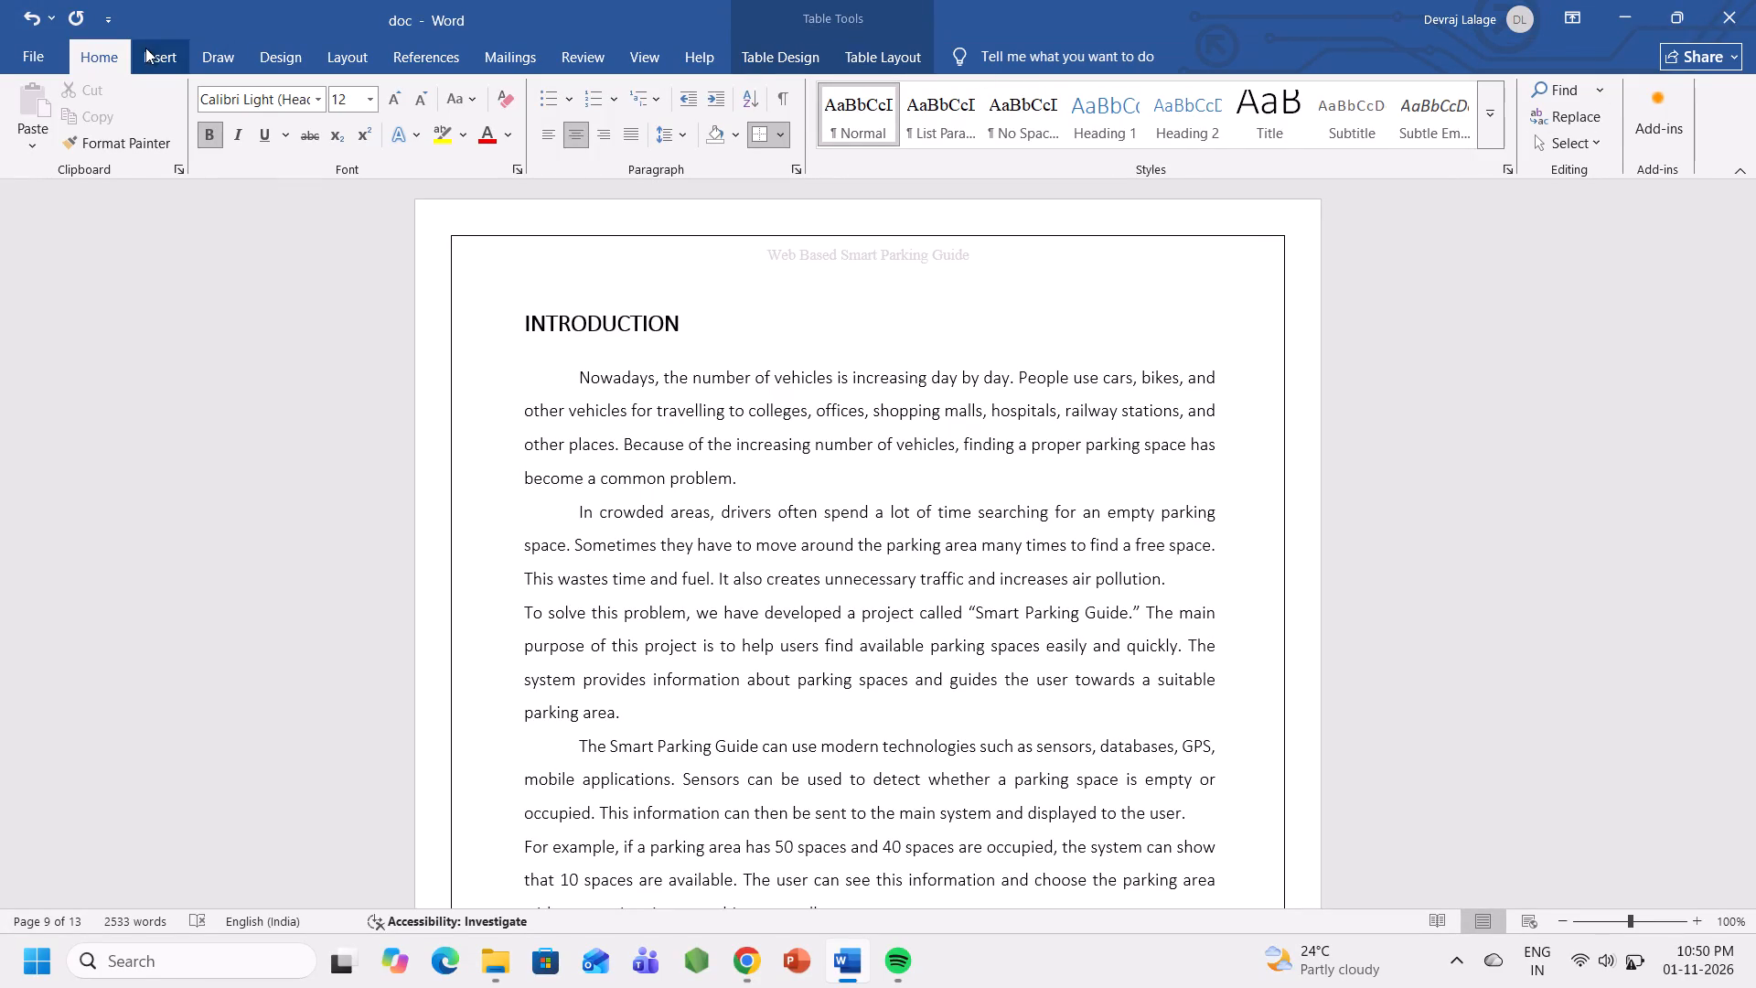
{"action": "left_click", "coordinate": [27, 59]}
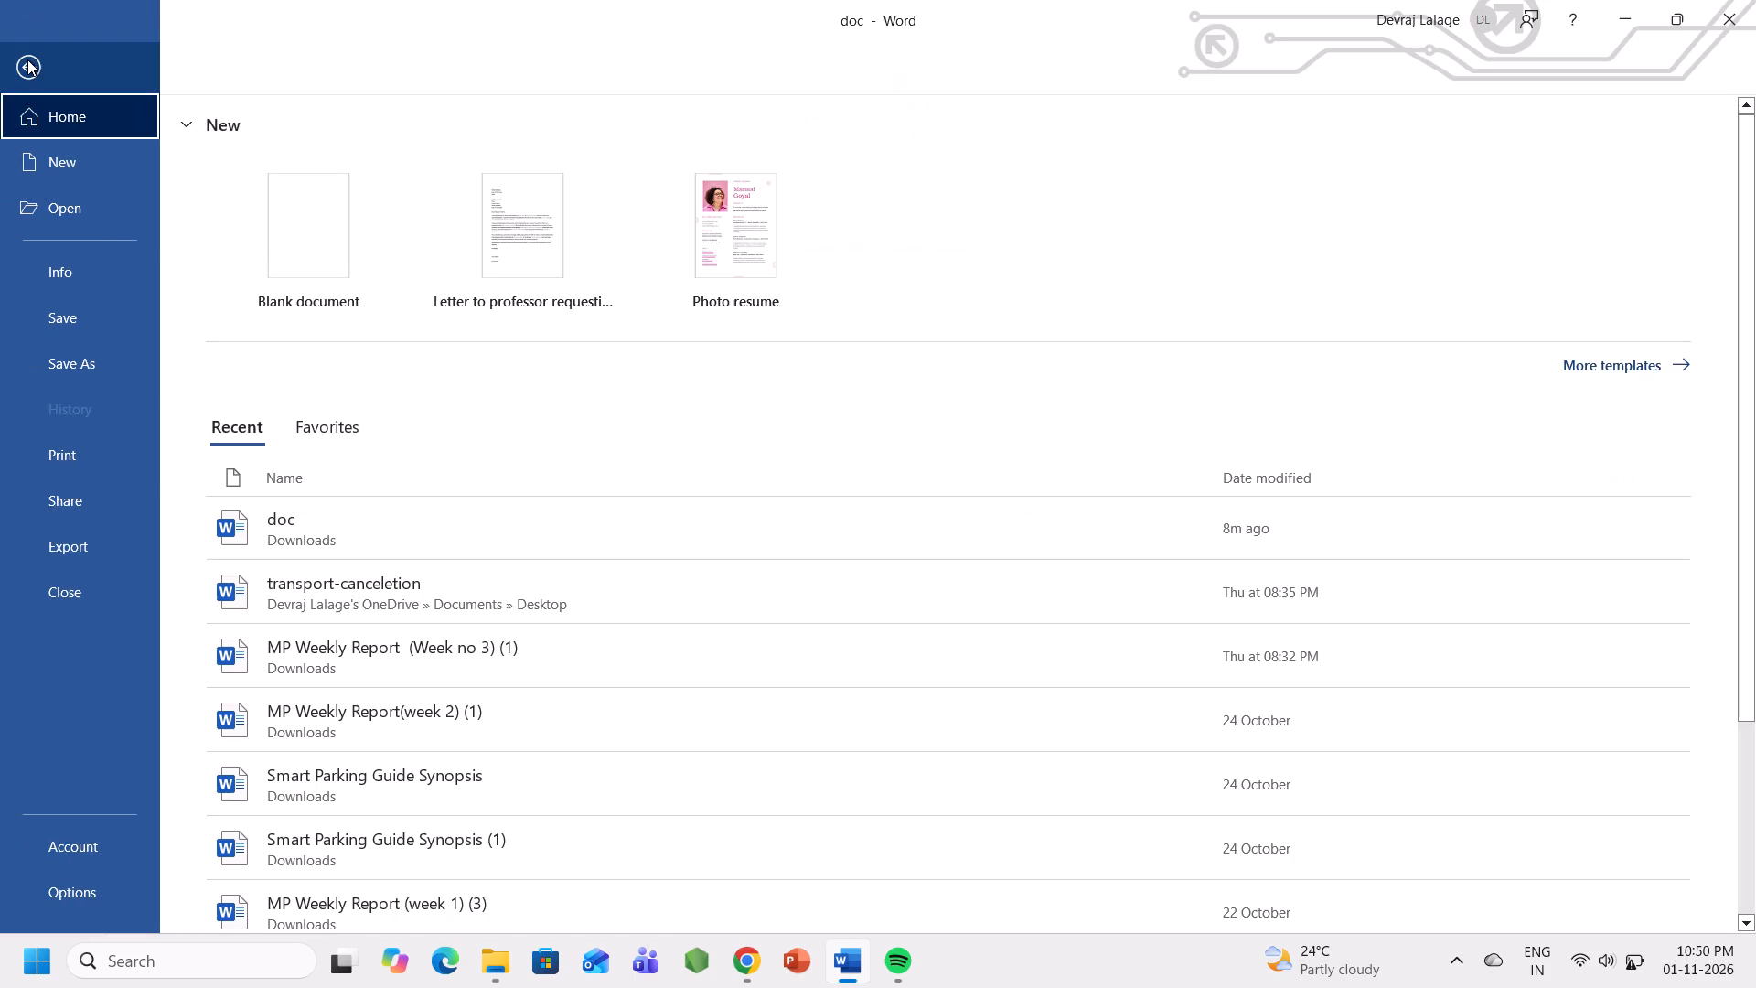
{"action": "right_click", "coordinate": [746, 521]}
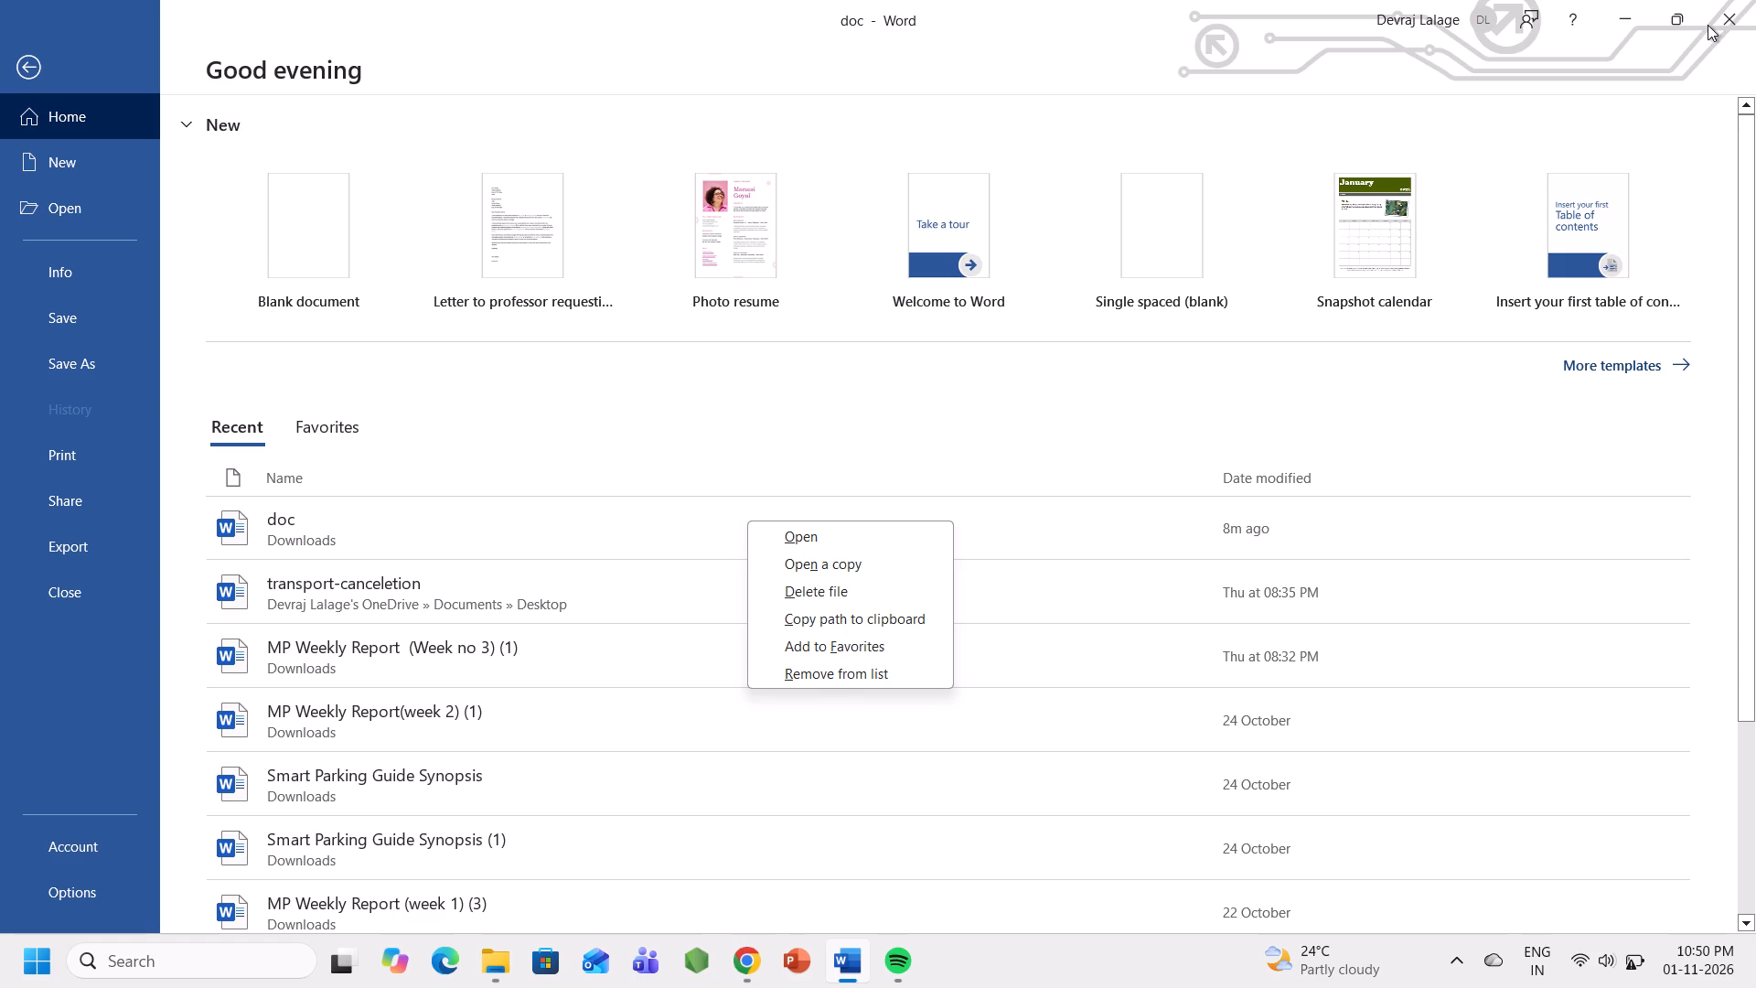
Close the doc report in Word and return to the Downloads folder.
{"action": "left_click", "coordinate": [1739, 10]}
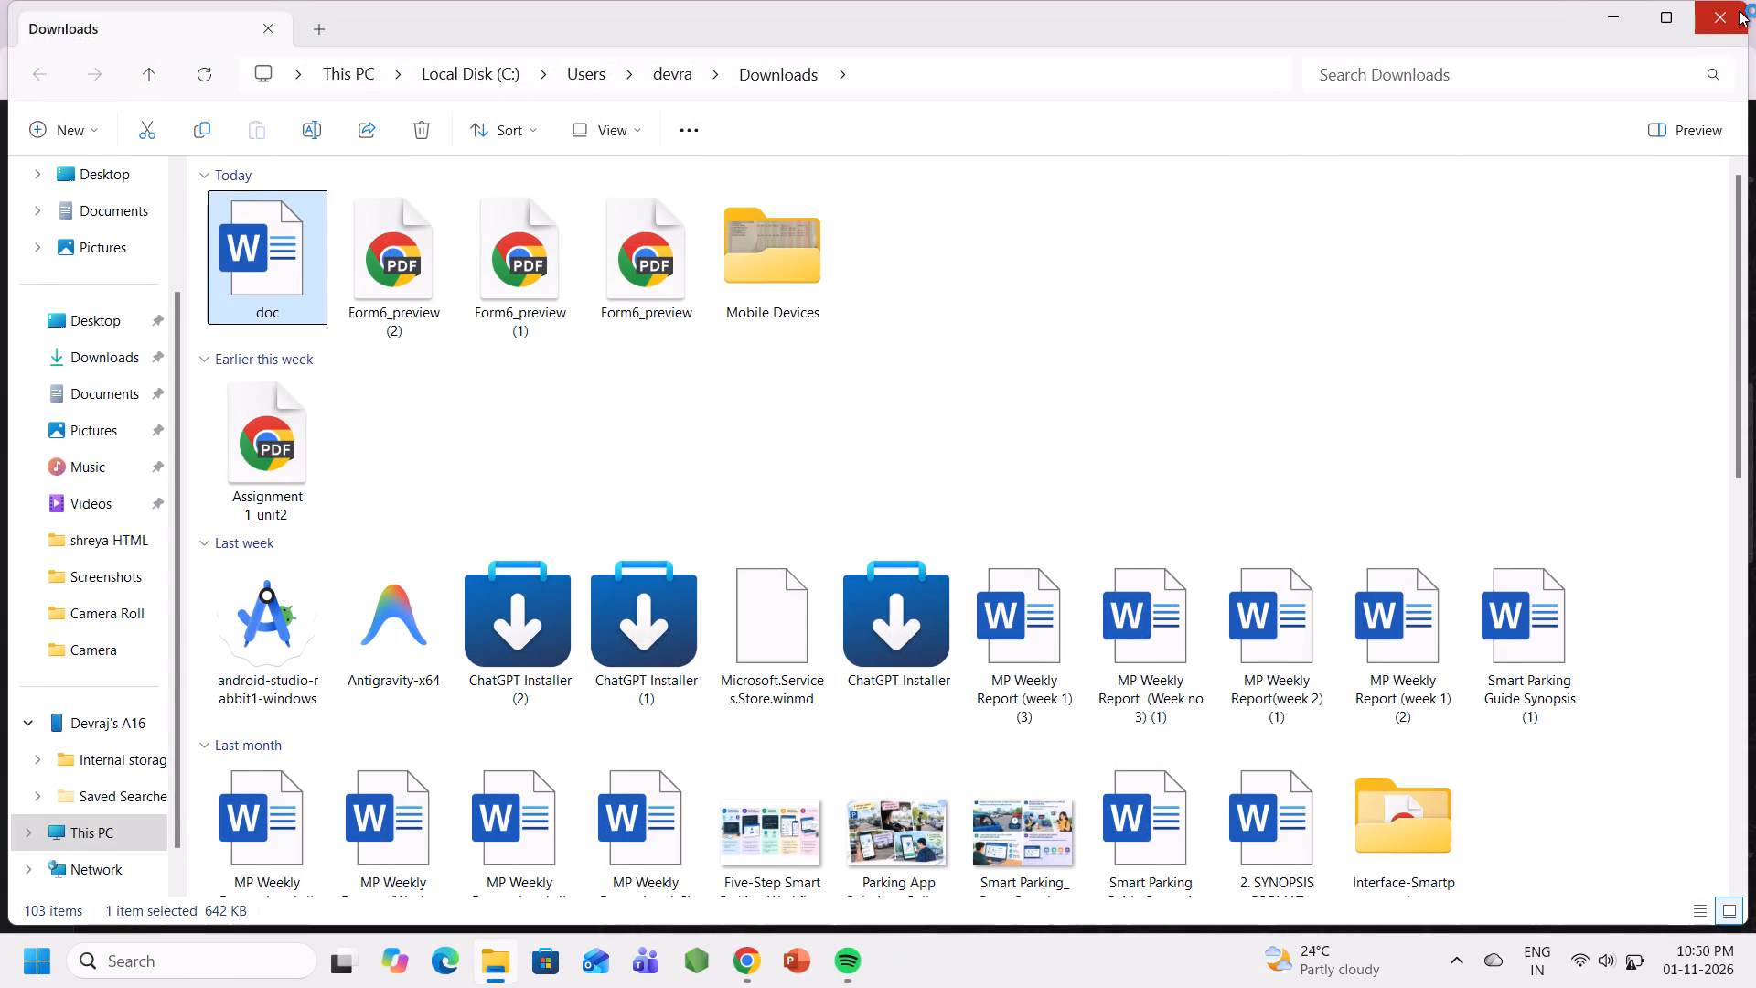
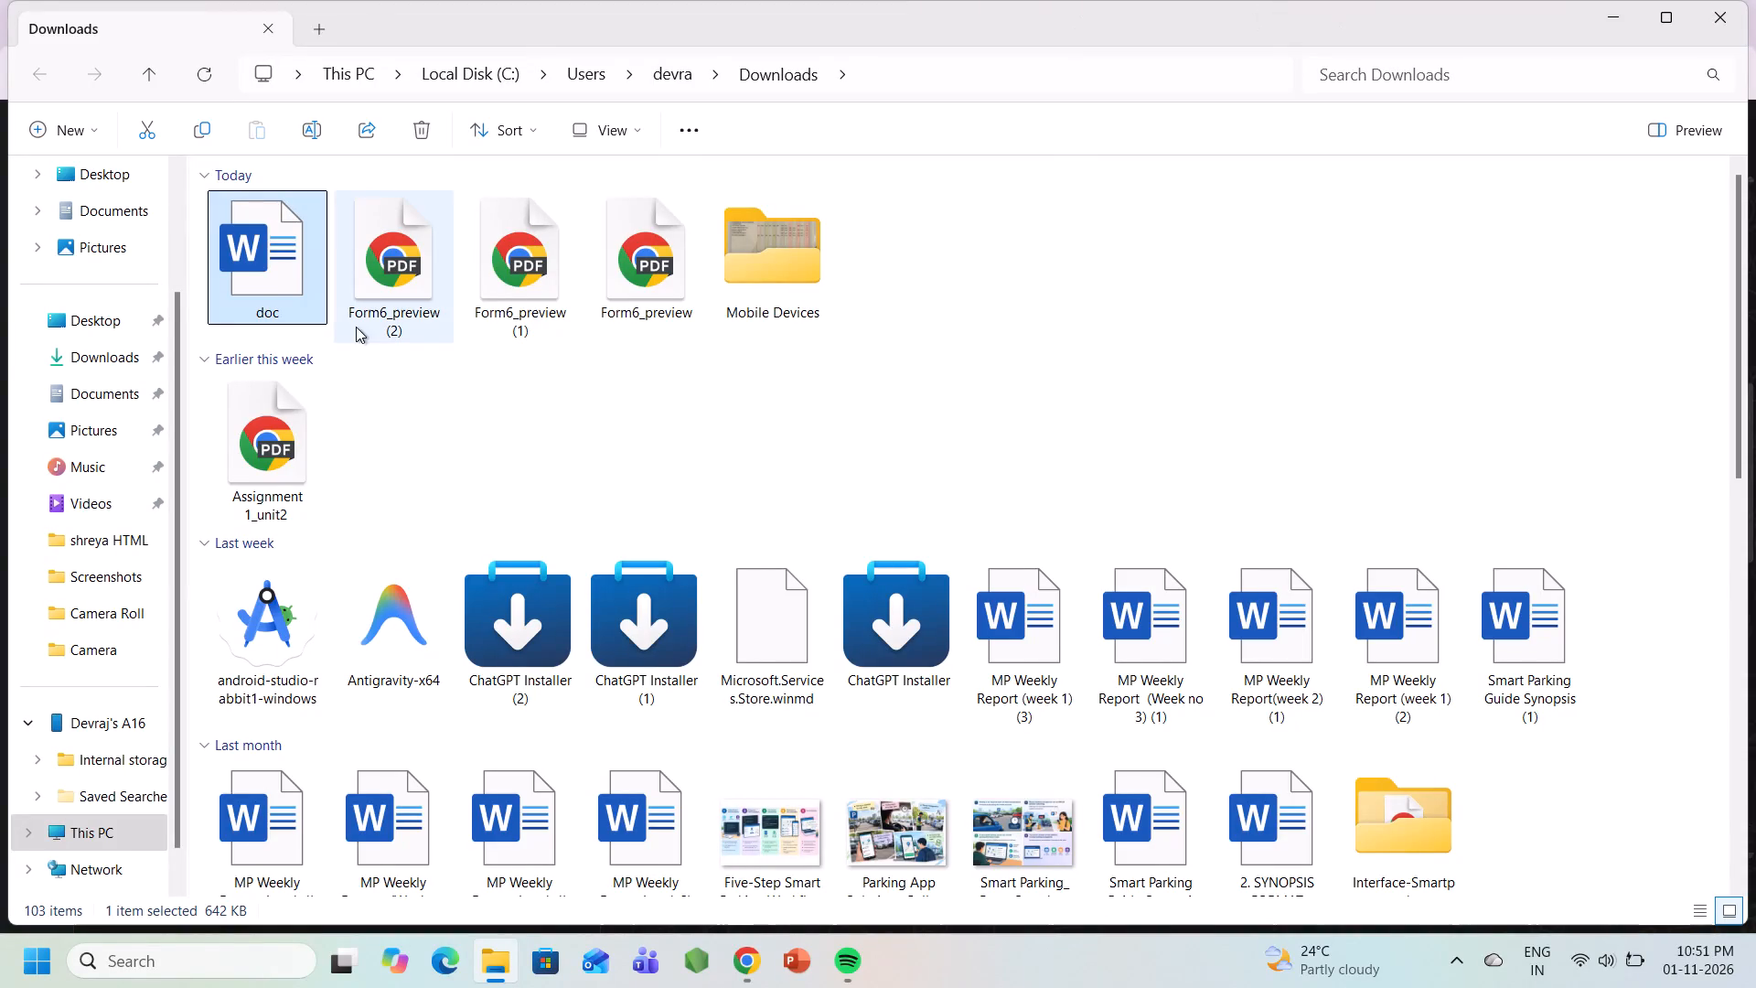
View the apps offered for sharing the doc file in Downloads, and dismiss the options without choosing one.
{"action": "right_click", "coordinate": [262, 245]}
{"action": "right_click", "coordinate": [262, 245]}
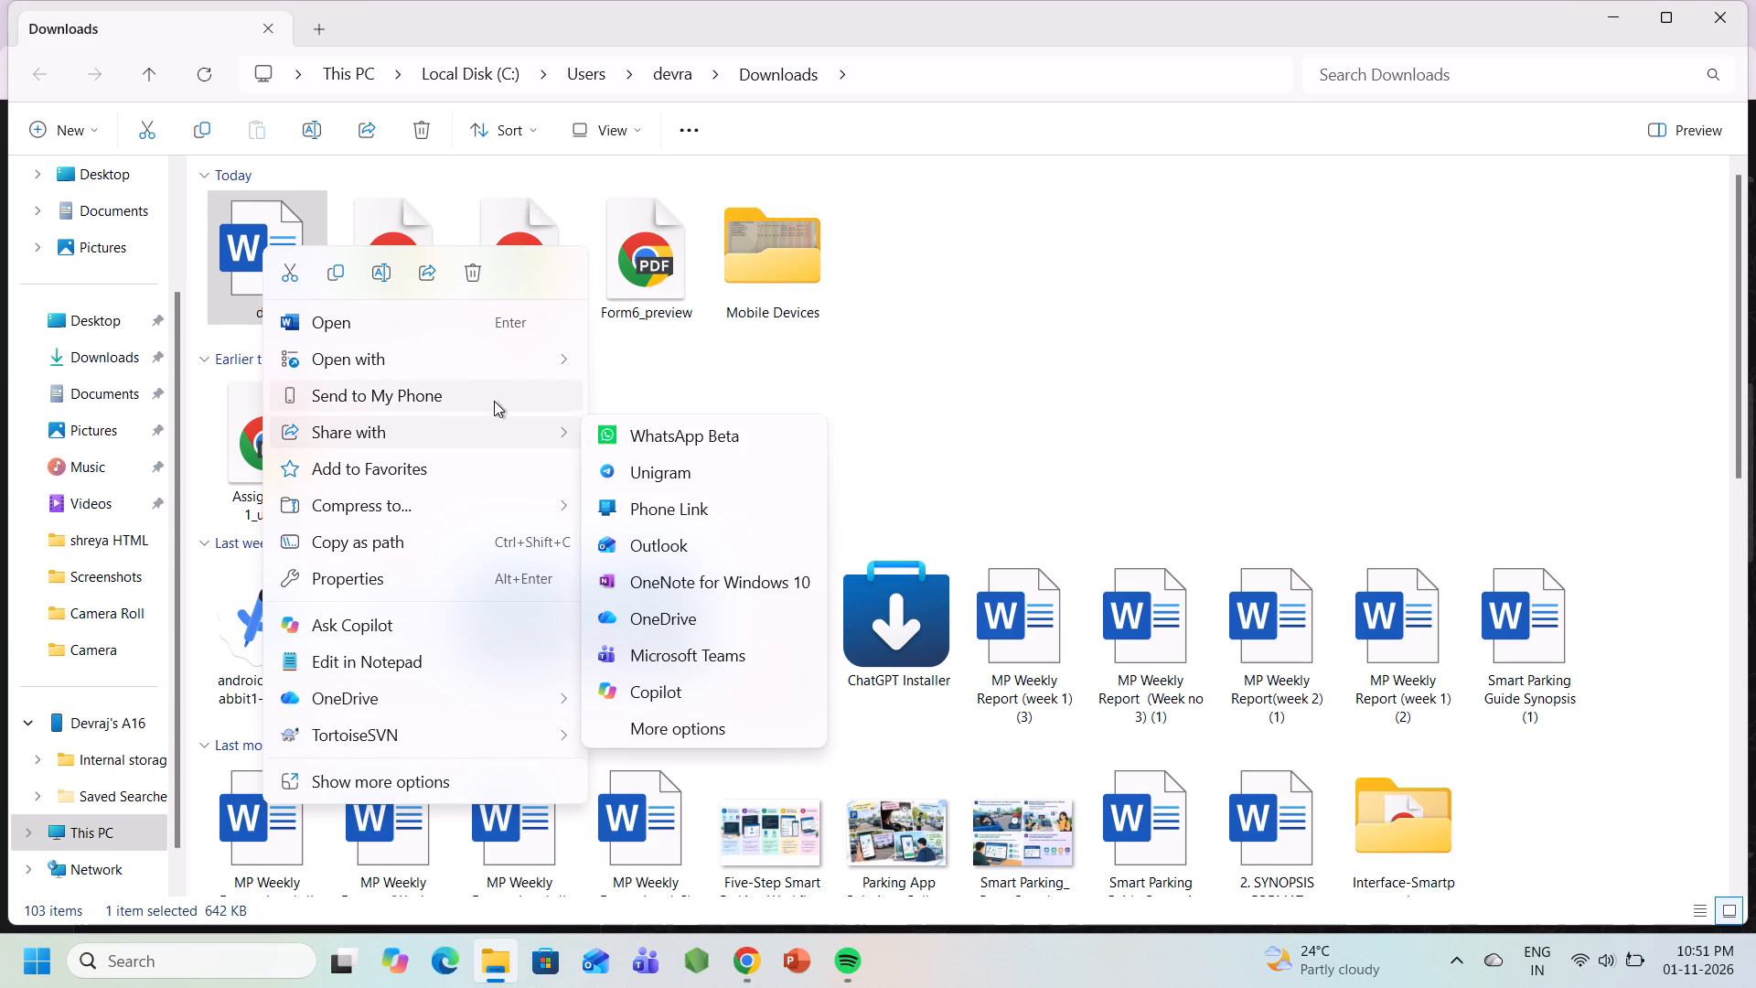
{"action": "left_click", "coordinate": [953, 298]}
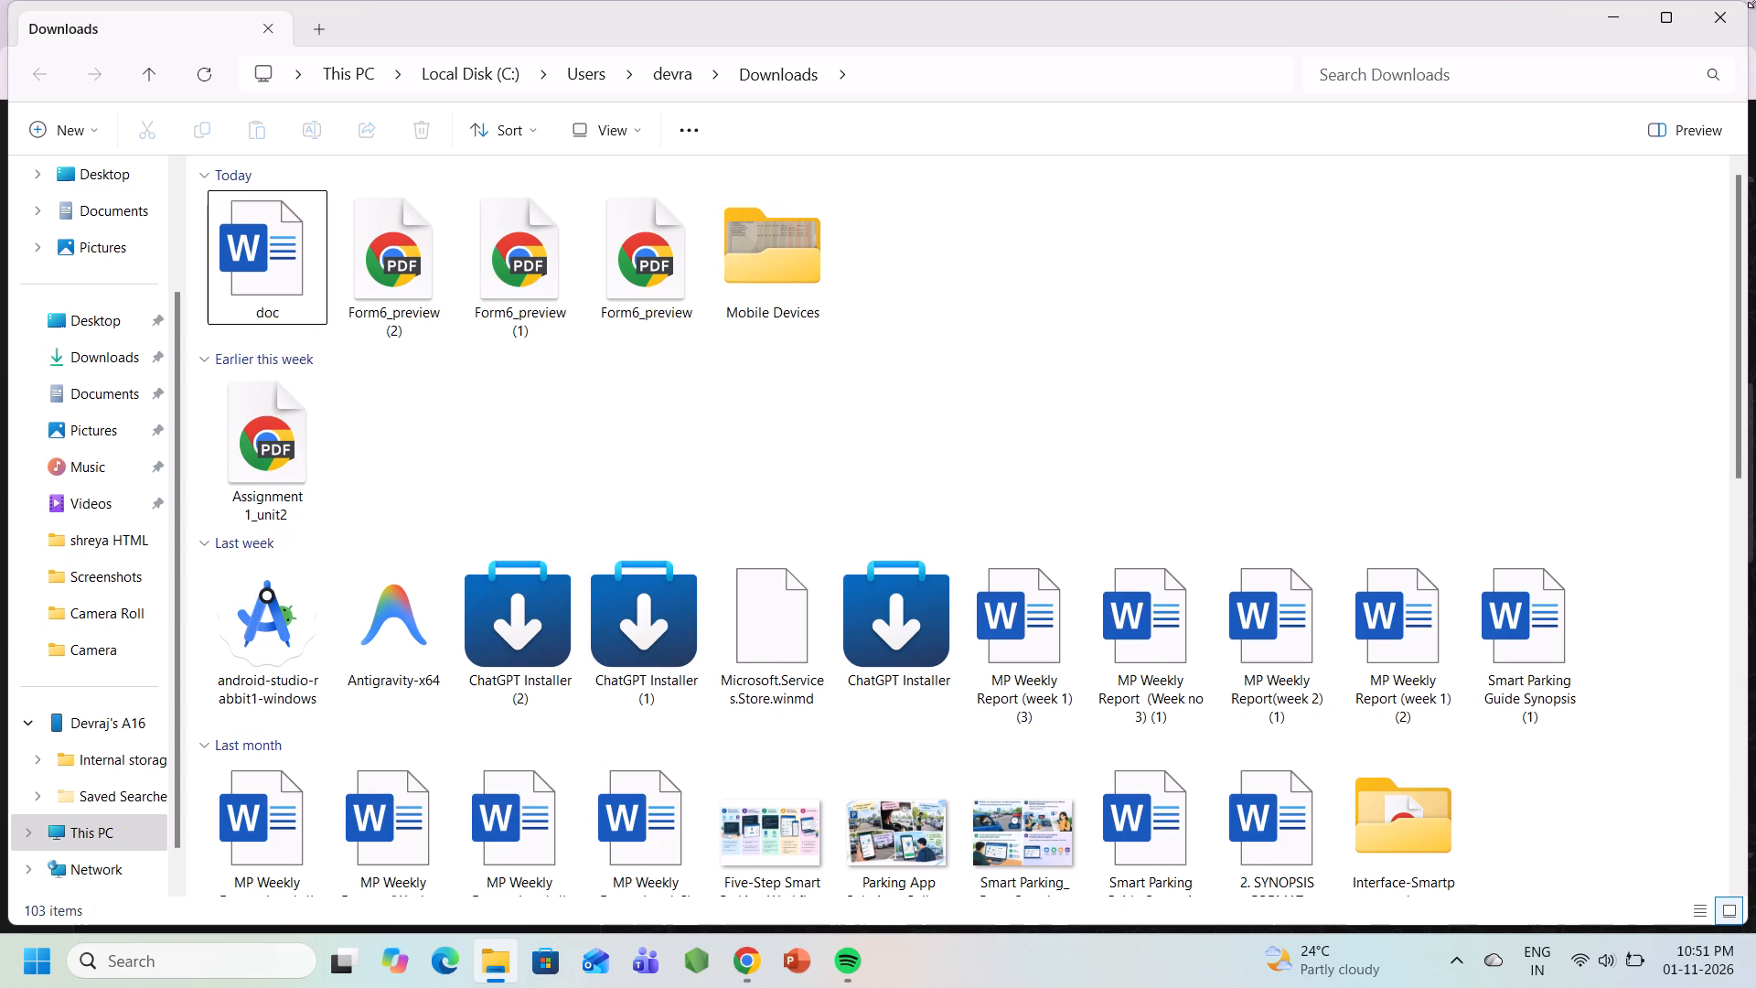
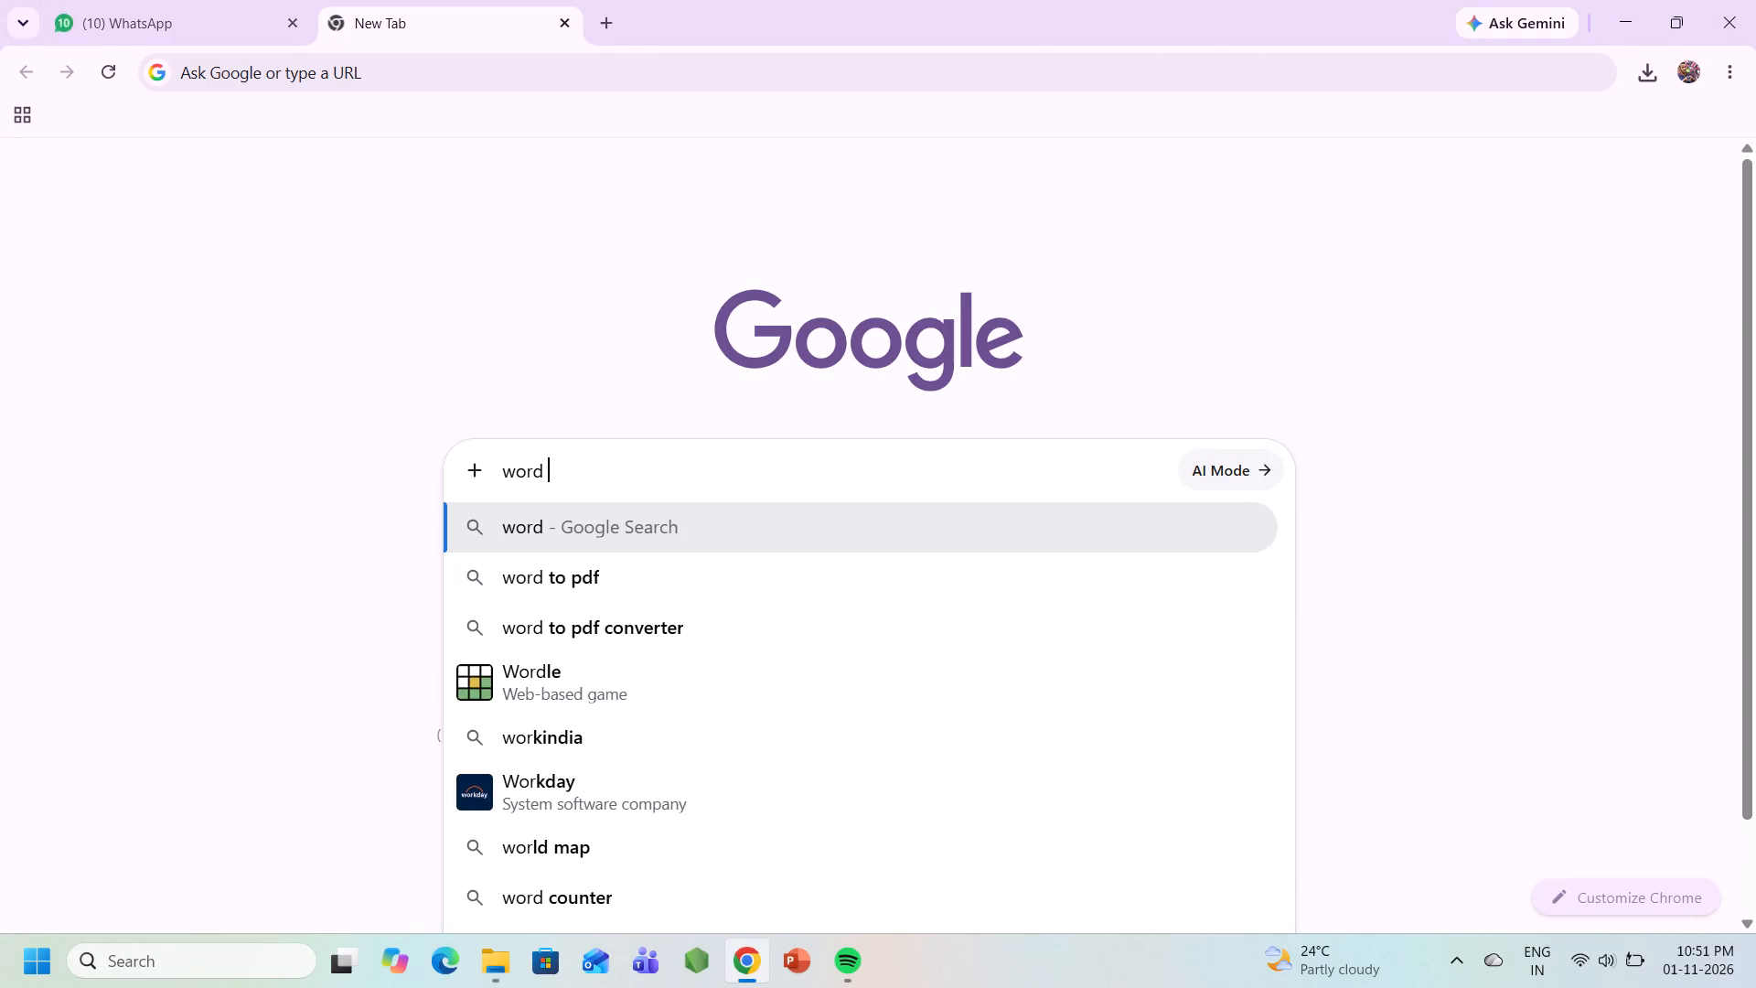
Search Google for "word to pdf converter" and open iLovePDF's Word to PDF conversion page.
{"action": "type", "text": "to"}
{"action": "key", "text": "space"}
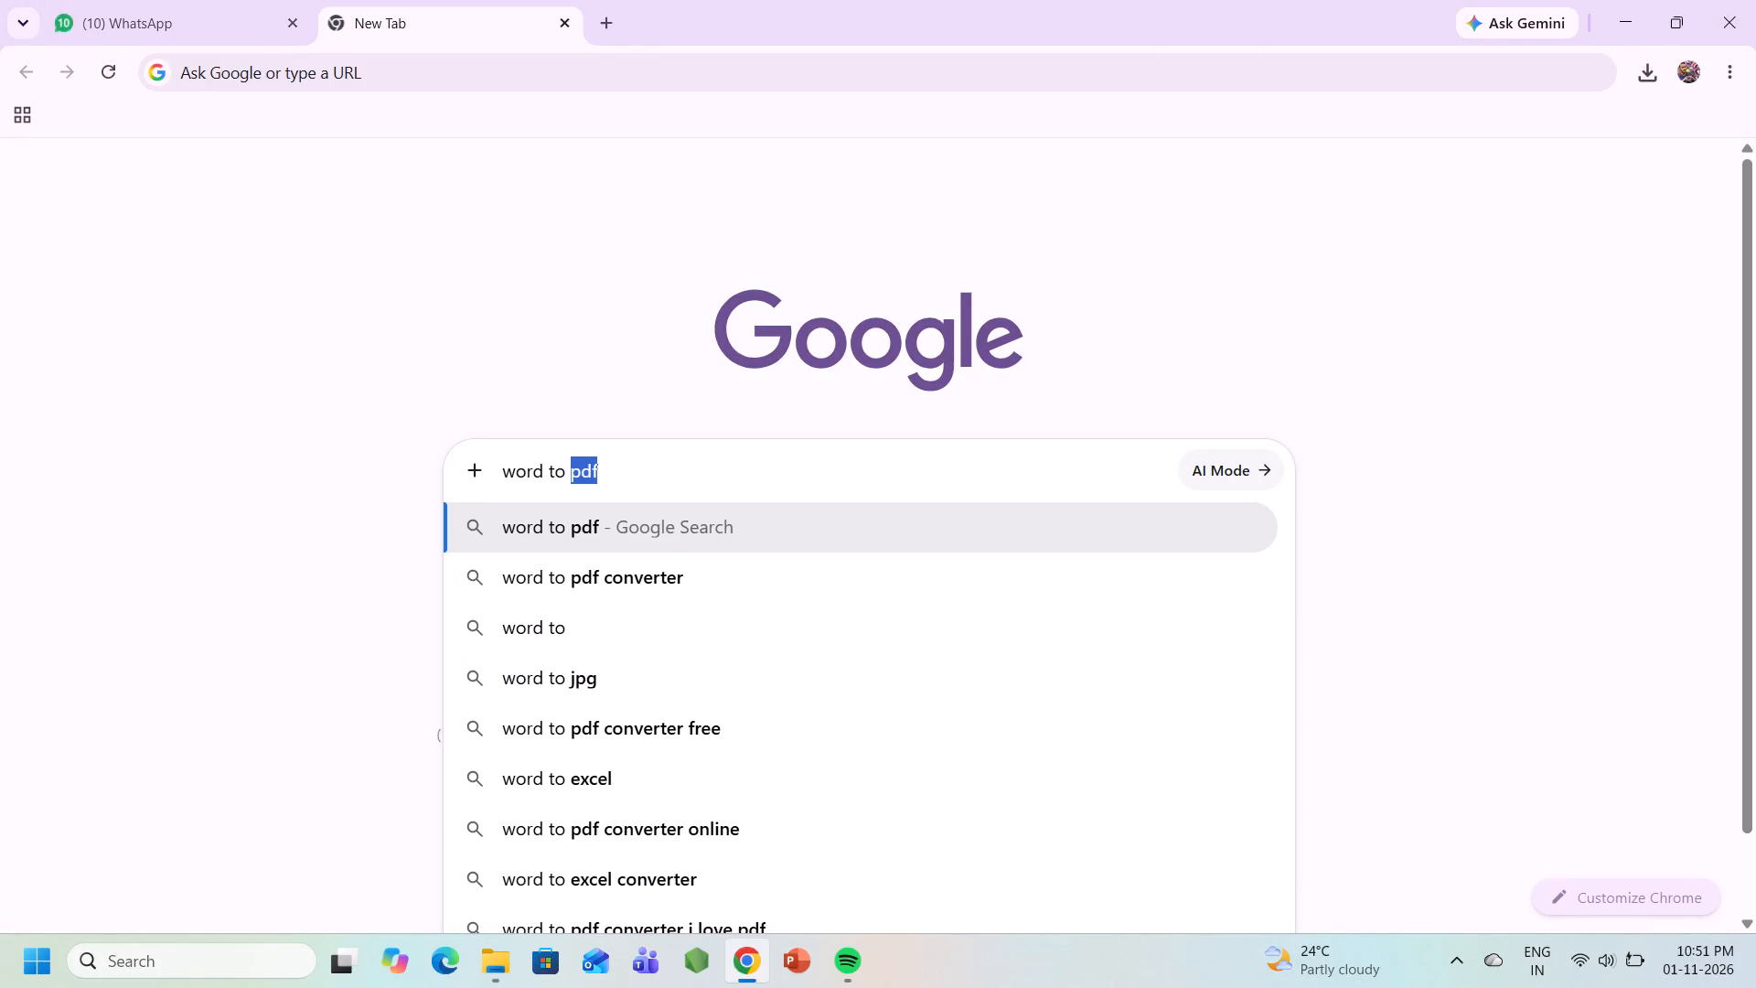
{"action": "key", "text": "Down"}
{"action": "key", "text": "Return"}
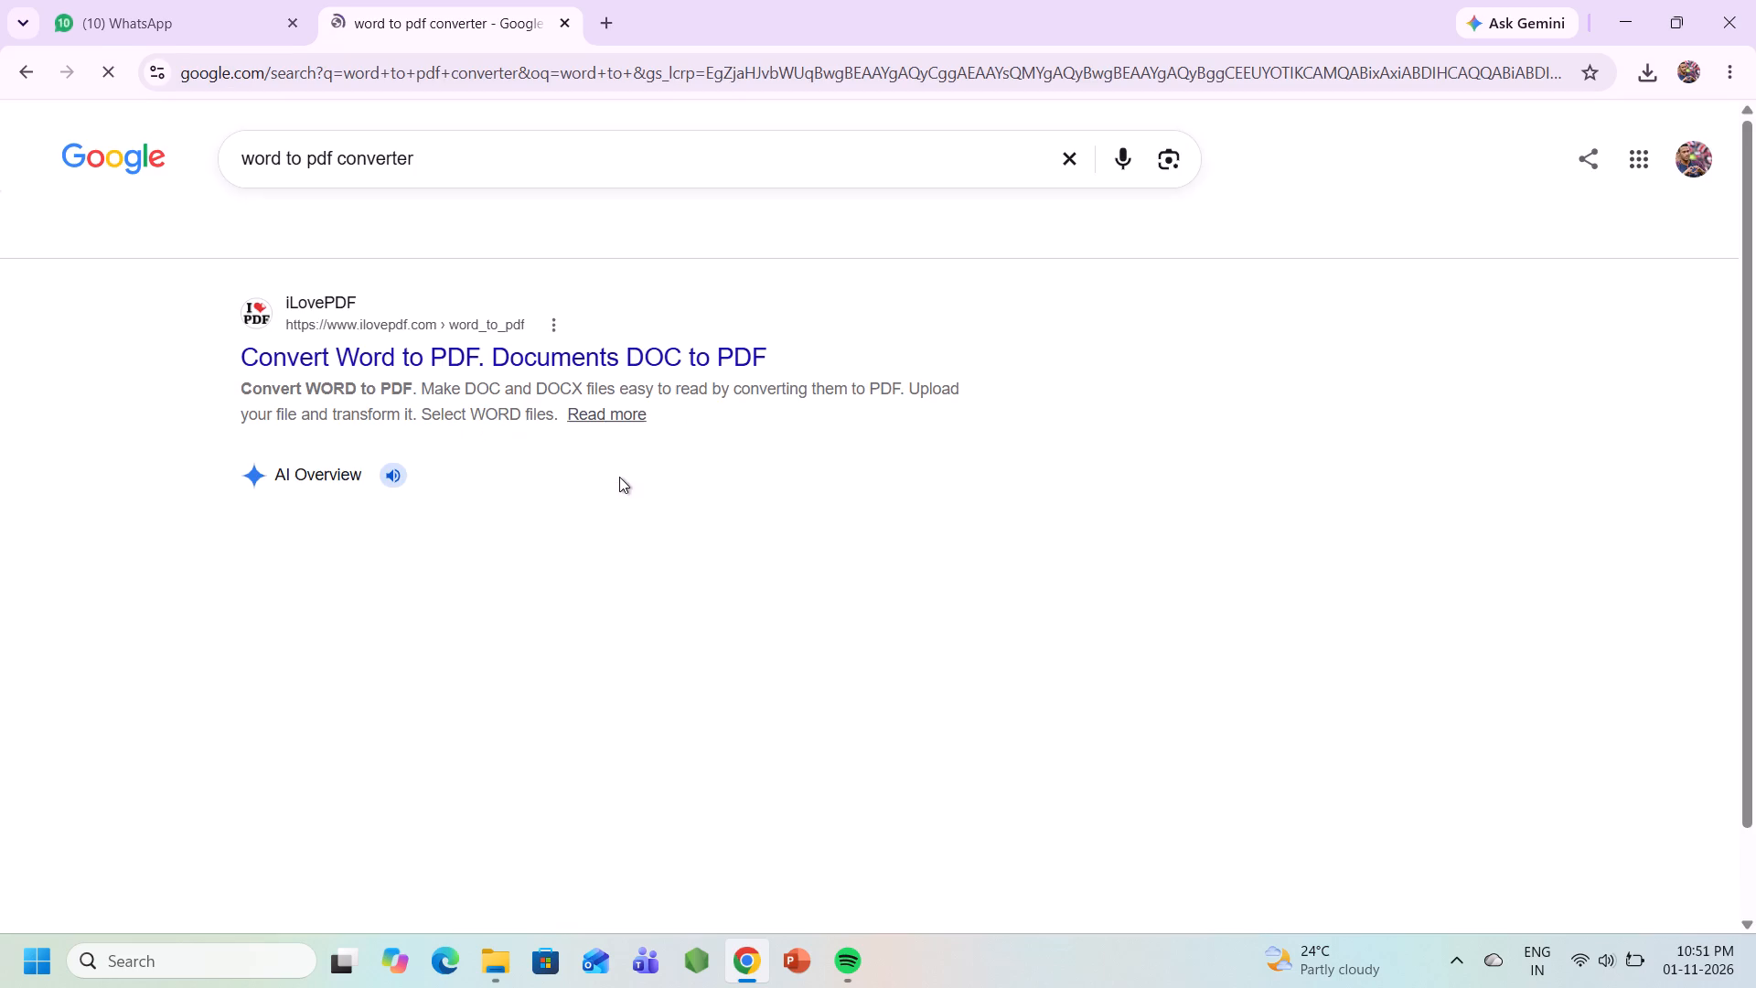
{"action": "left_click", "coordinate": [619, 477]}
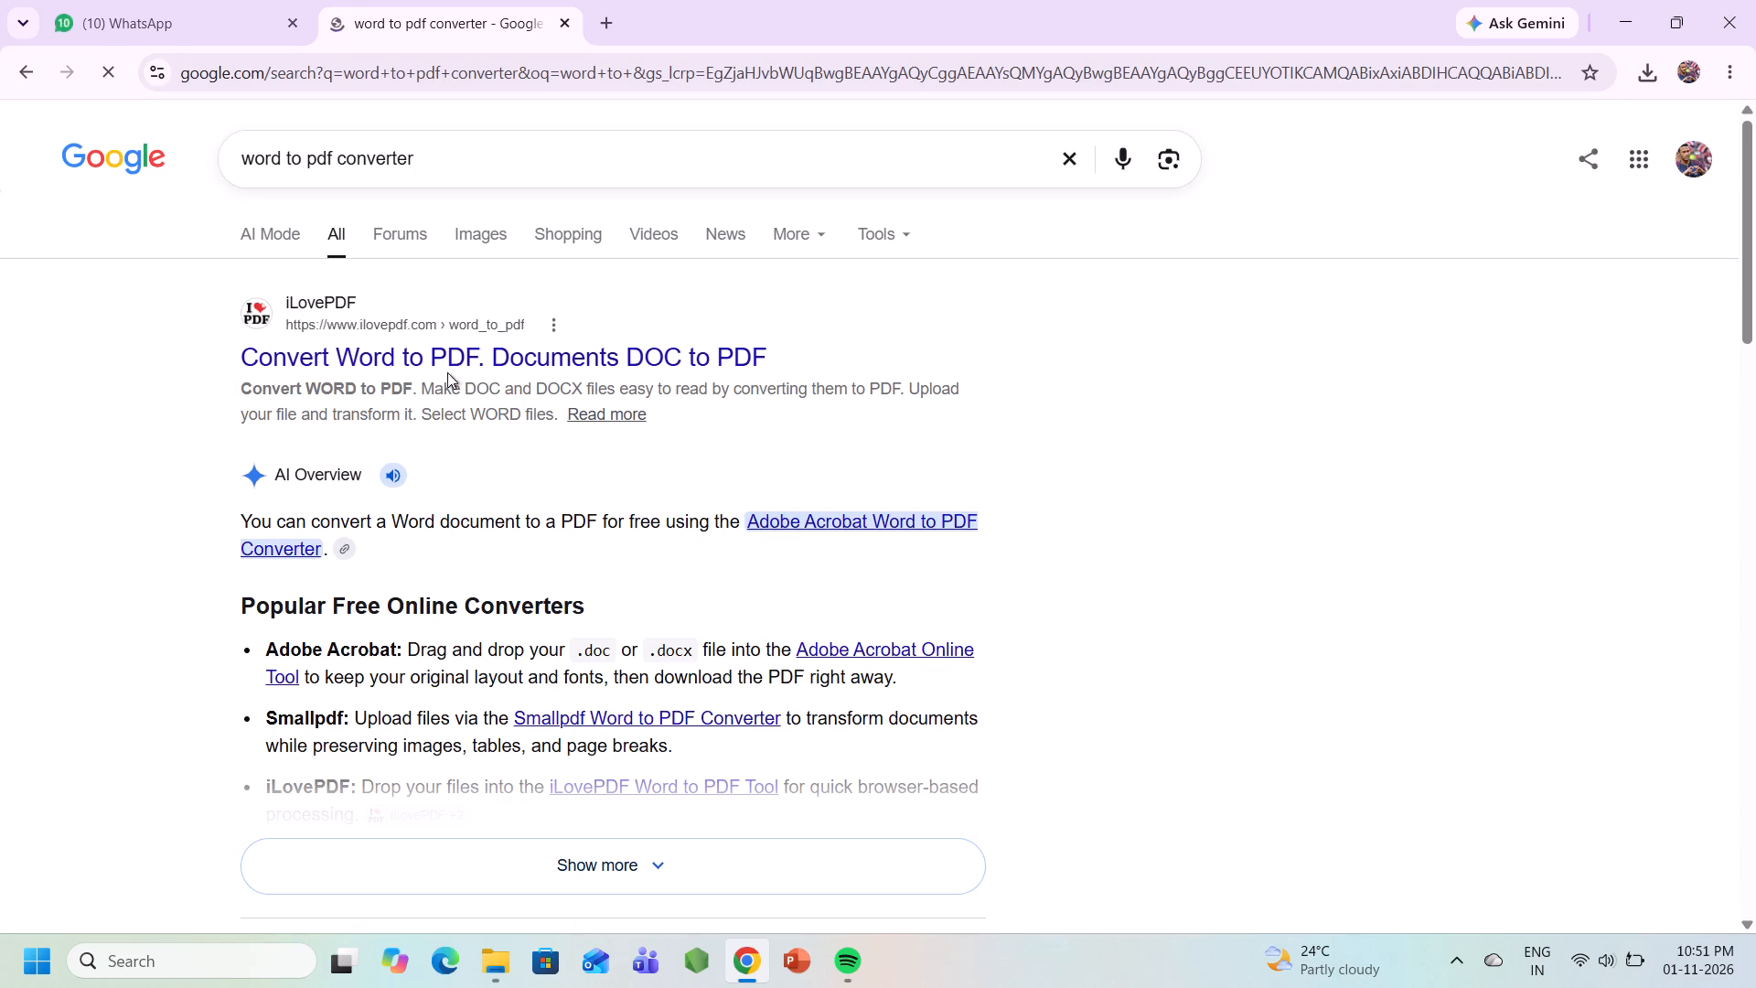
{"action": "left_click", "coordinate": [435, 364]}
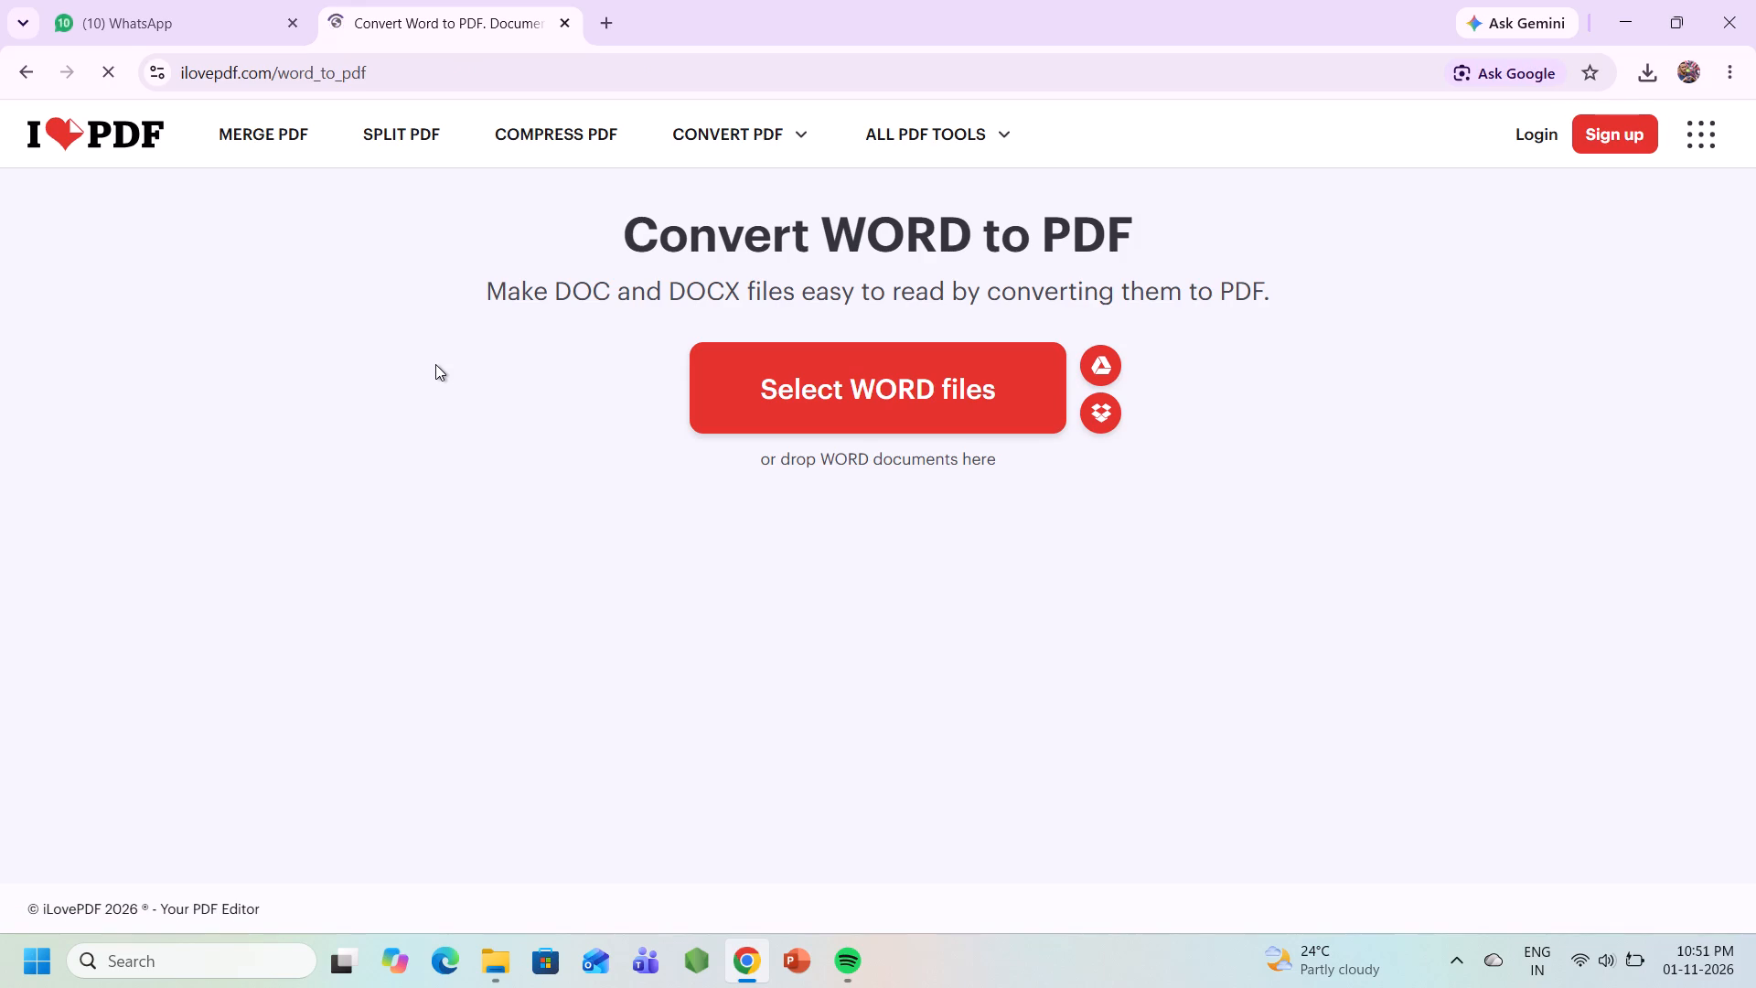
Load the doc Word file from the Downloads folder into the Word to PDF converter.
{"action": "left_click", "coordinate": [840, 390]}
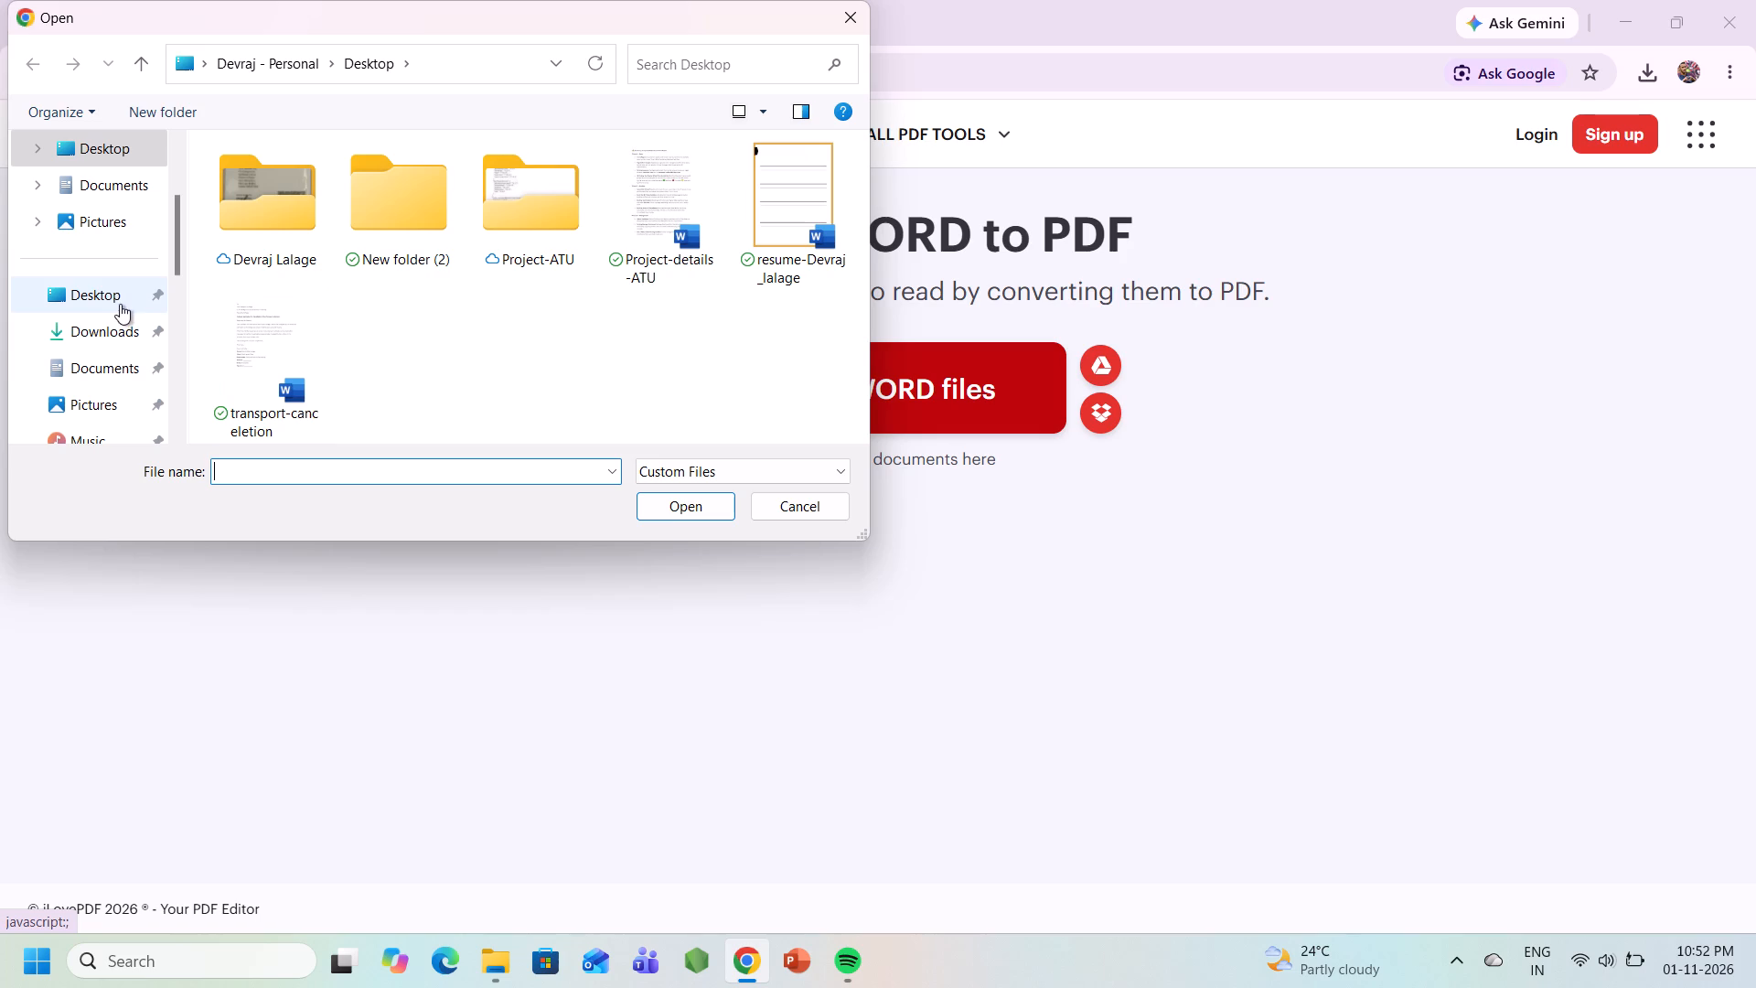
{"action": "scroll", "coordinate": [93, 232], "scroll_direction": "down", "scroll_amount": 1}
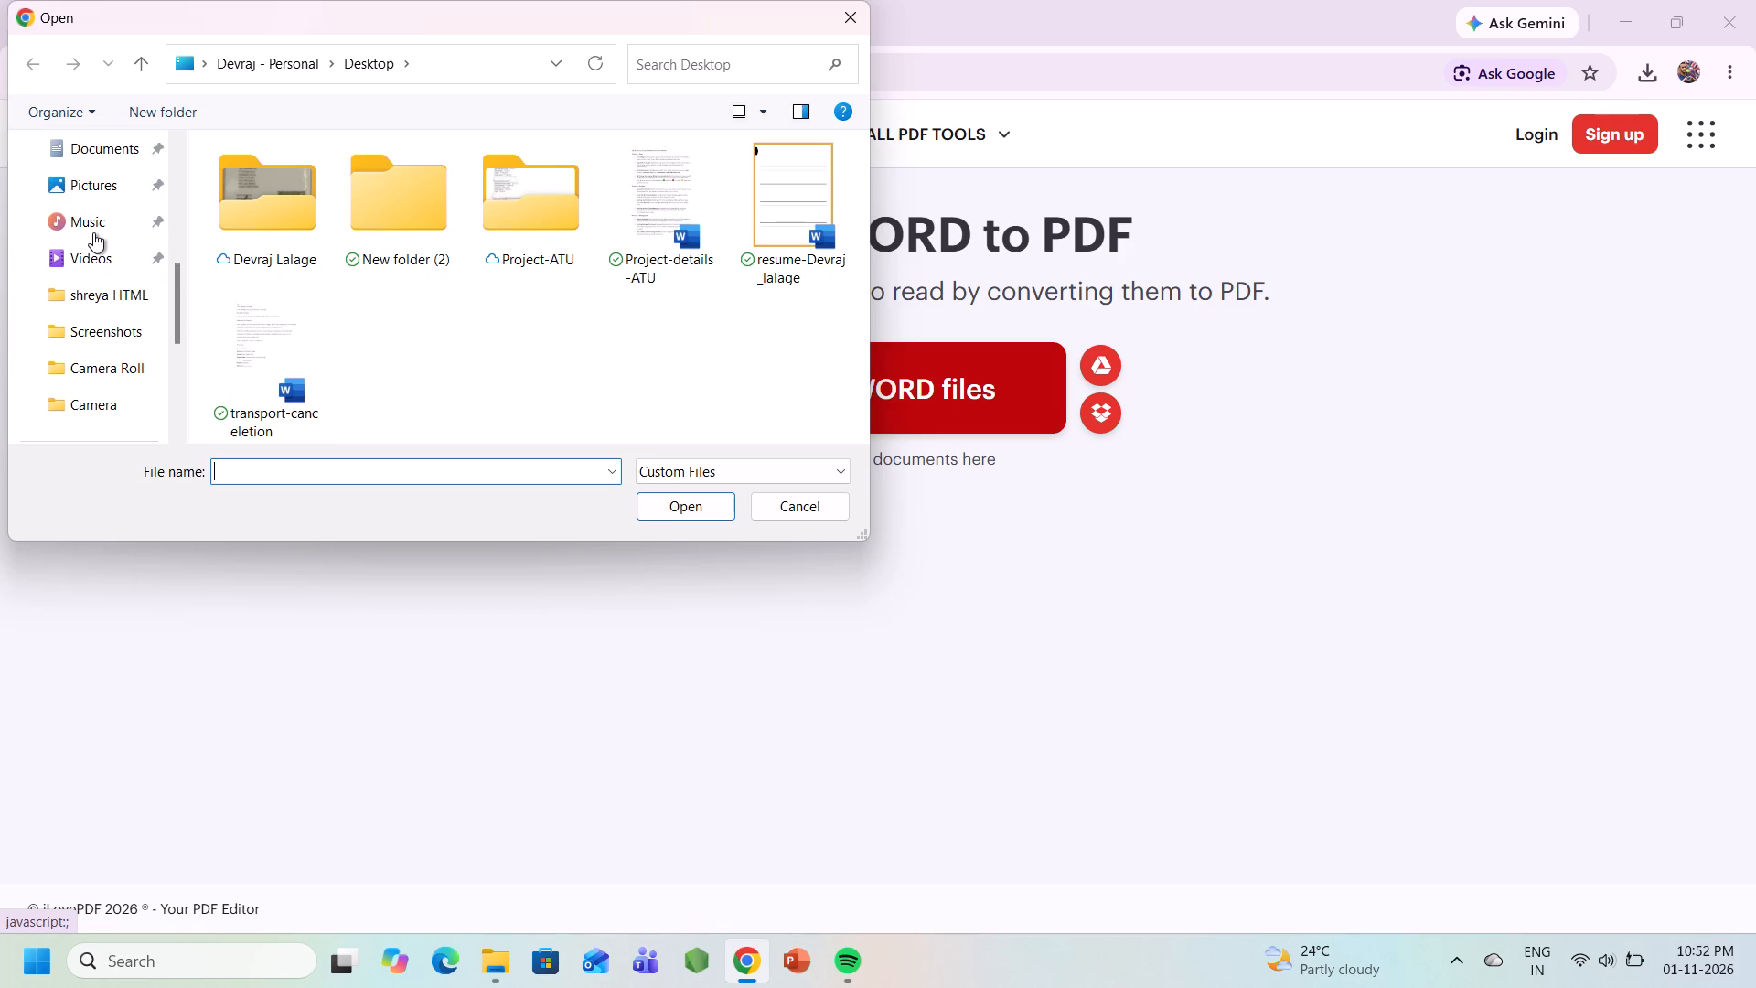
{"action": "scroll", "coordinate": [97, 283], "scroll_direction": "up", "scroll_amount": 2}
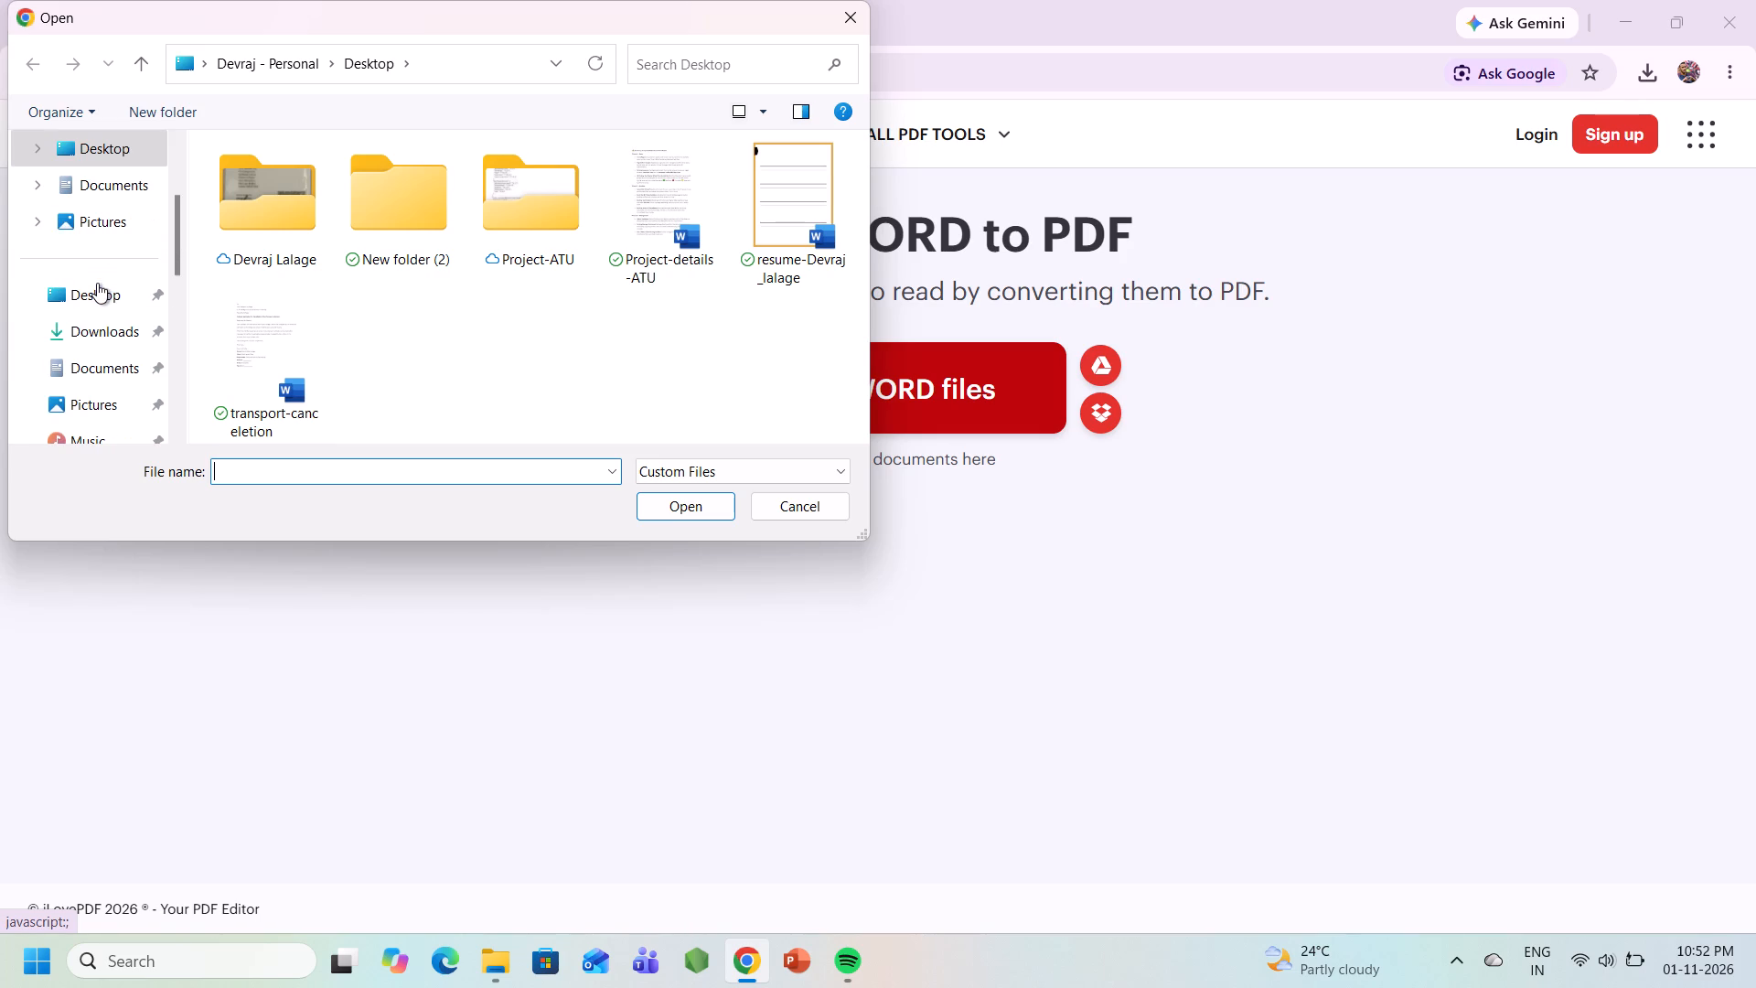
{"action": "left_click", "coordinate": [108, 322]}
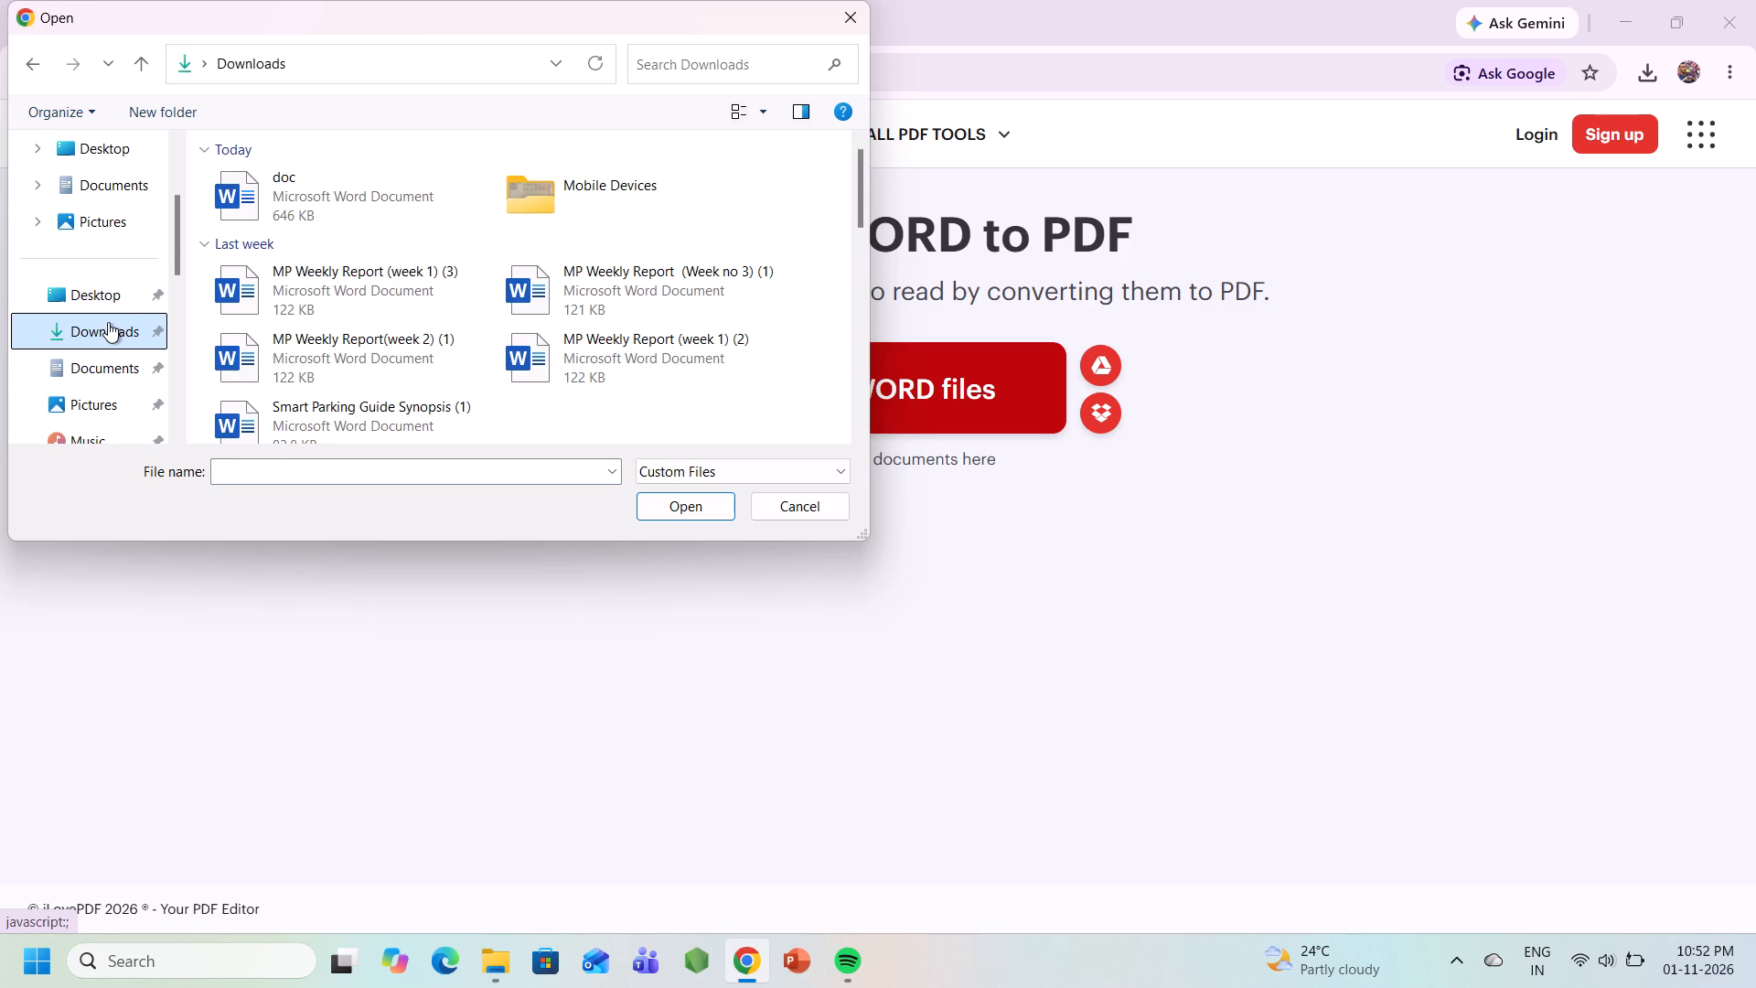
{"action": "left_click", "coordinate": [375, 187]}
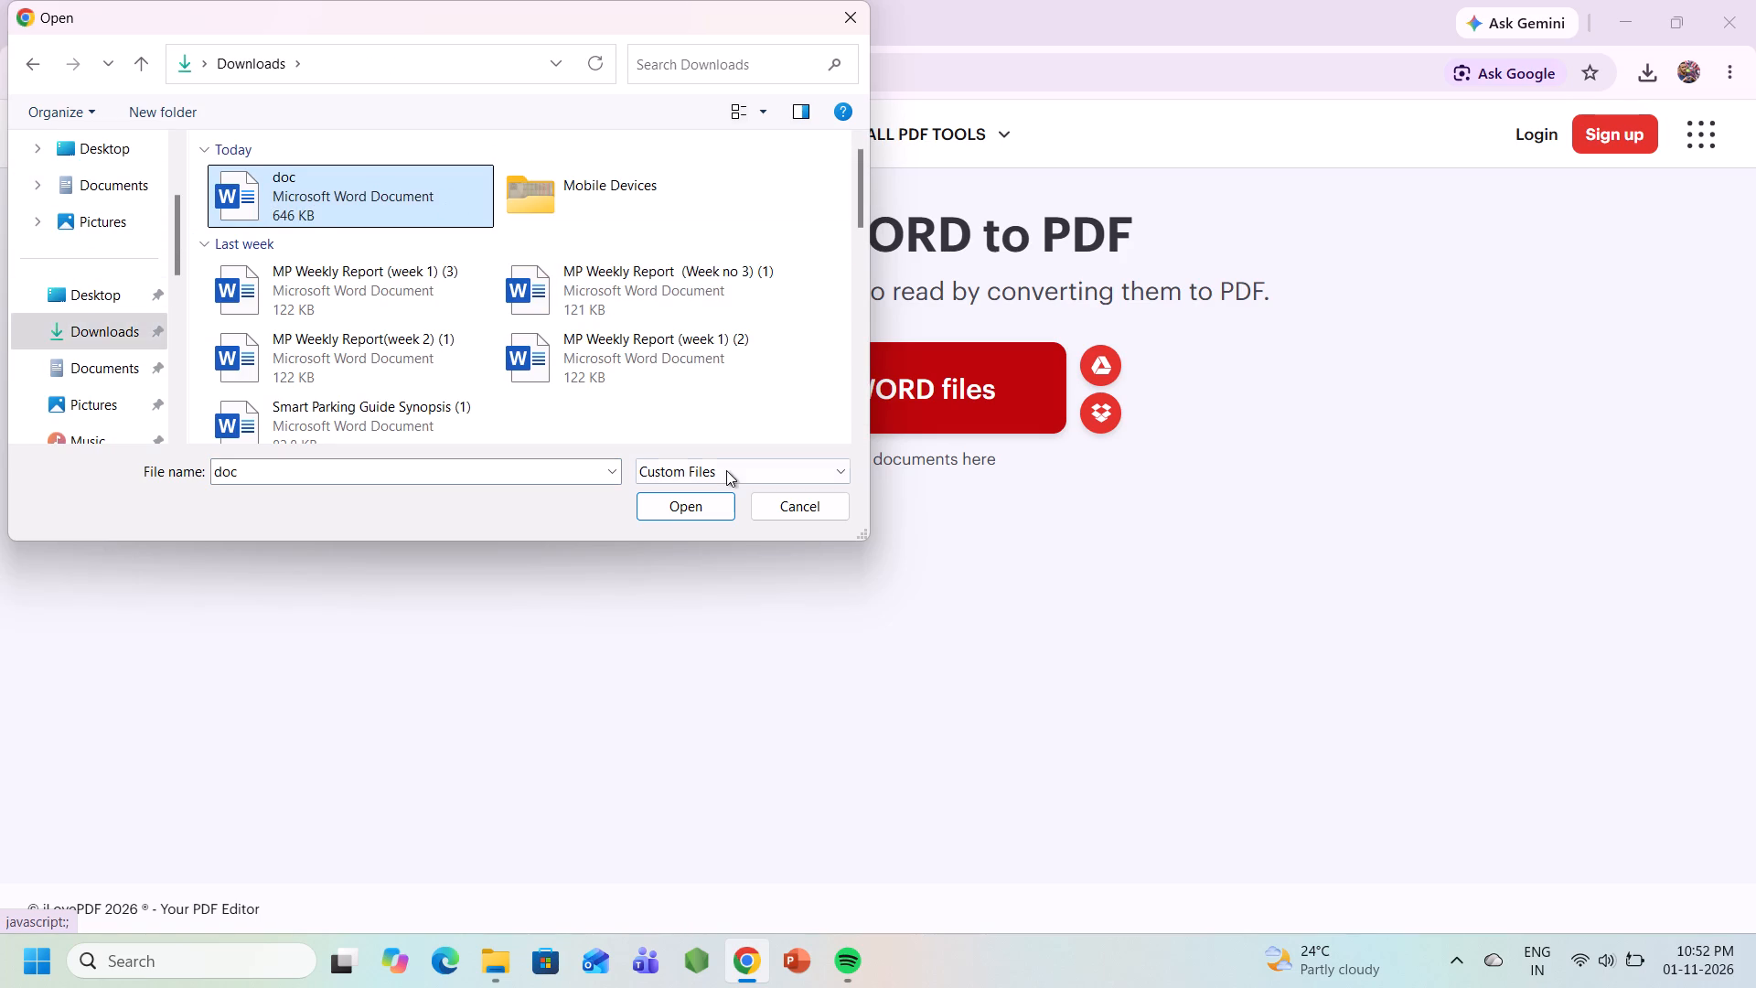
{"action": "left_click", "coordinate": [691, 501]}
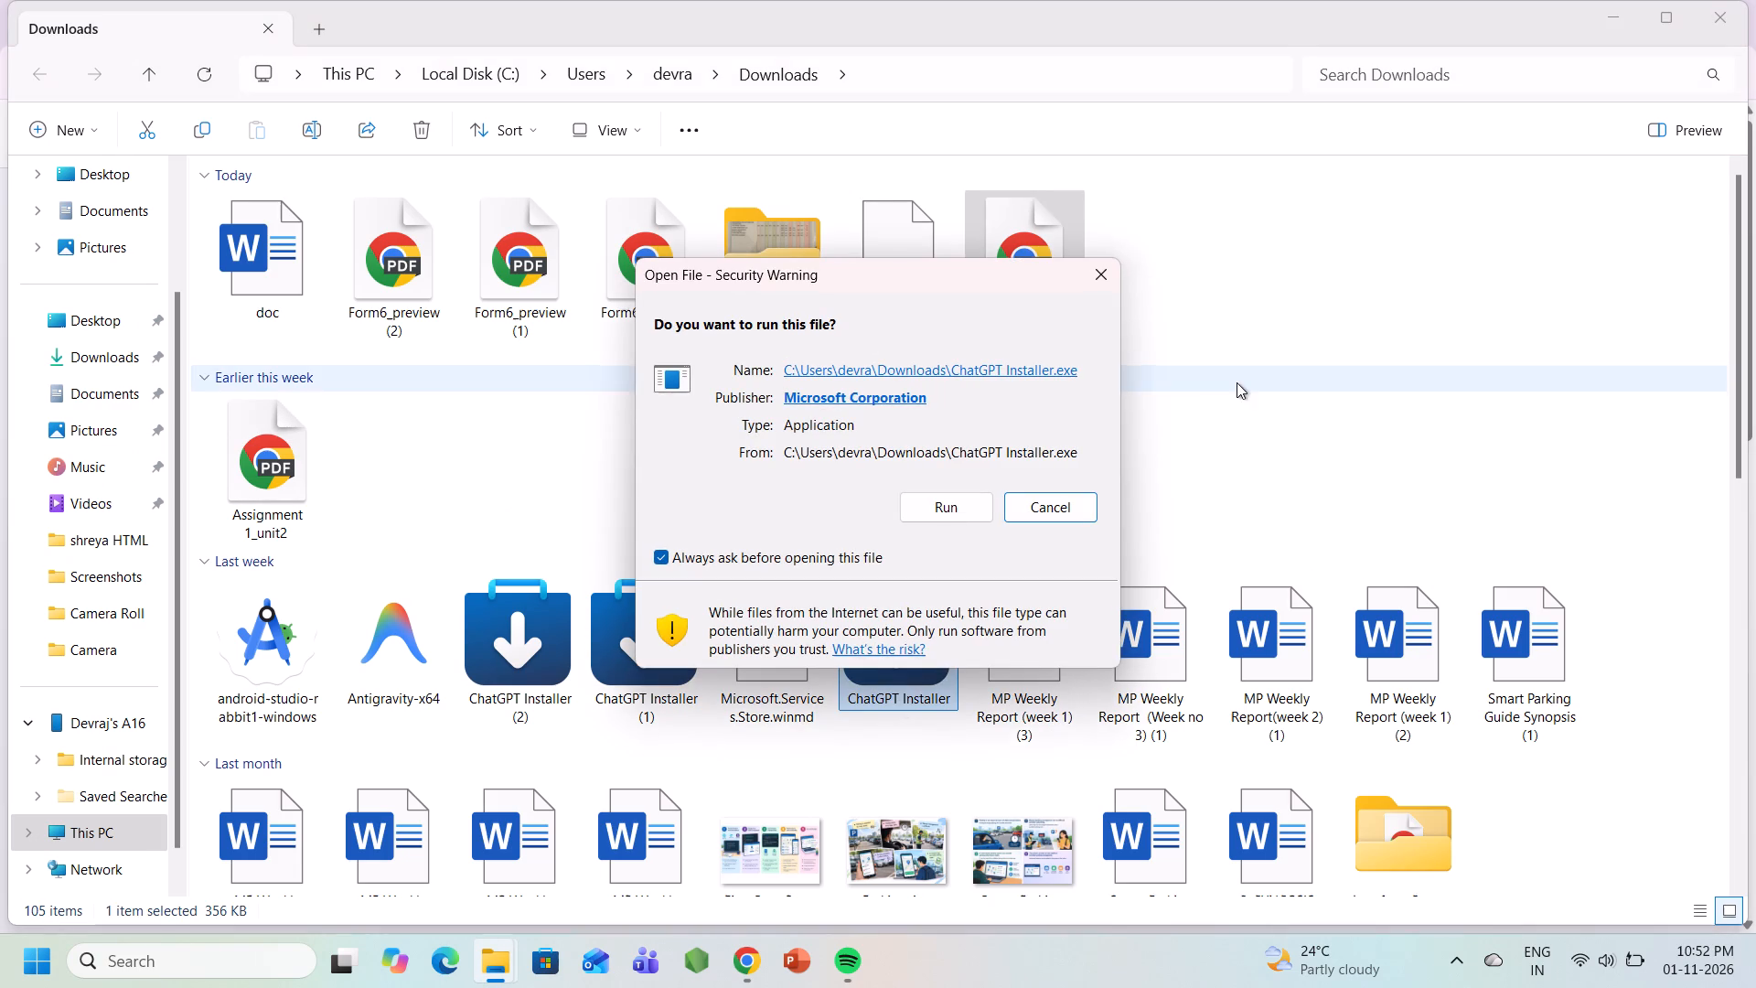
{"action": "left_click", "coordinate": [1108, 274]}
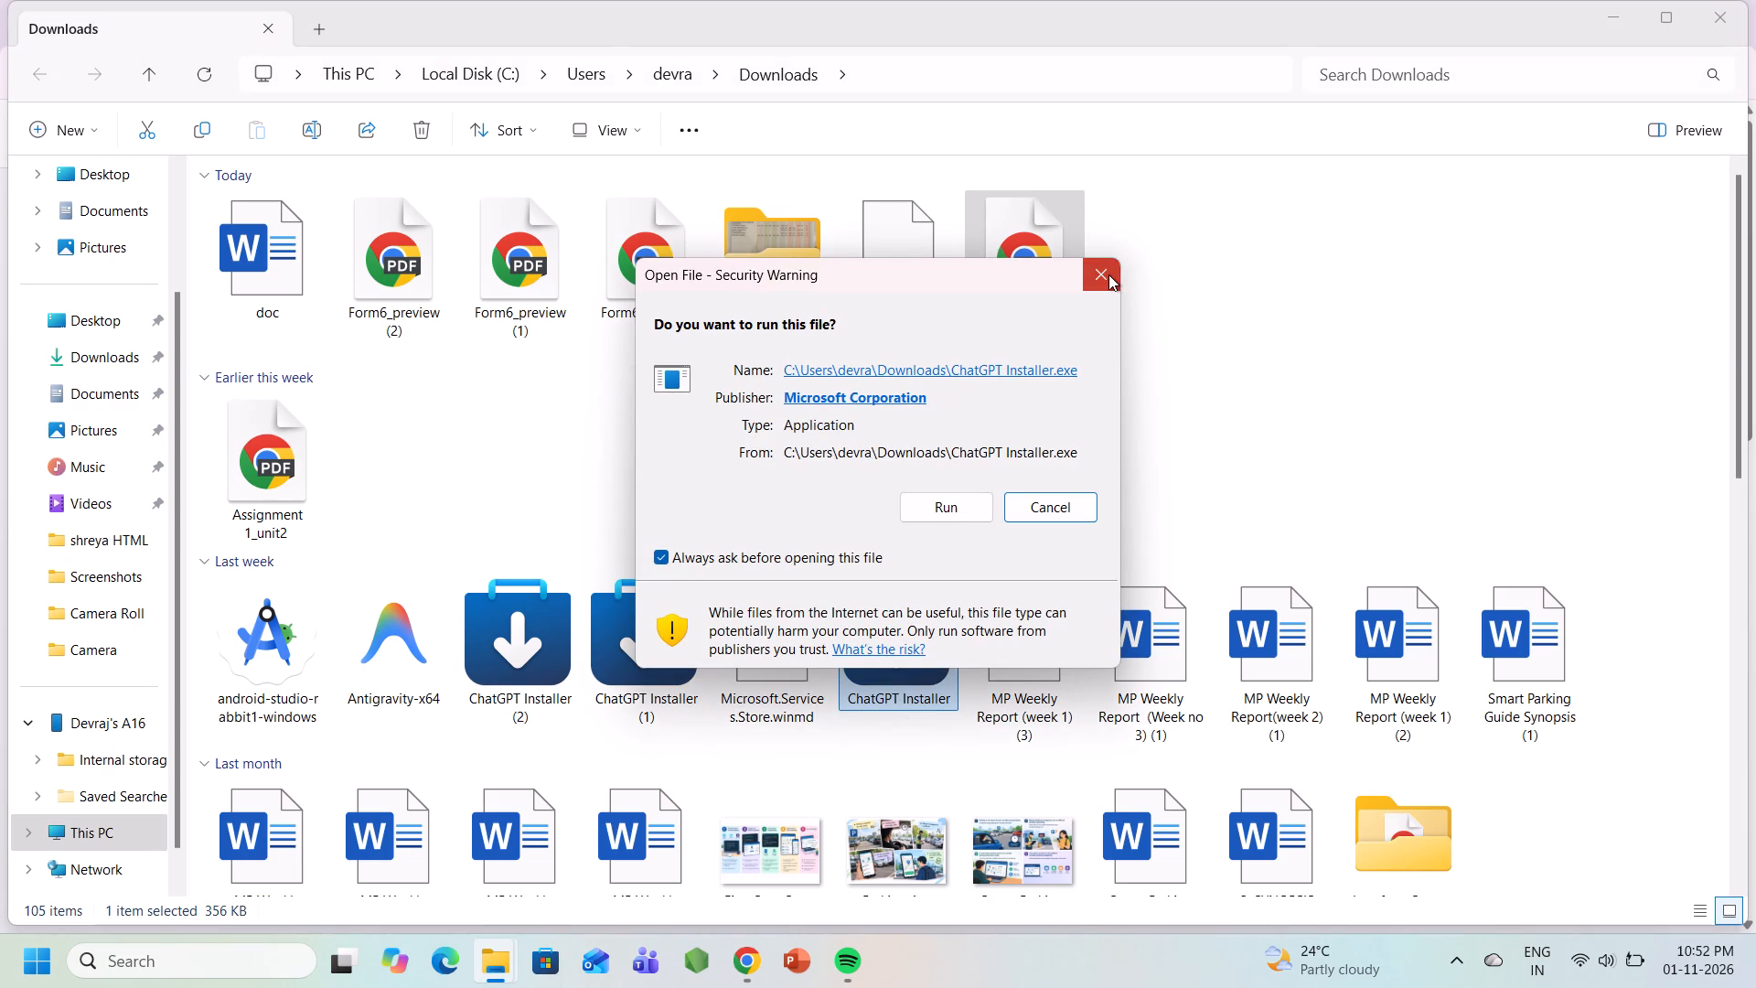
{"action": "left_click", "coordinate": [999, 230]}
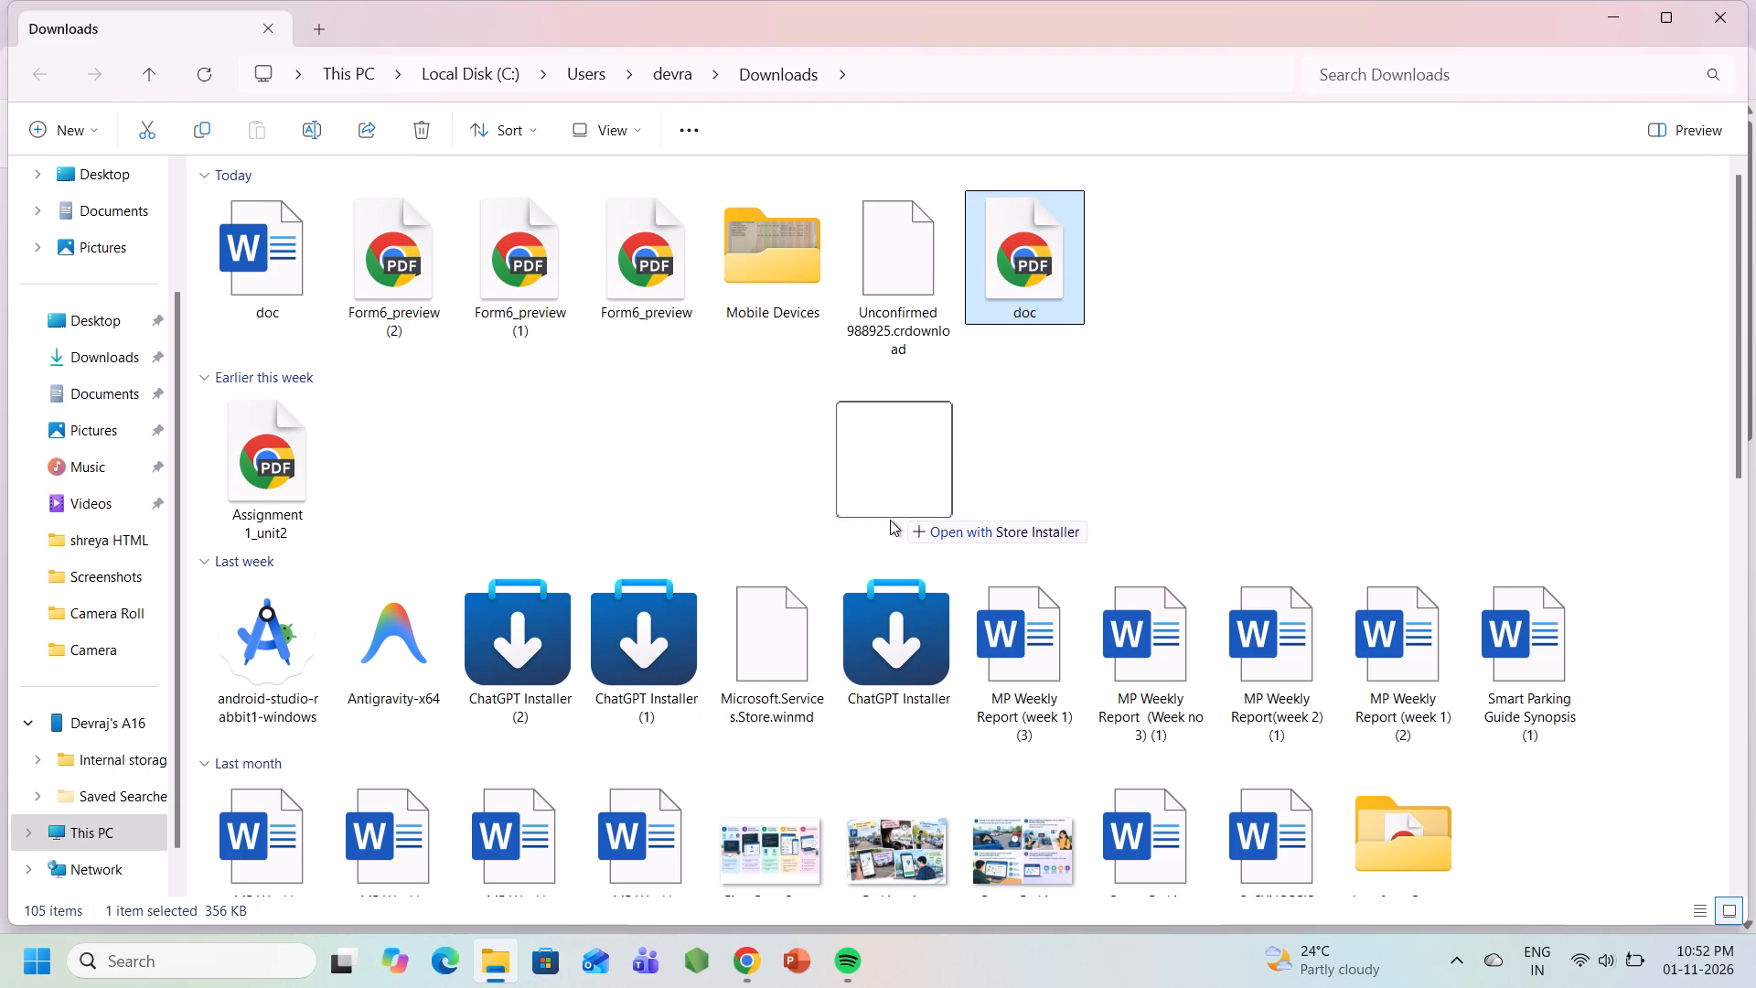